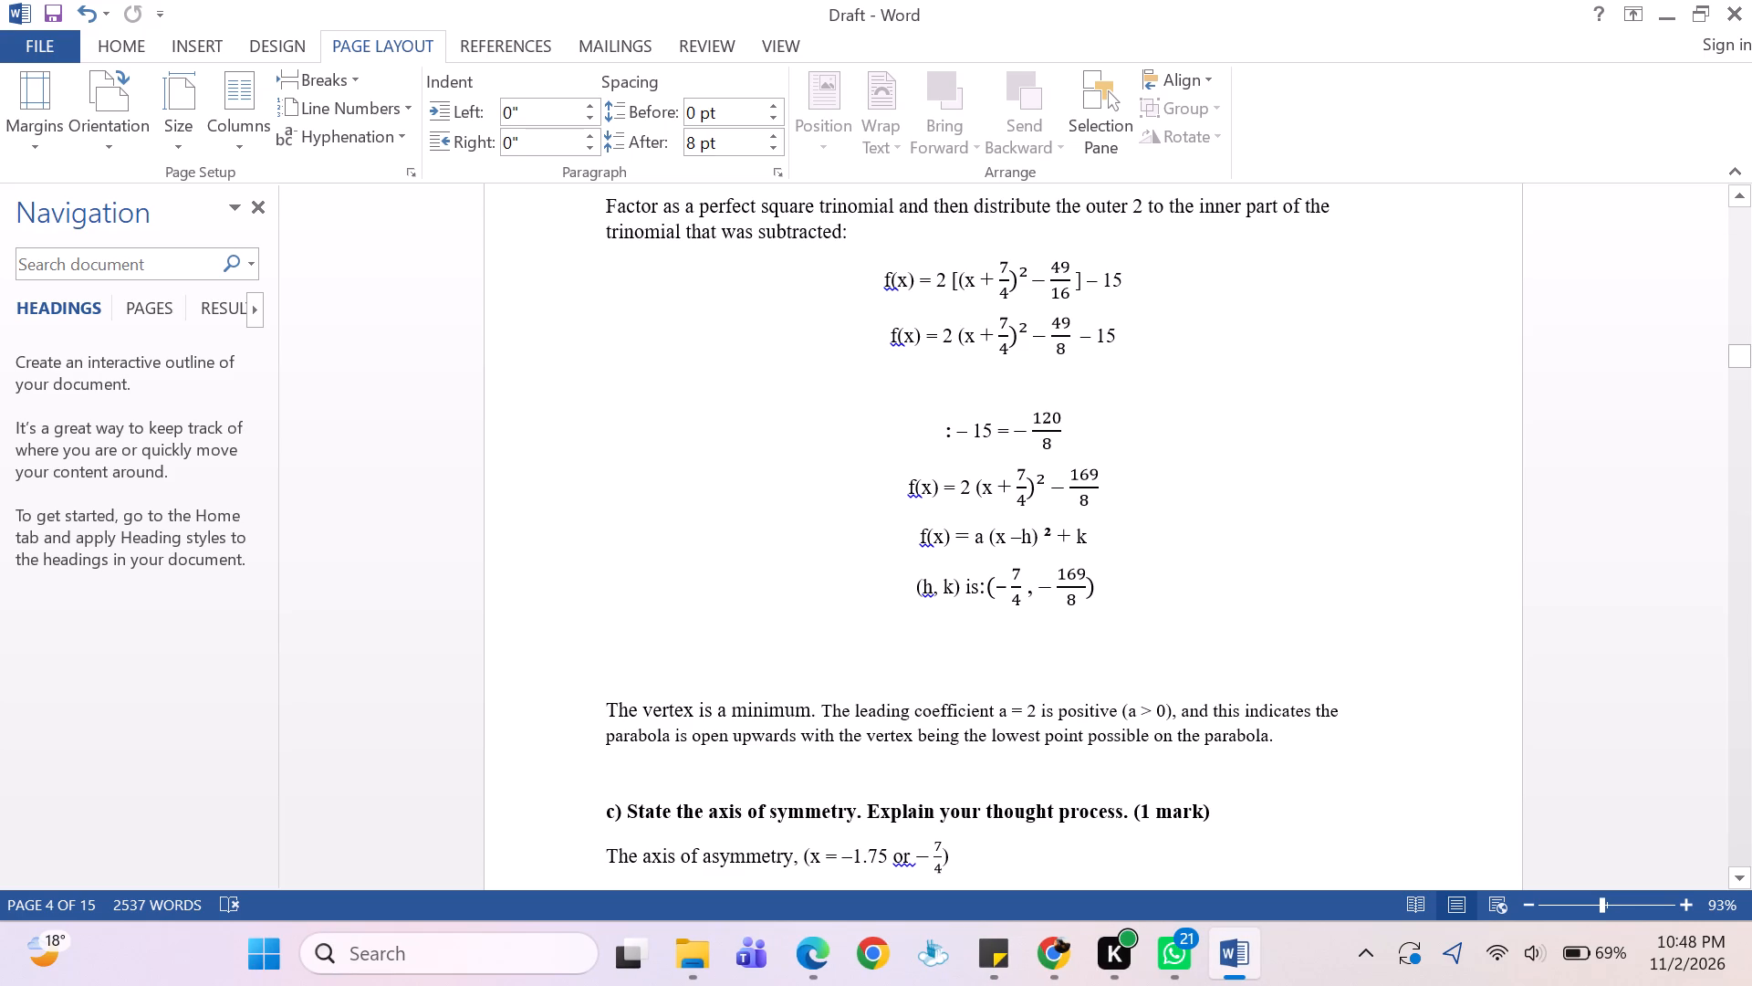
# Delete the question c) prompt about stating the axis of symmetry, keeping a blank line above its answer.
pyautogui.tripleClick(1741, 876)
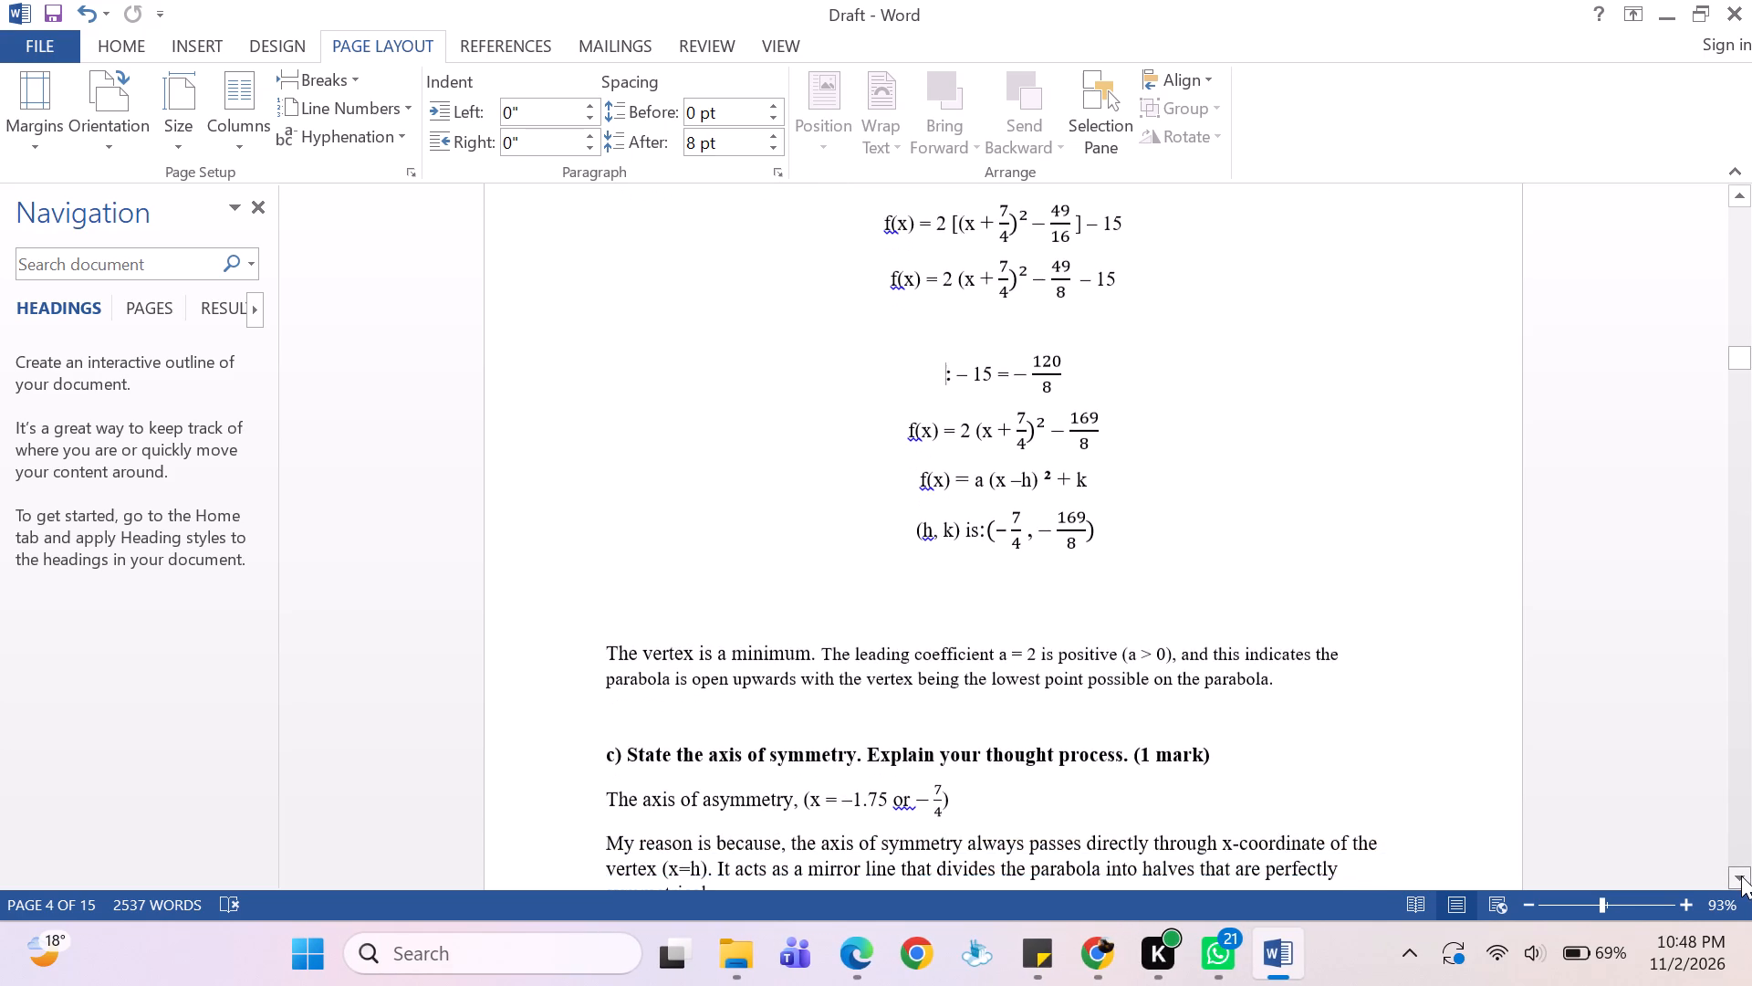
pyautogui.tripleClick(1741, 876)
pyautogui.tripleClick(1741, 876)
pyautogui.doubleClick(1741, 876)
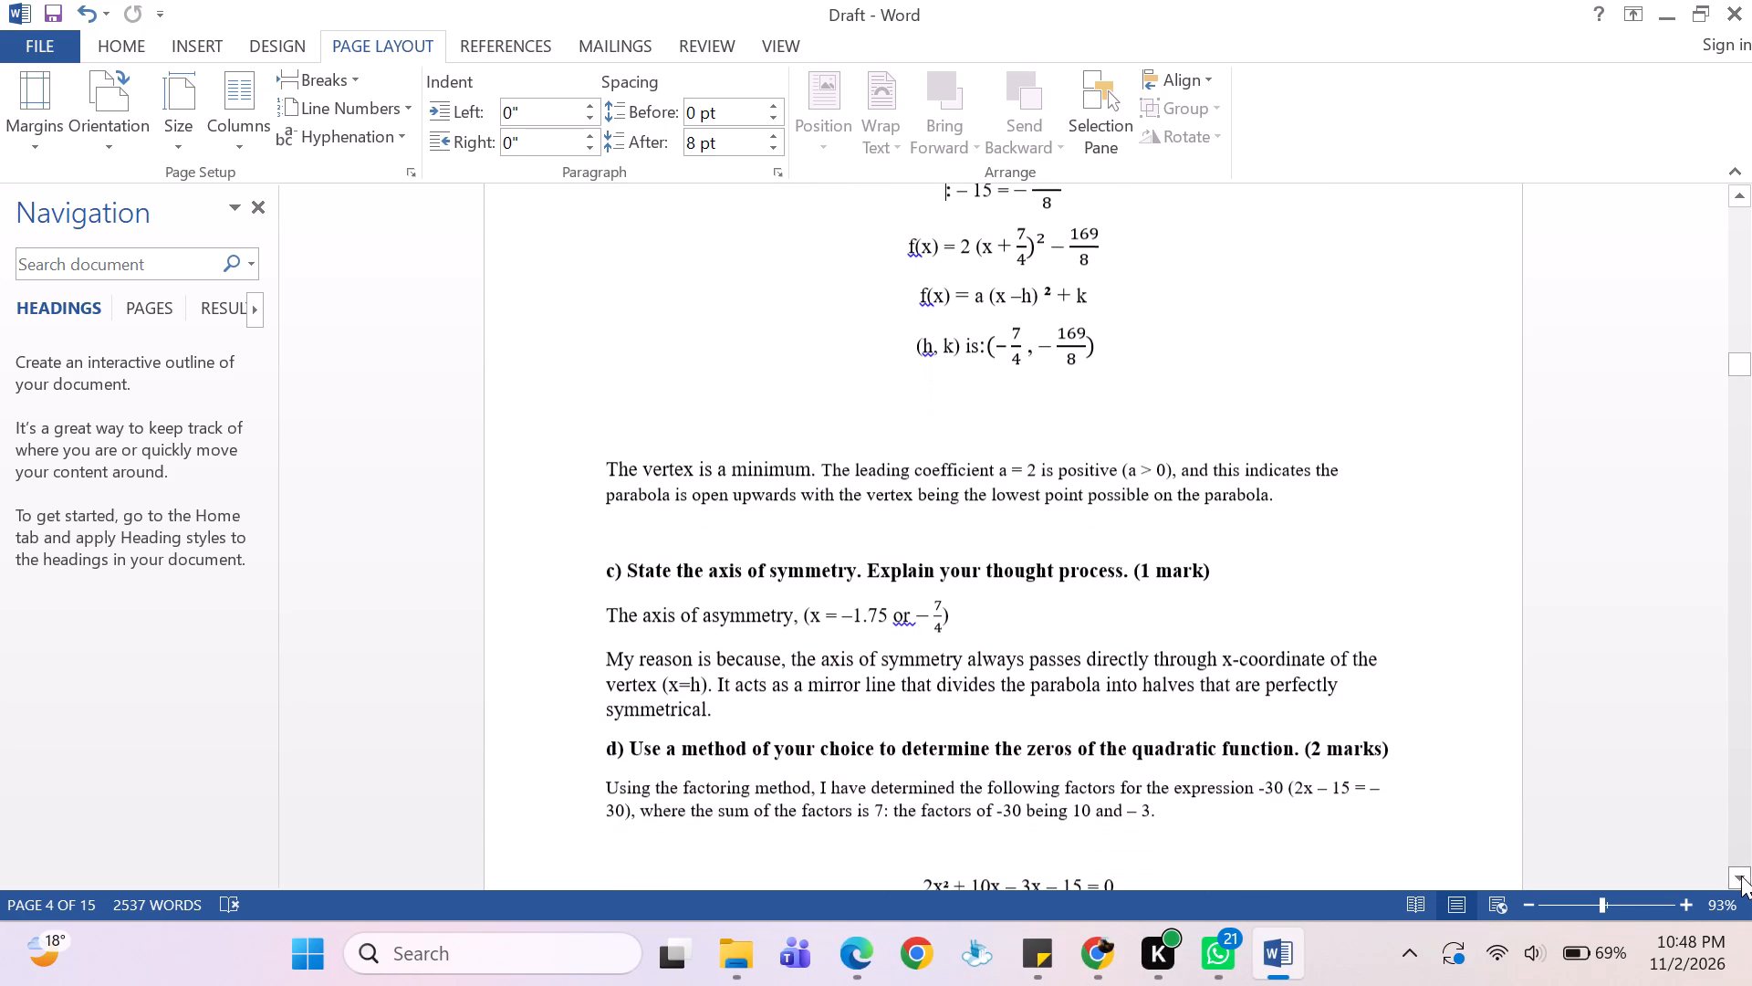
pyautogui.moveTo(1225, 567); pyautogui.dragTo(673, 549)
pyautogui.hscroll(-1, 1218, 567)
pyautogui.press('BackSpace')
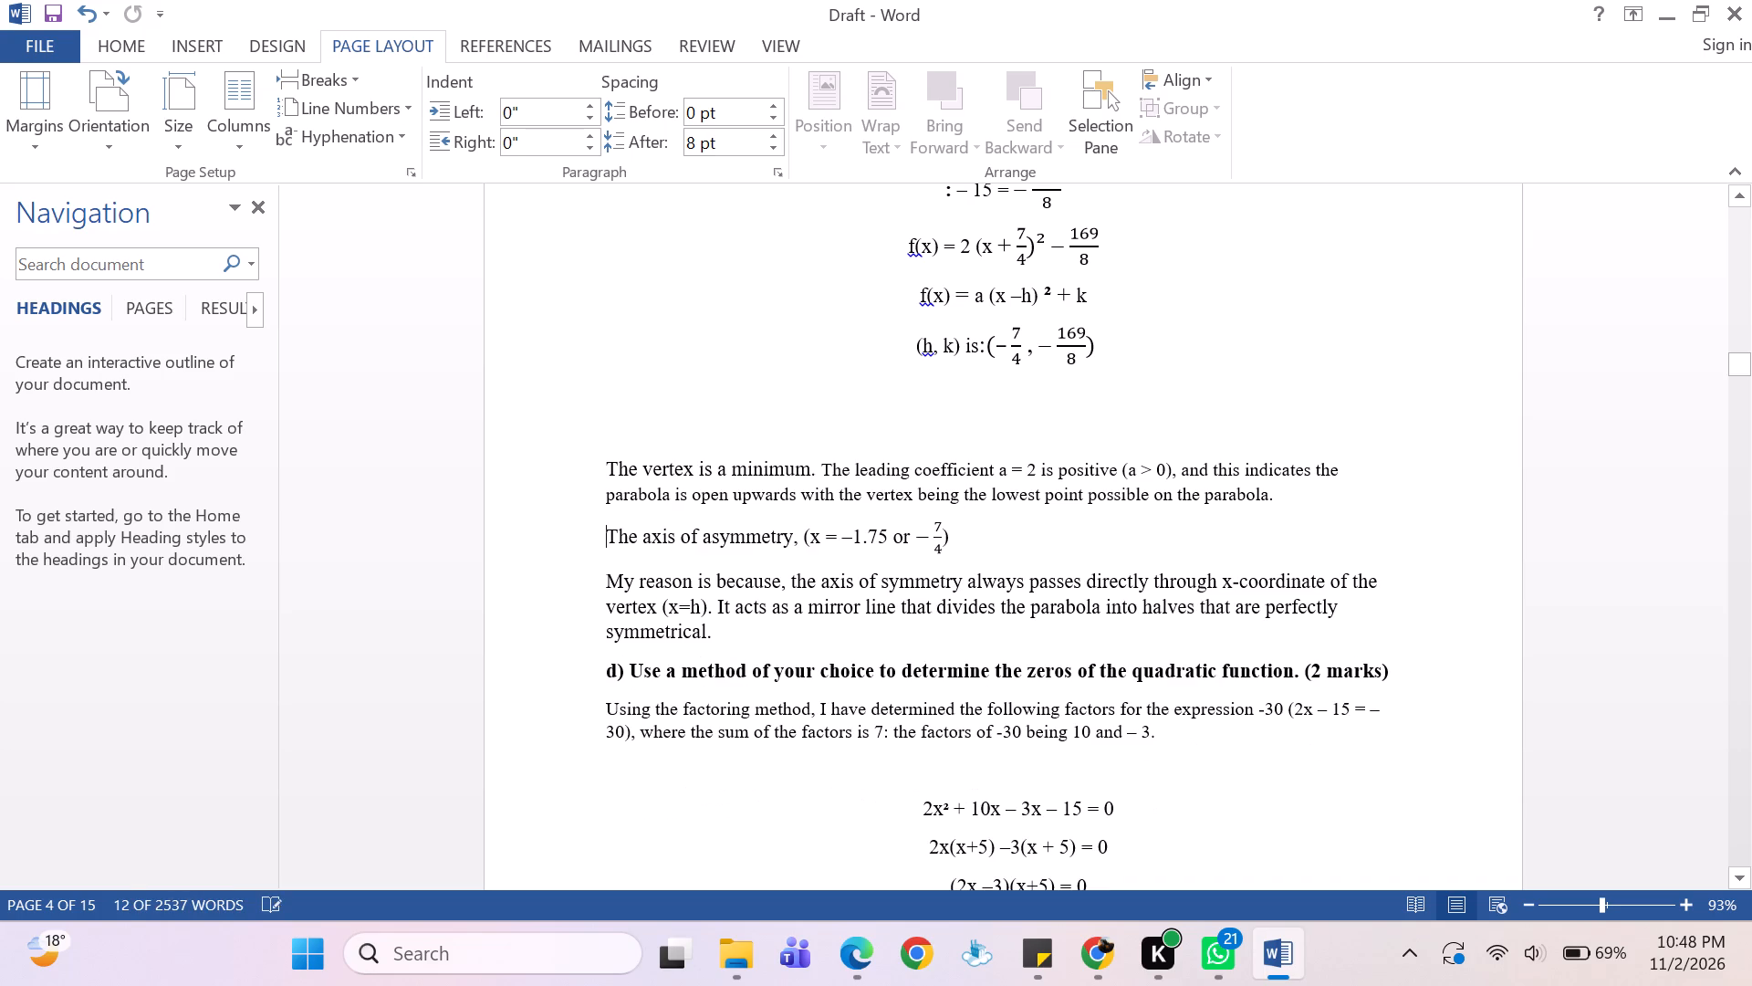
pyautogui.press('Return')
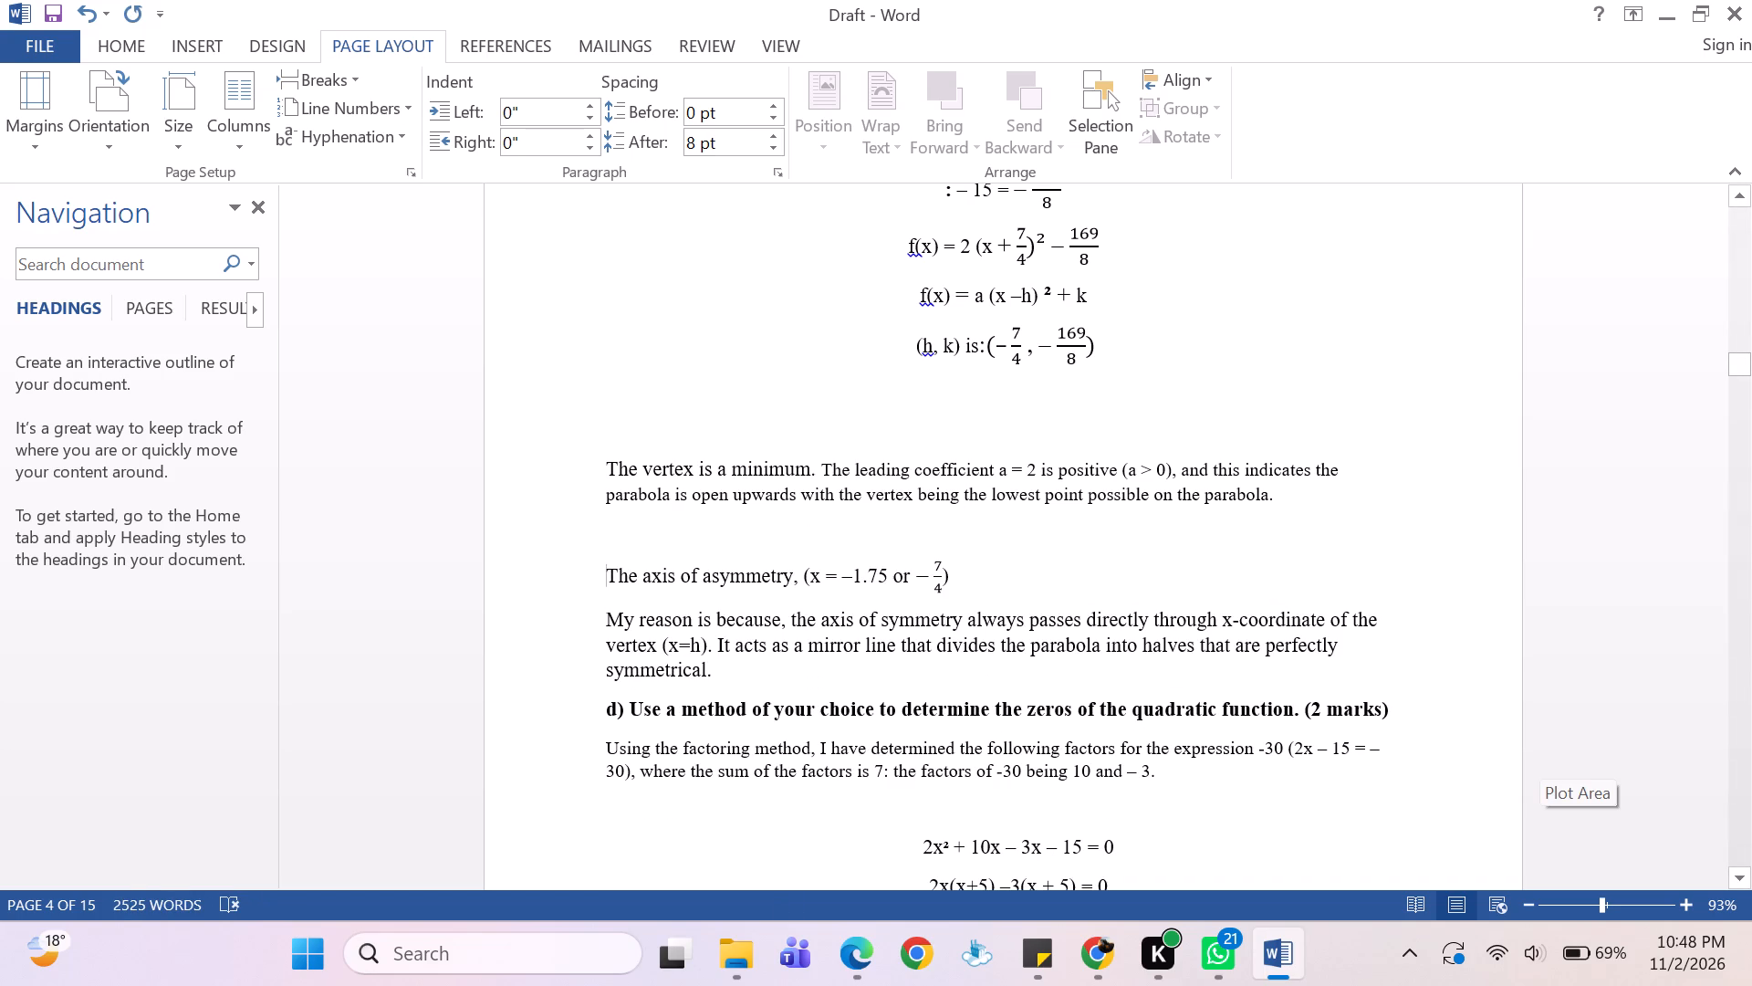
# Delete the question d) prompt about determining the zeros of the quadratic function.
pyautogui.moveTo(1394, 701); pyautogui.dragTo(574, 702)
pyautogui.hscroll(-3, 1374, 701)
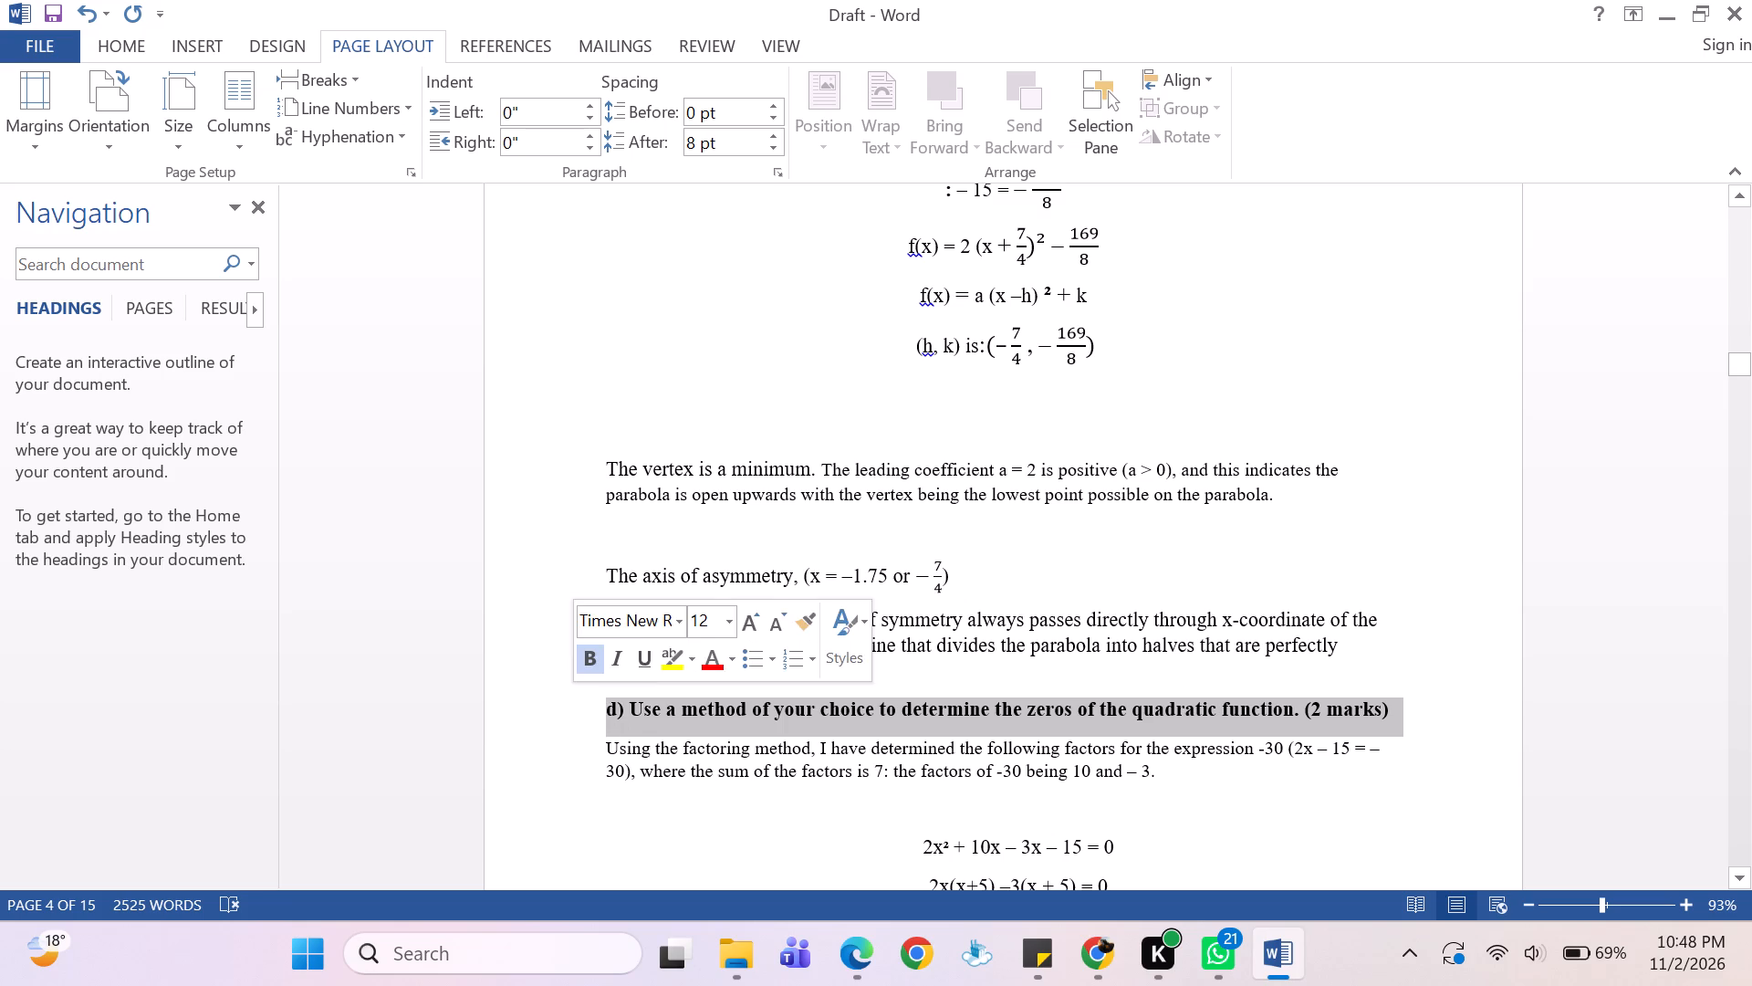
pyautogui.press('BackSpace')
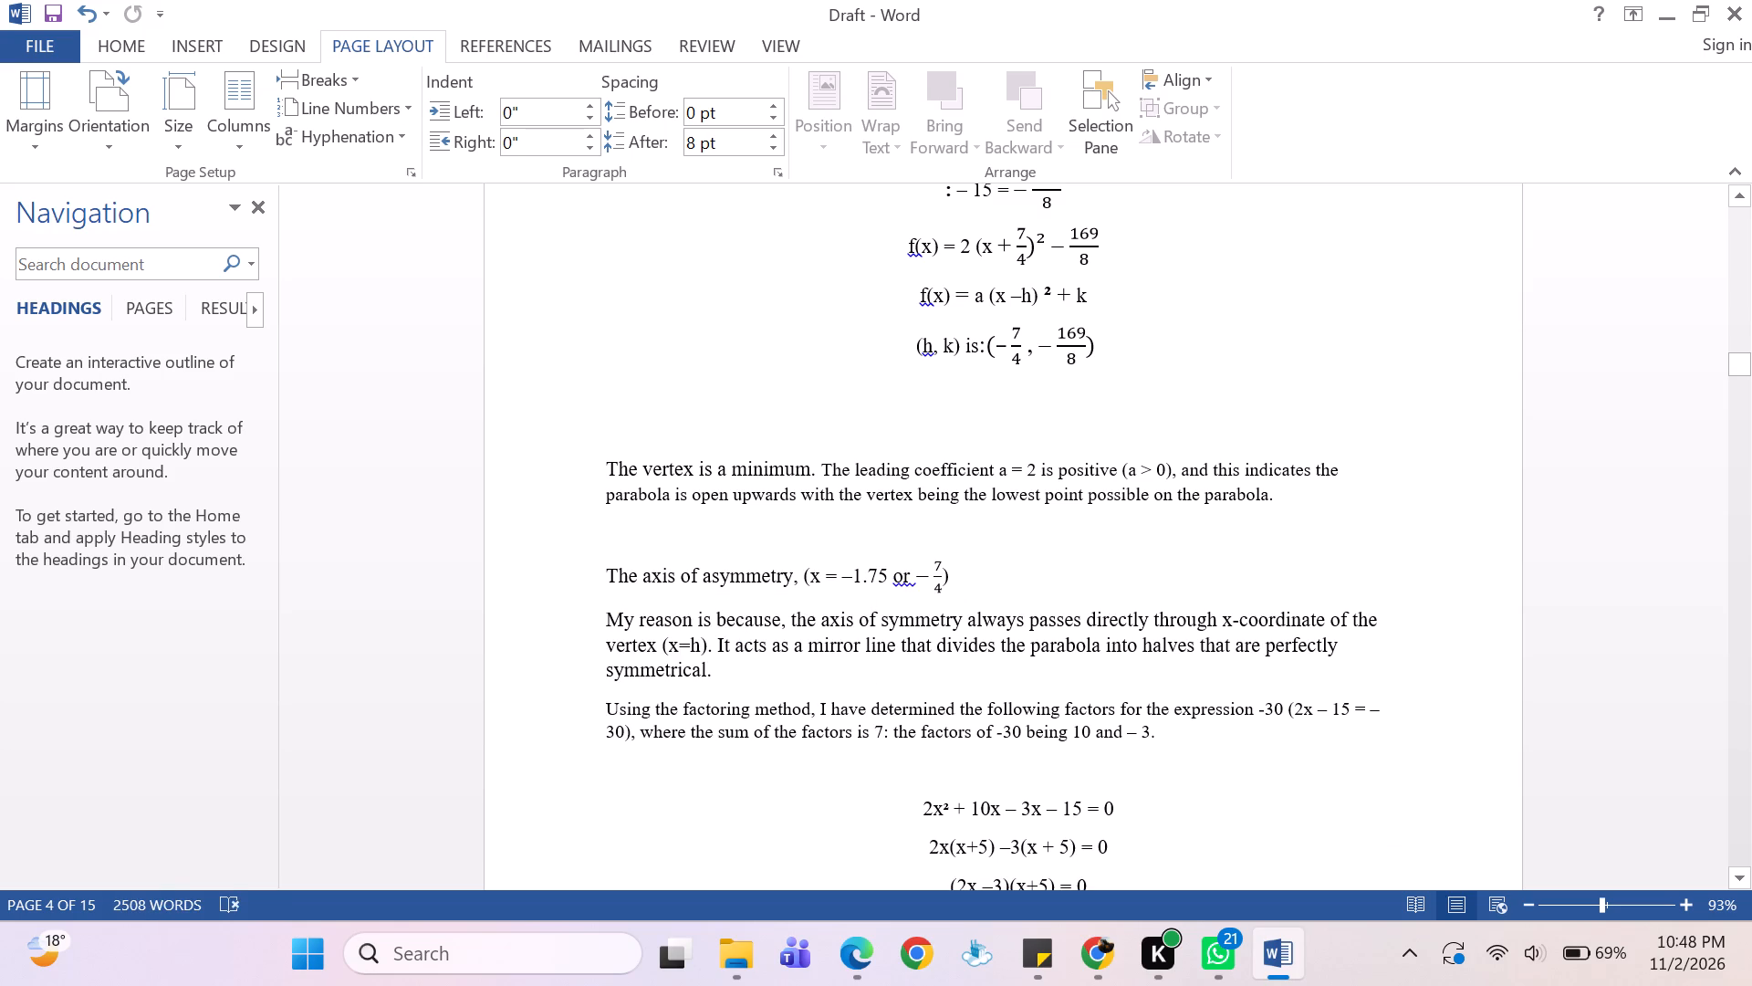
# Delete the question e) prompt about sketching and labelling the graph, above the chart on page 5.
pyautogui.scroll(1, 1749, 406)
pyautogui.scroll(1, 1725, 665)
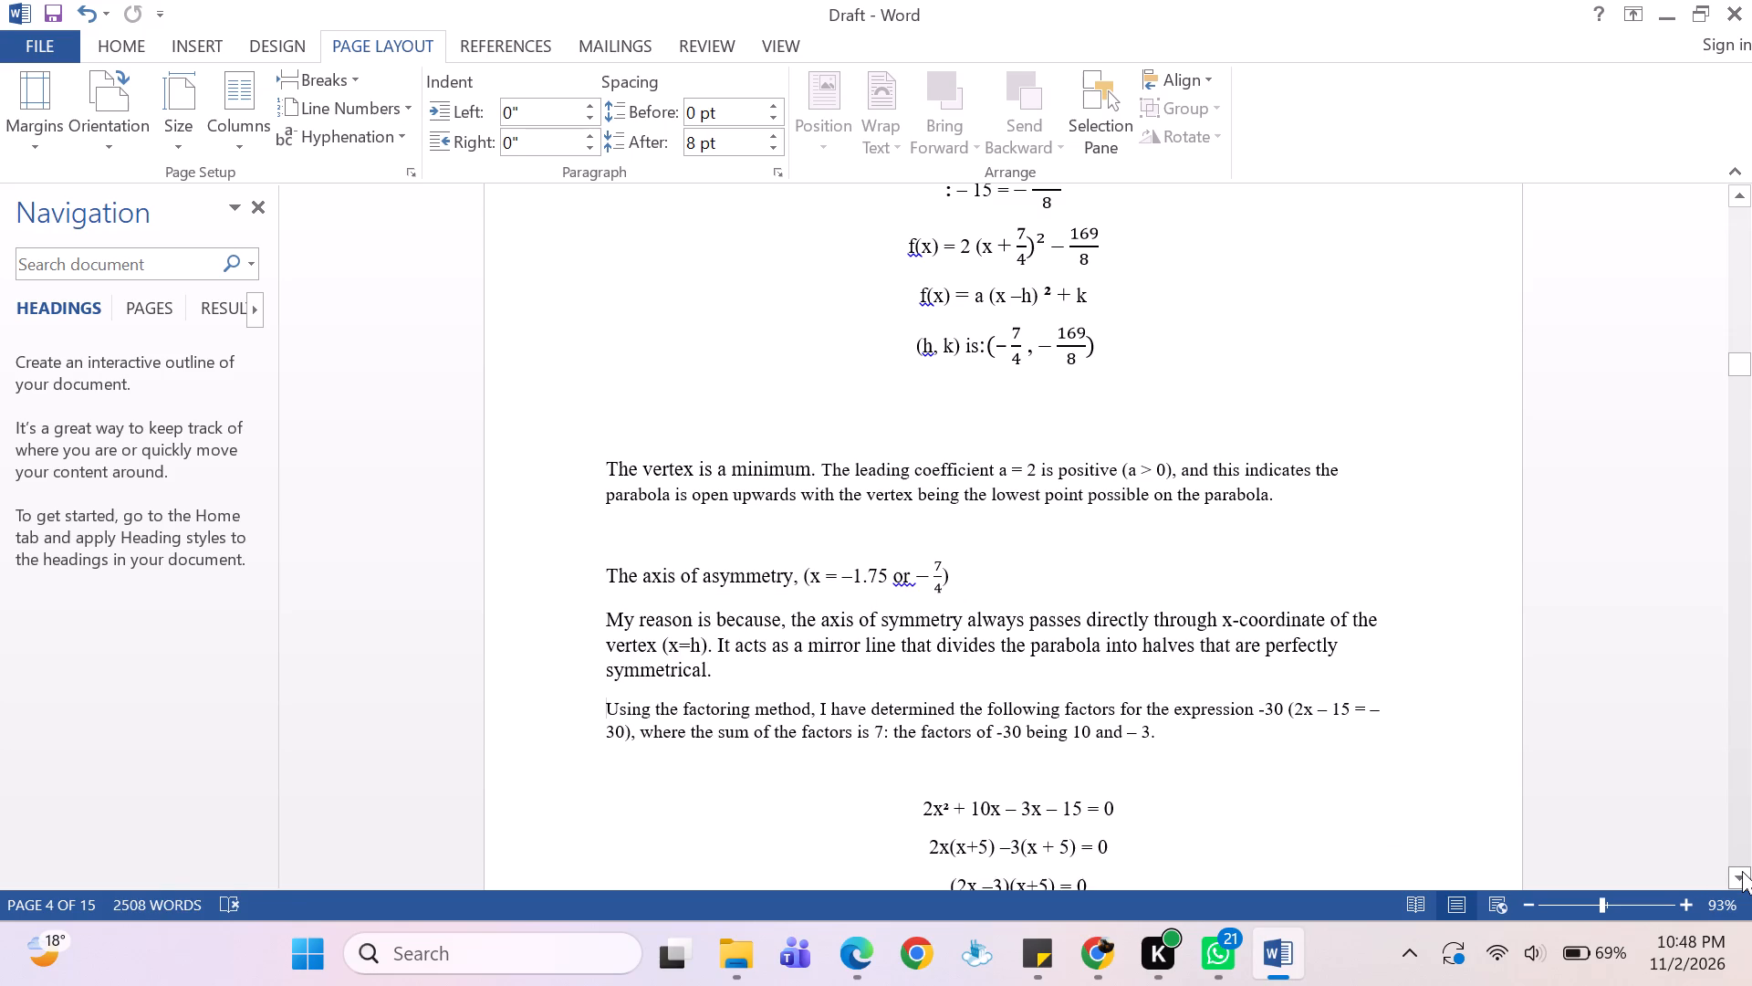
pyautogui.tripleClick(1742, 871)
pyautogui.tripleClick(1742, 871)
pyautogui.click(1742, 871)
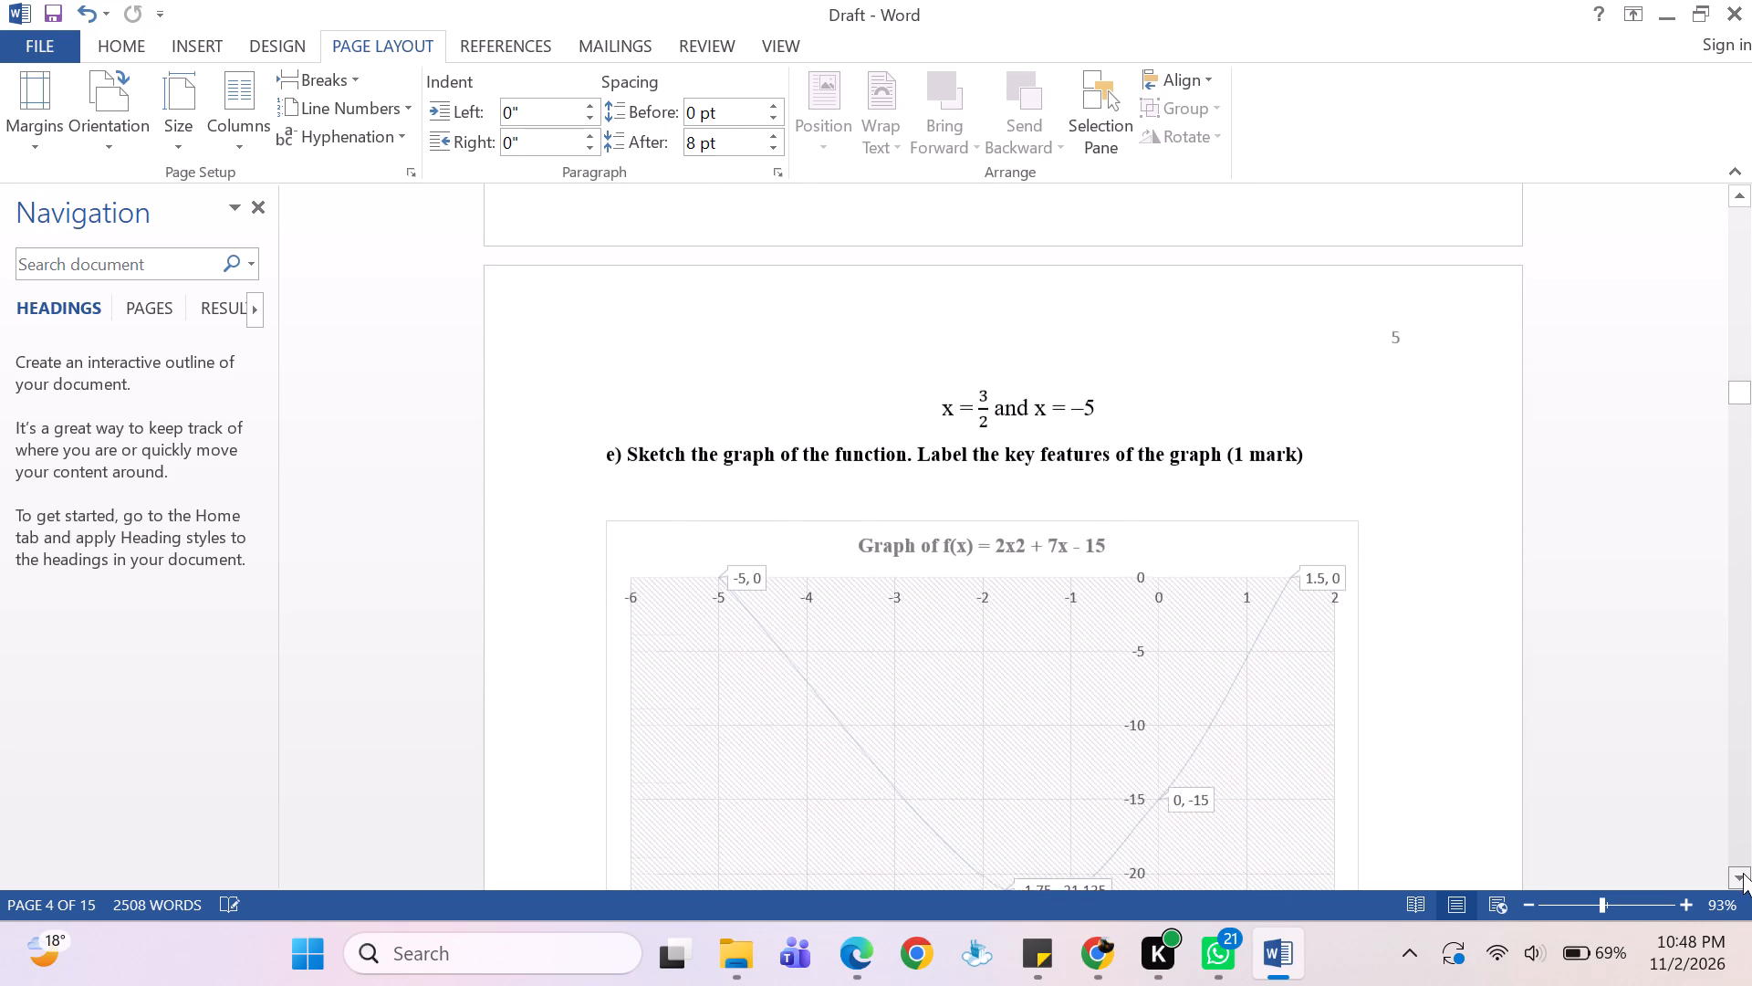
pyautogui.scroll(-1, 1737, 869)
pyautogui.hscroll(-1, 1464, 437)
pyautogui.moveTo(1330, 399); pyautogui.dragTo(547, 437)
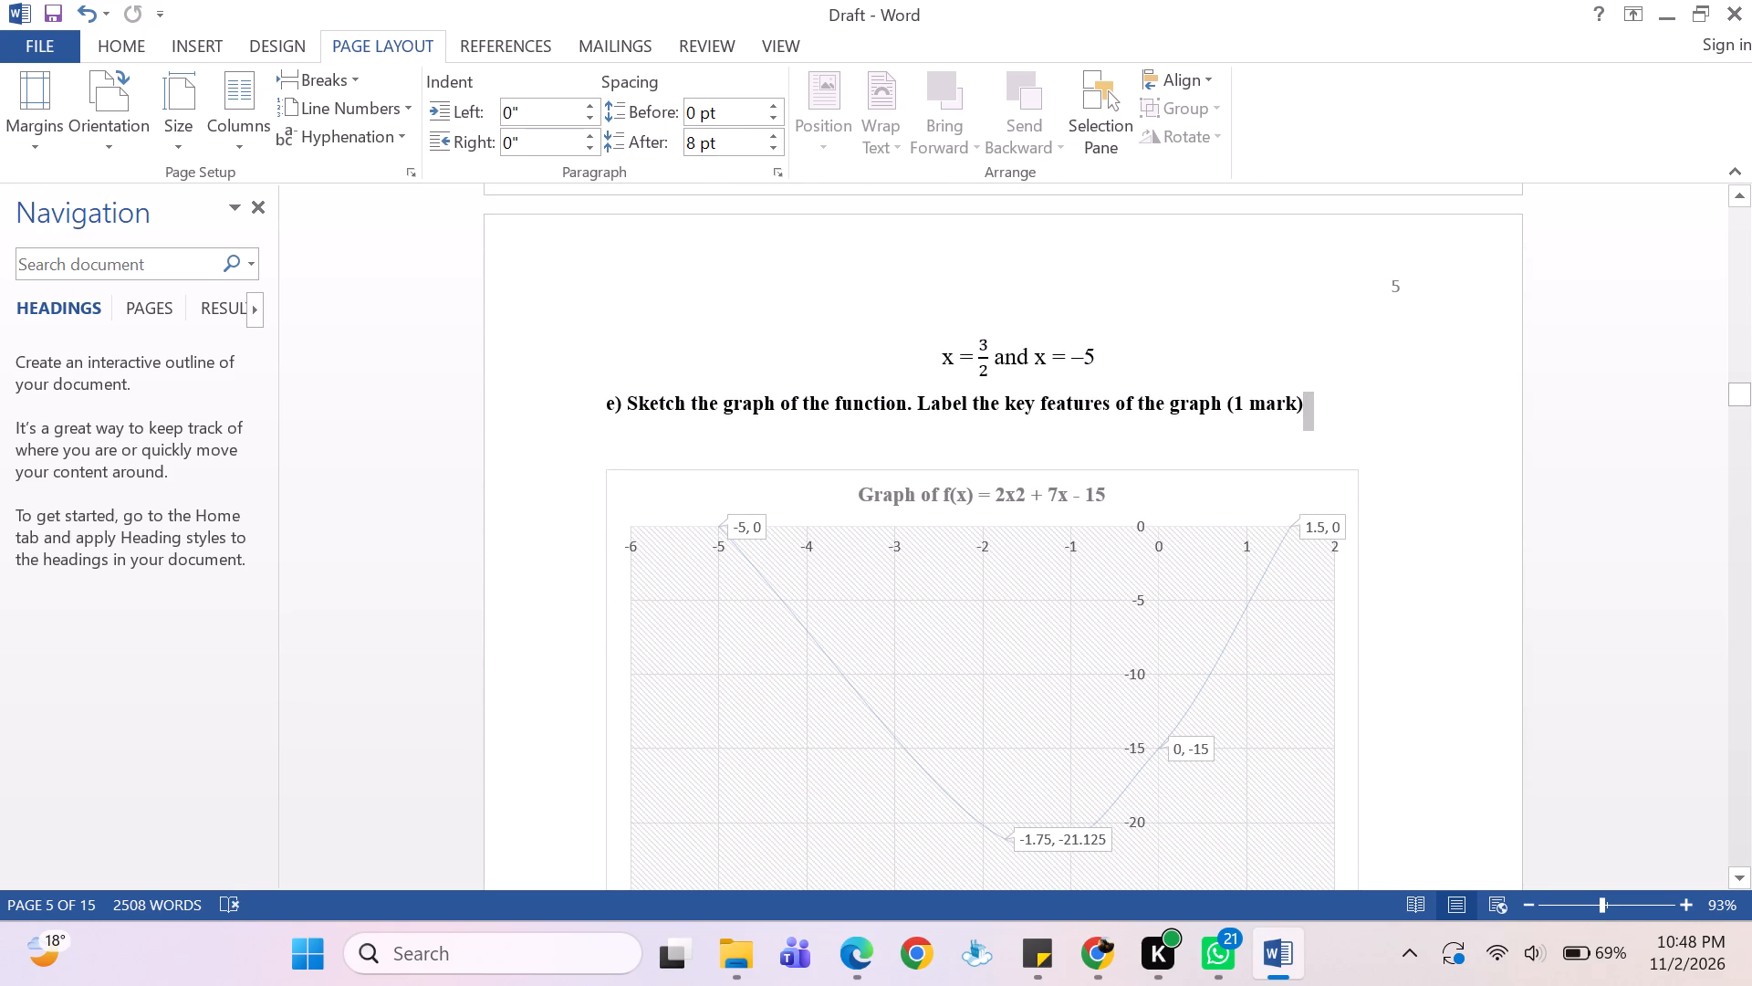
pyautogui.moveTo(547, 437); pyautogui.dragTo(539, 425)
pyautogui.hscroll(-2, 547, 437)
pyautogui.press('BackSpace')
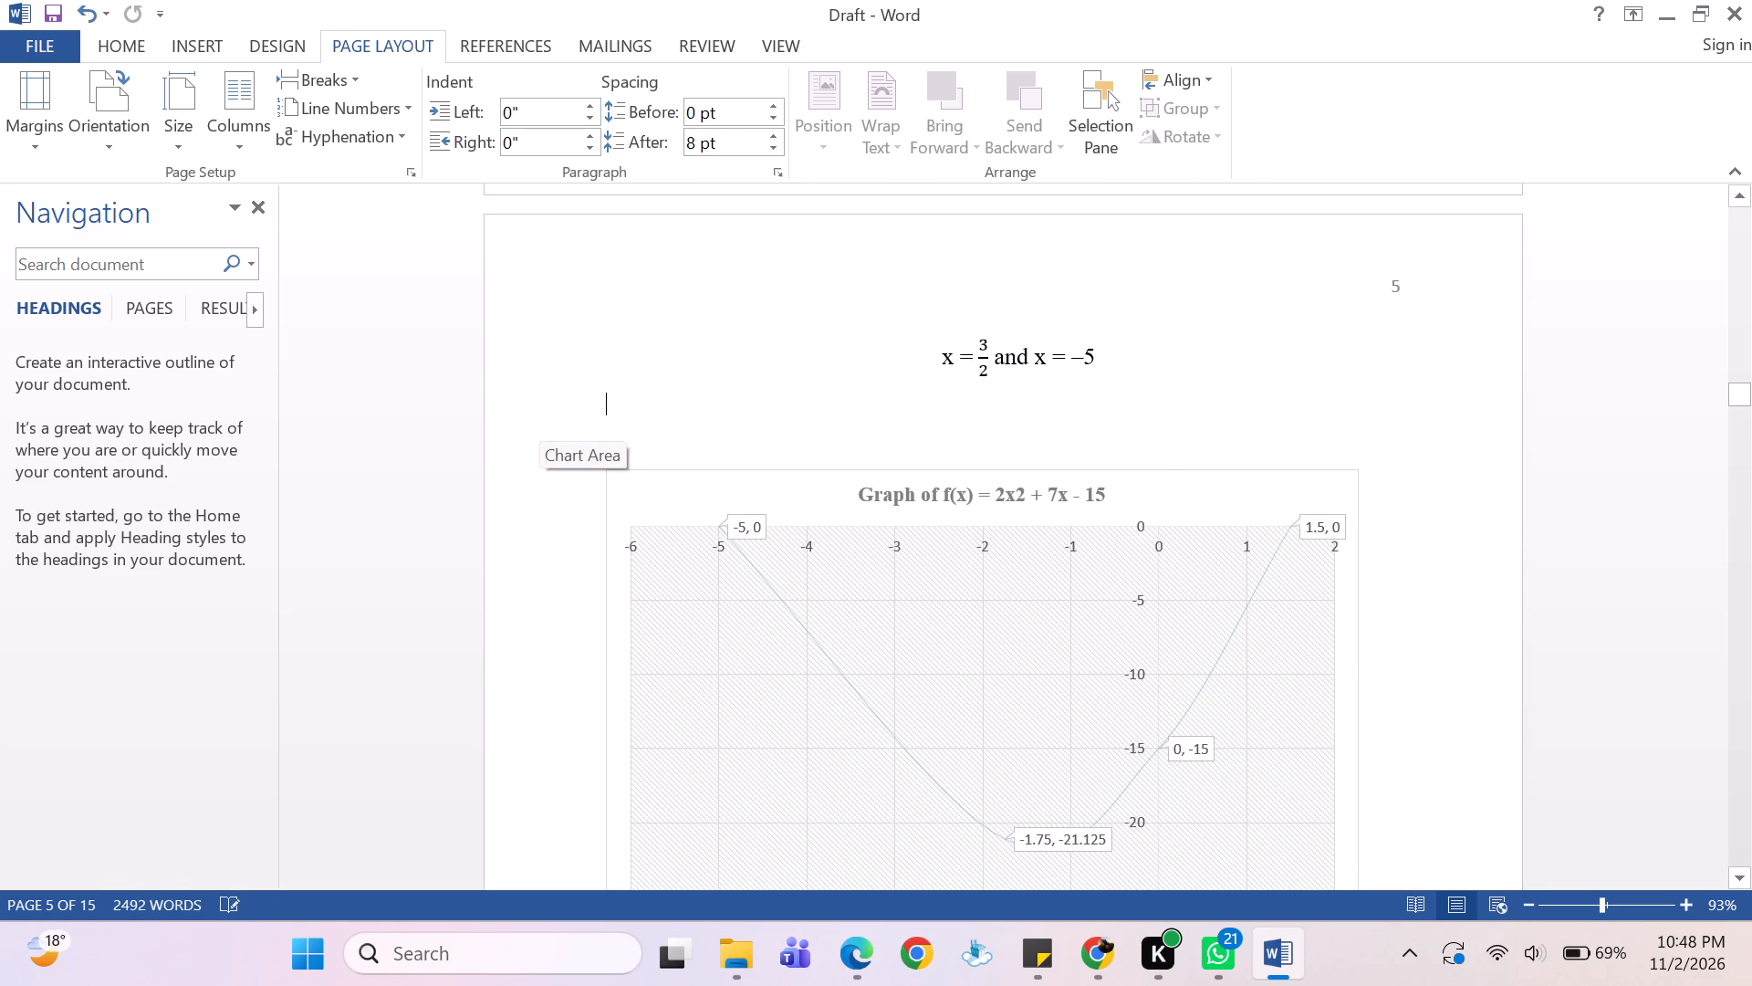
# Delete the whole line "6. Simplify and state restrictions." below the chart, including its leftover empty paragraph.
pyautogui.tripleClick(1736, 875)
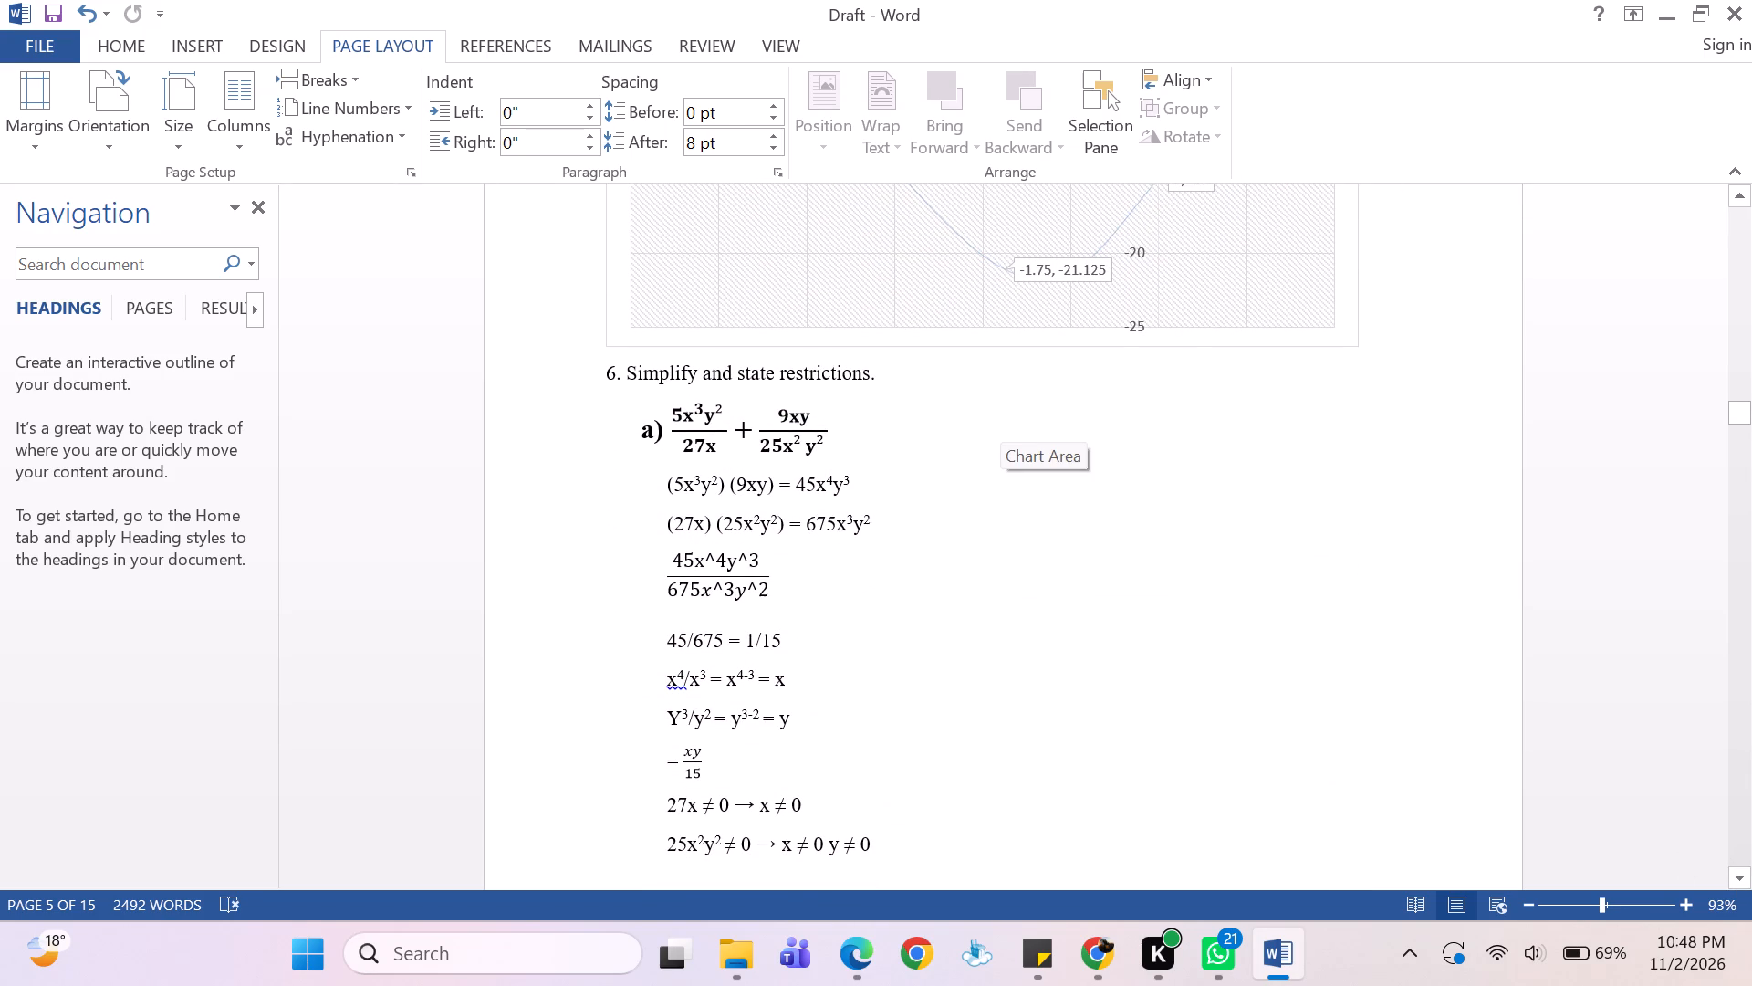
pyautogui.moveTo(871, 371); pyautogui.dragTo(570, 392)
pyautogui.hscroll(-1, 863, 371)
pyautogui.press('BackSpace')
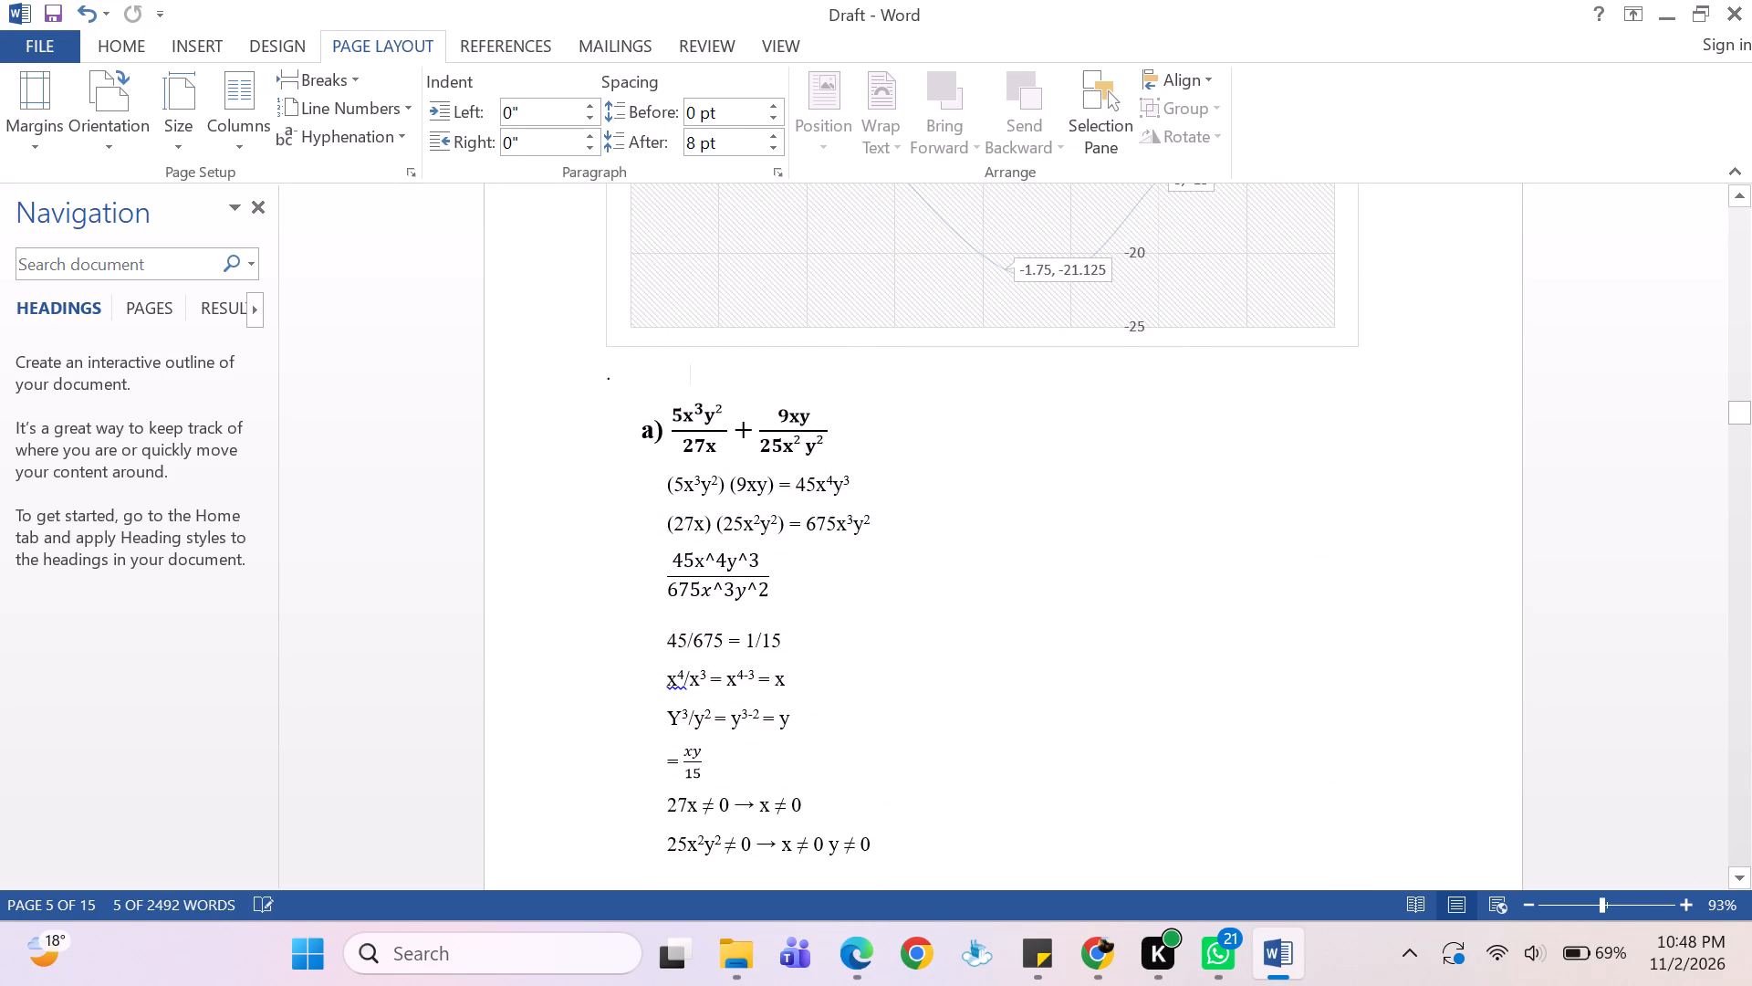
pyautogui.press('Delete')
pyautogui.press('Delete')
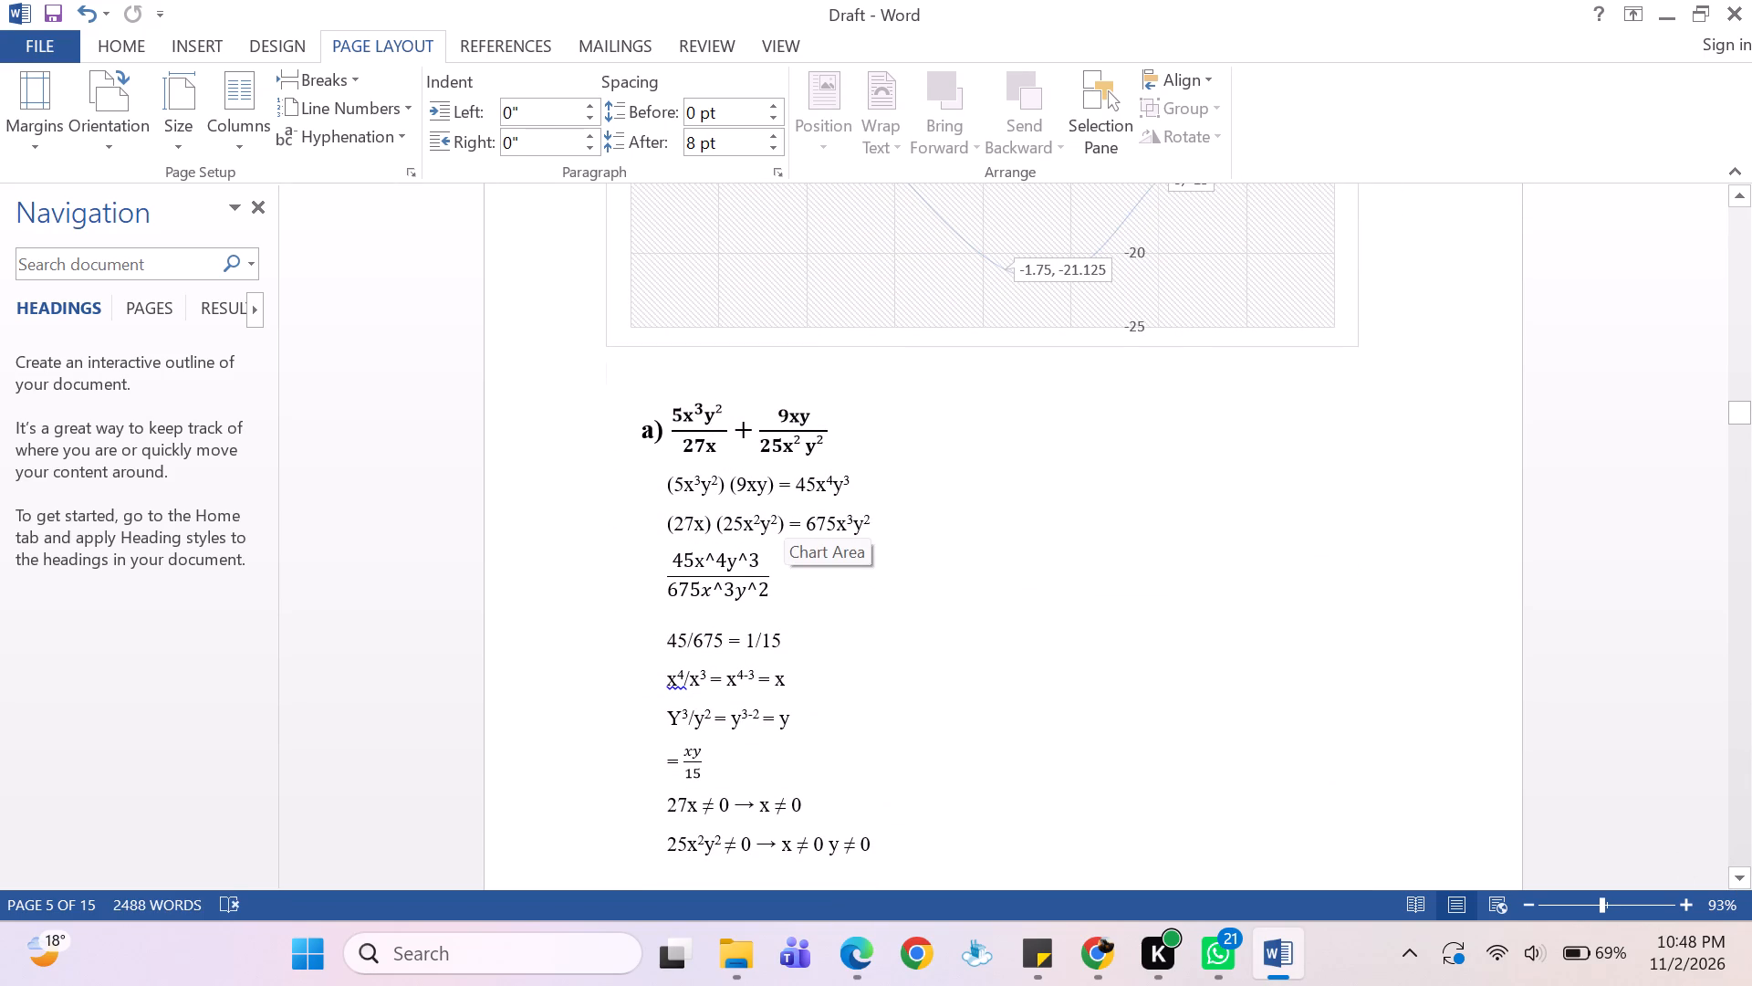
pyautogui.click(970, 655)
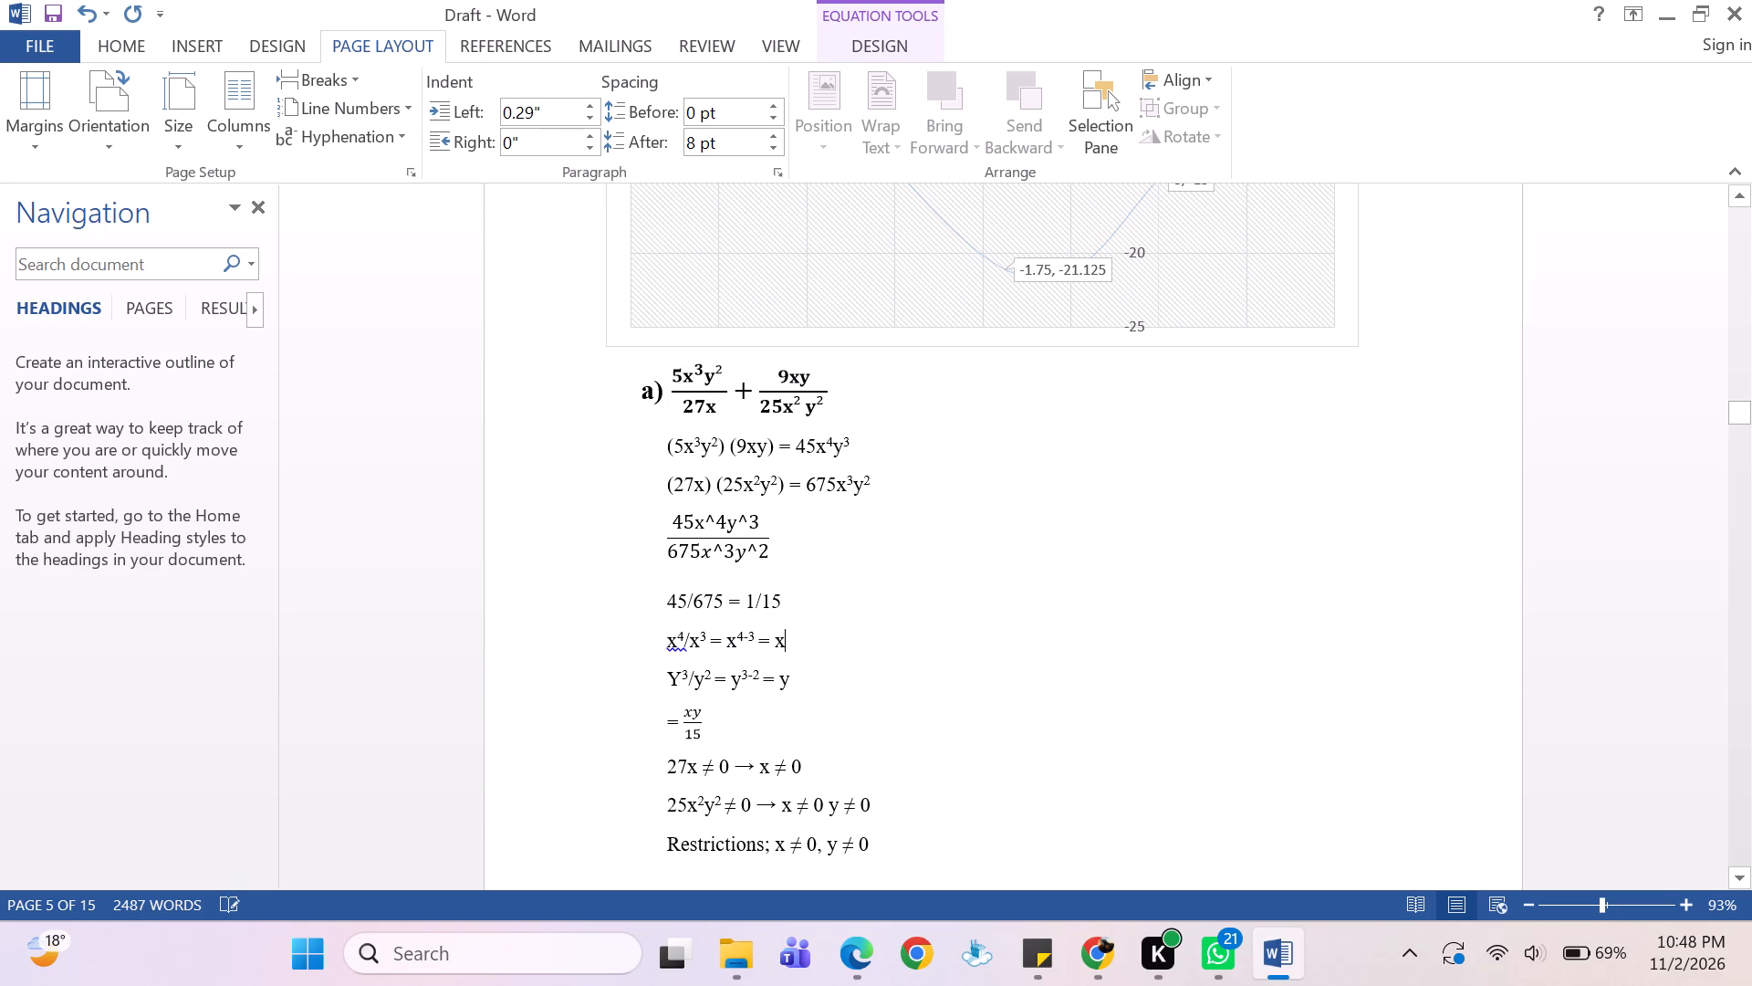
pyautogui.click(1742, 869)
pyautogui.moveTo(1742, 869); pyautogui.dragTo(1747, 876)
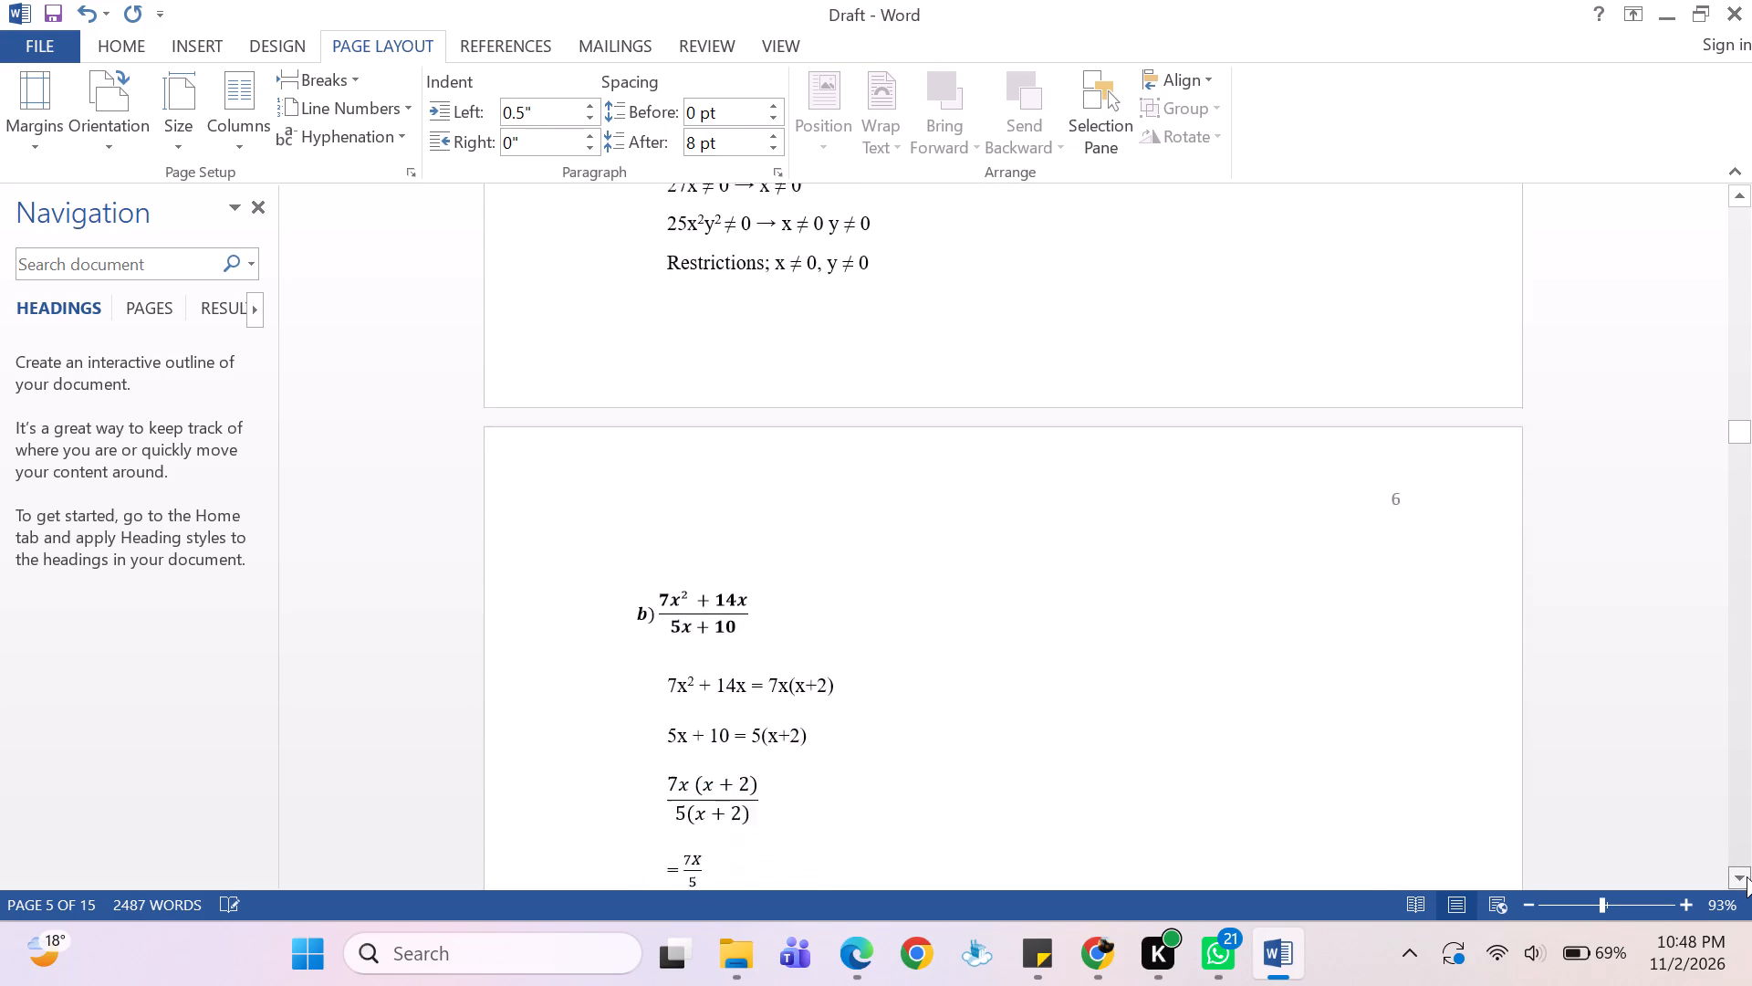
pyautogui.moveTo(1747, 876); pyautogui.dragTo(1747, 880)
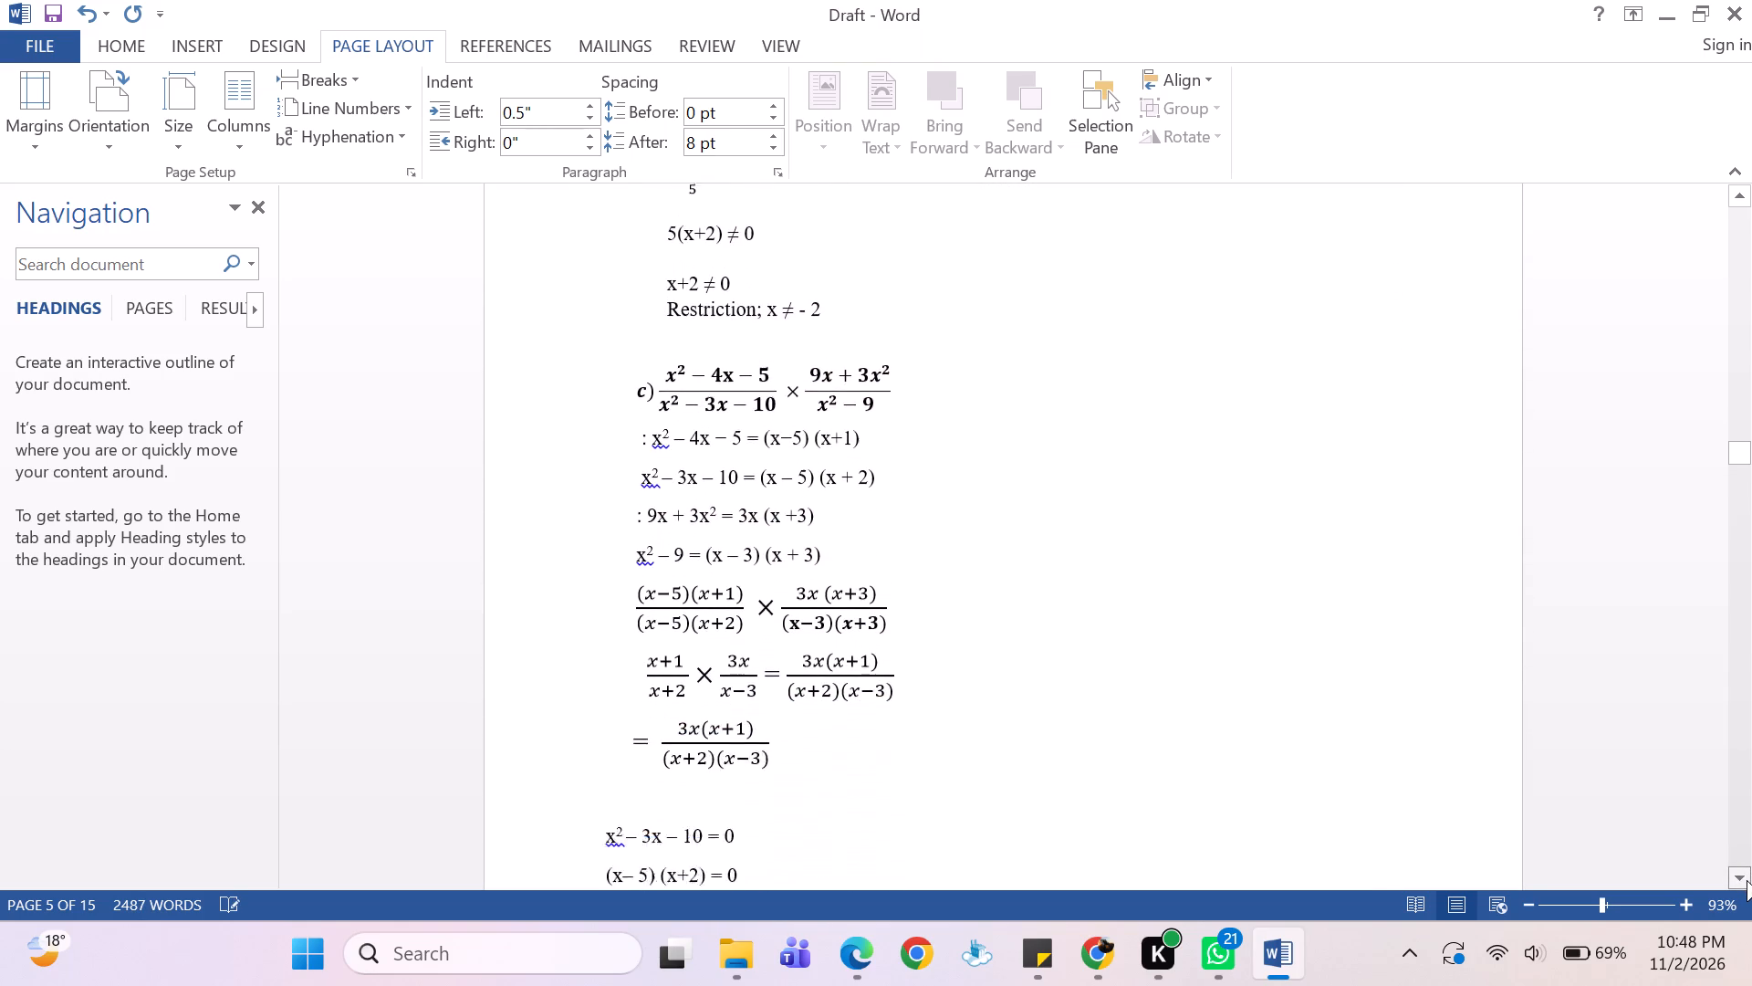
pyautogui.moveTo(1747, 880); pyautogui.dragTo(1747, 883)
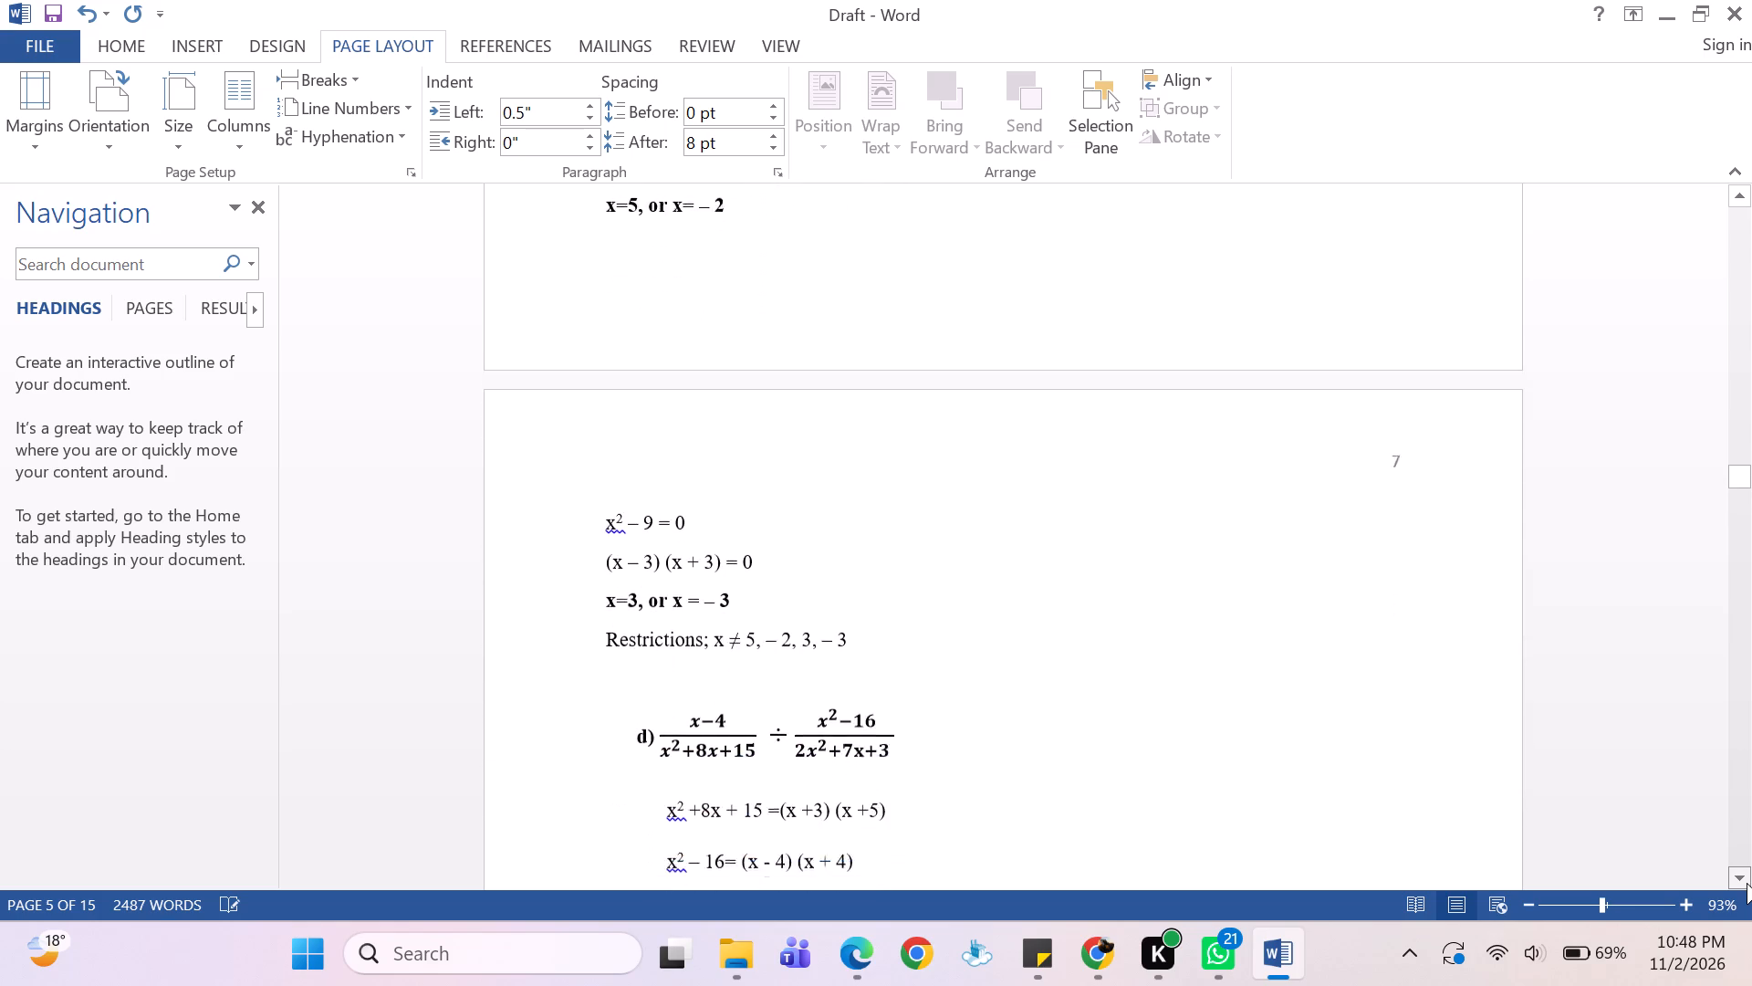
pyautogui.moveTo(1747, 883); pyautogui.dragTo(1747, 885)
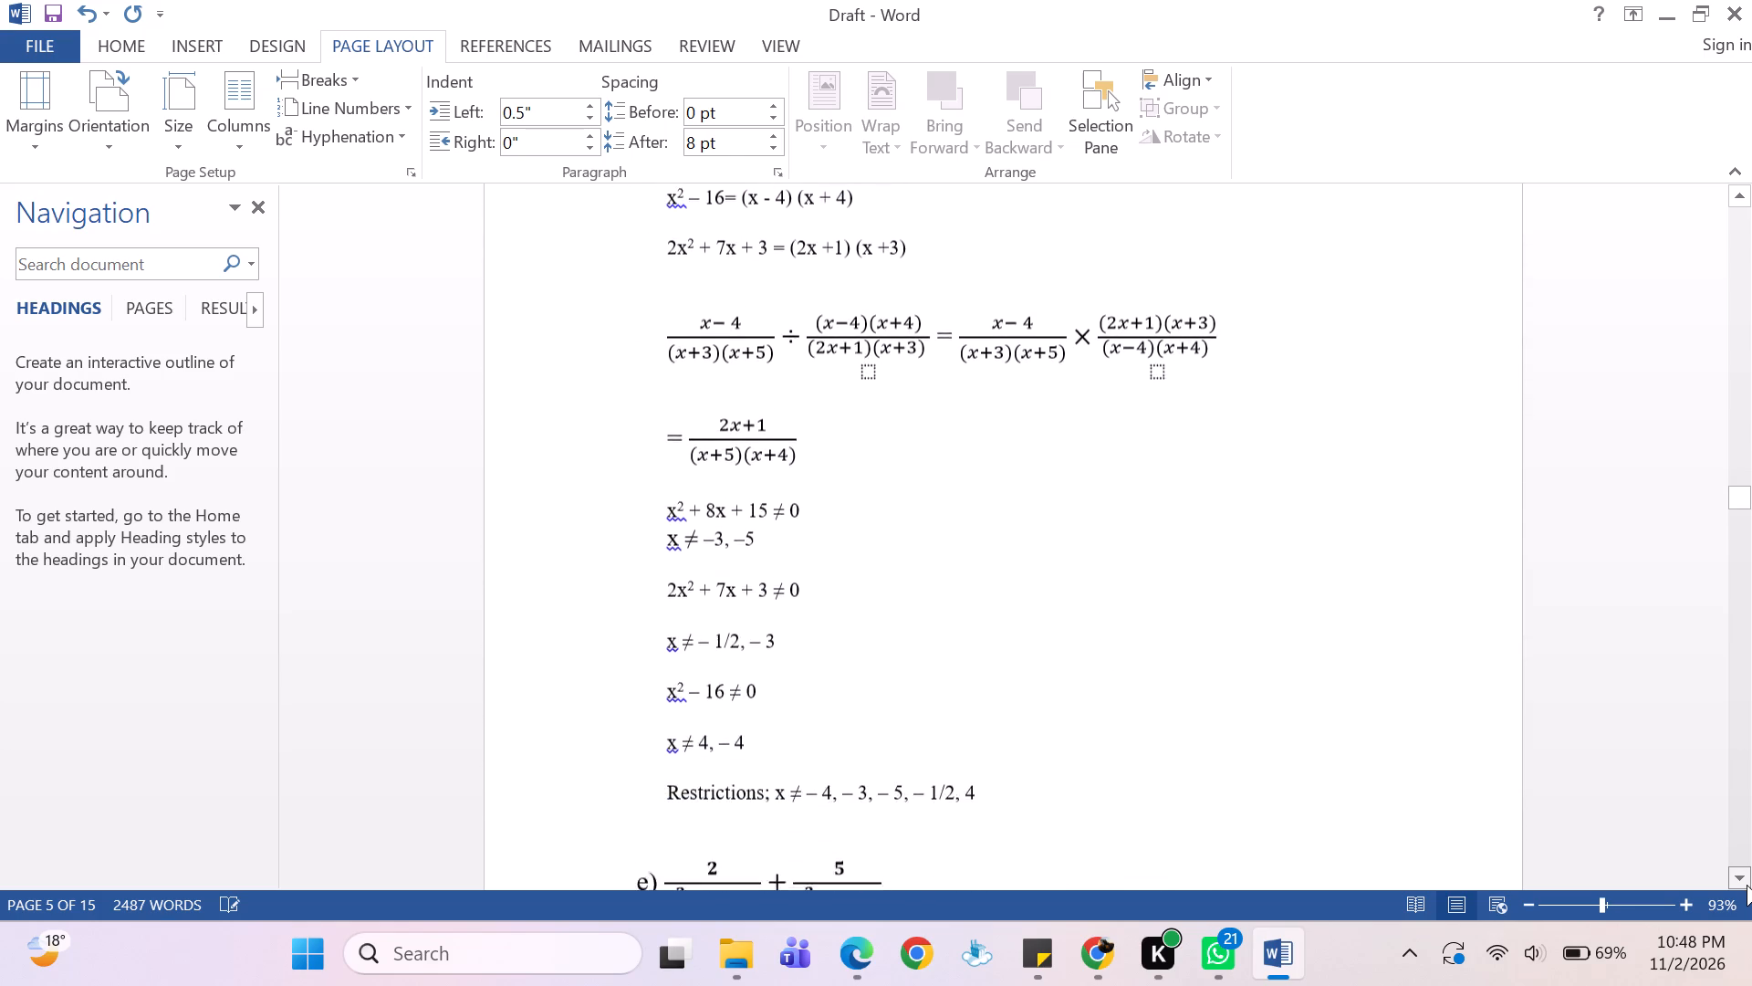
pyautogui.moveTo(1747, 885); pyautogui.dragTo(1746, 886)
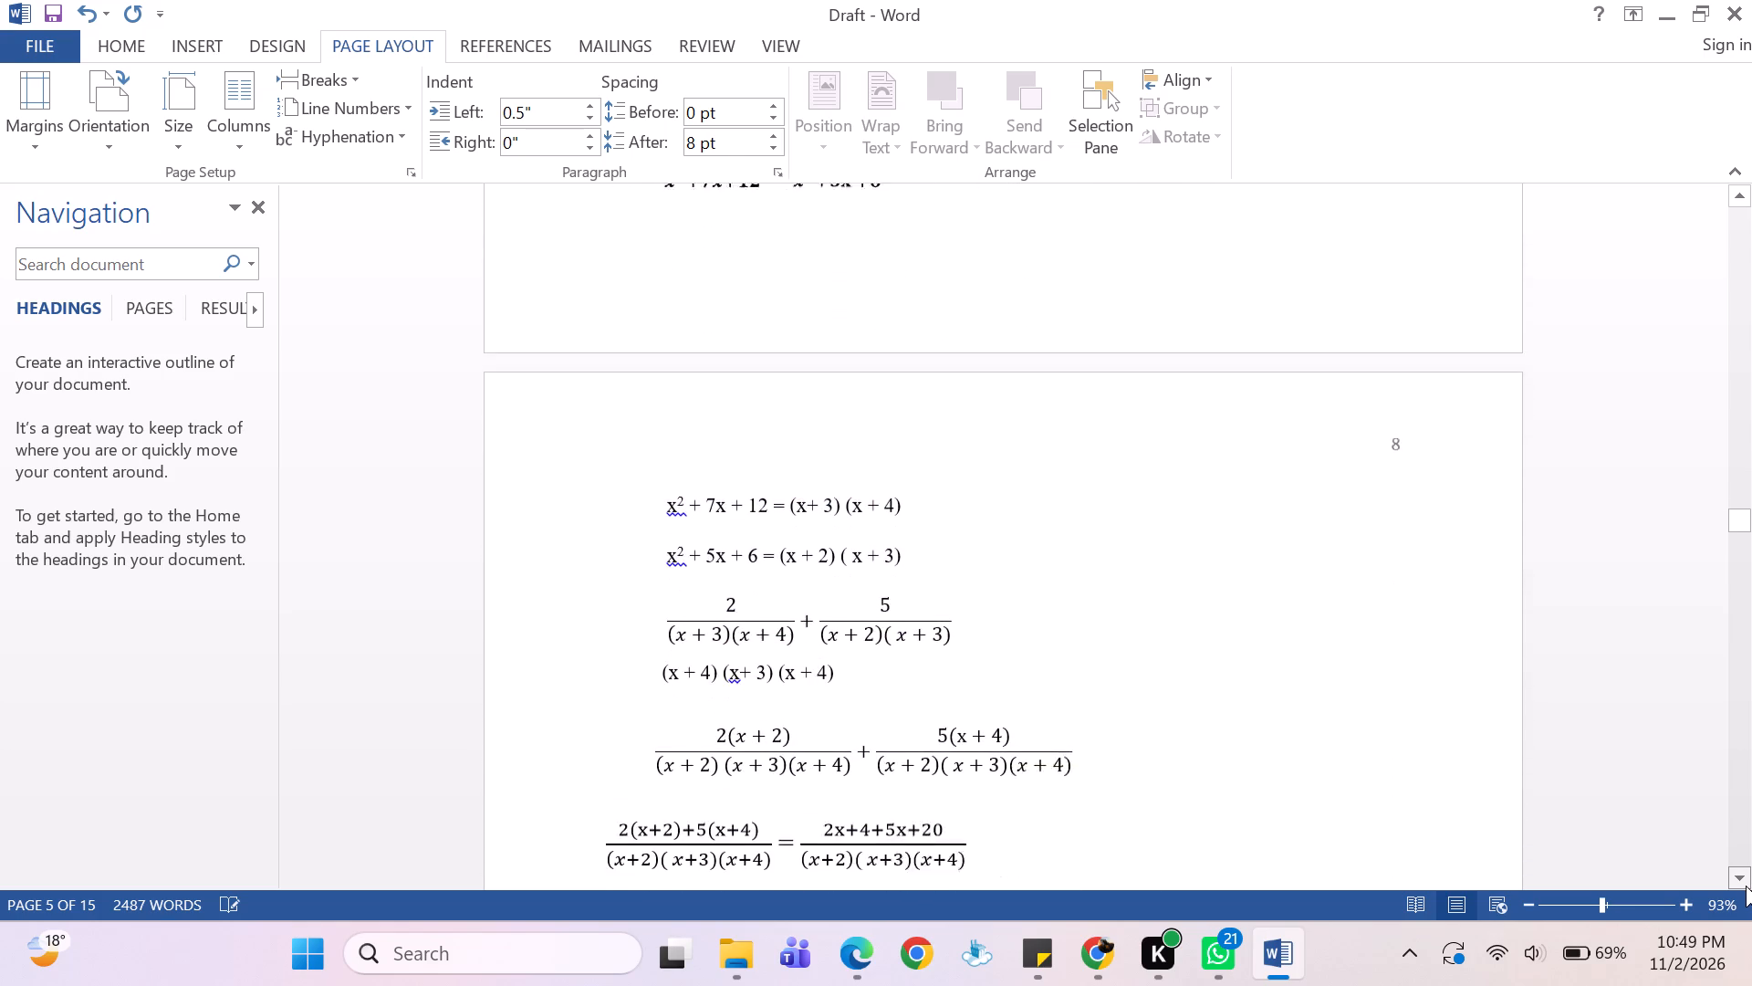
pyautogui.moveTo(1746, 886); pyautogui.dragTo(1745, 886)
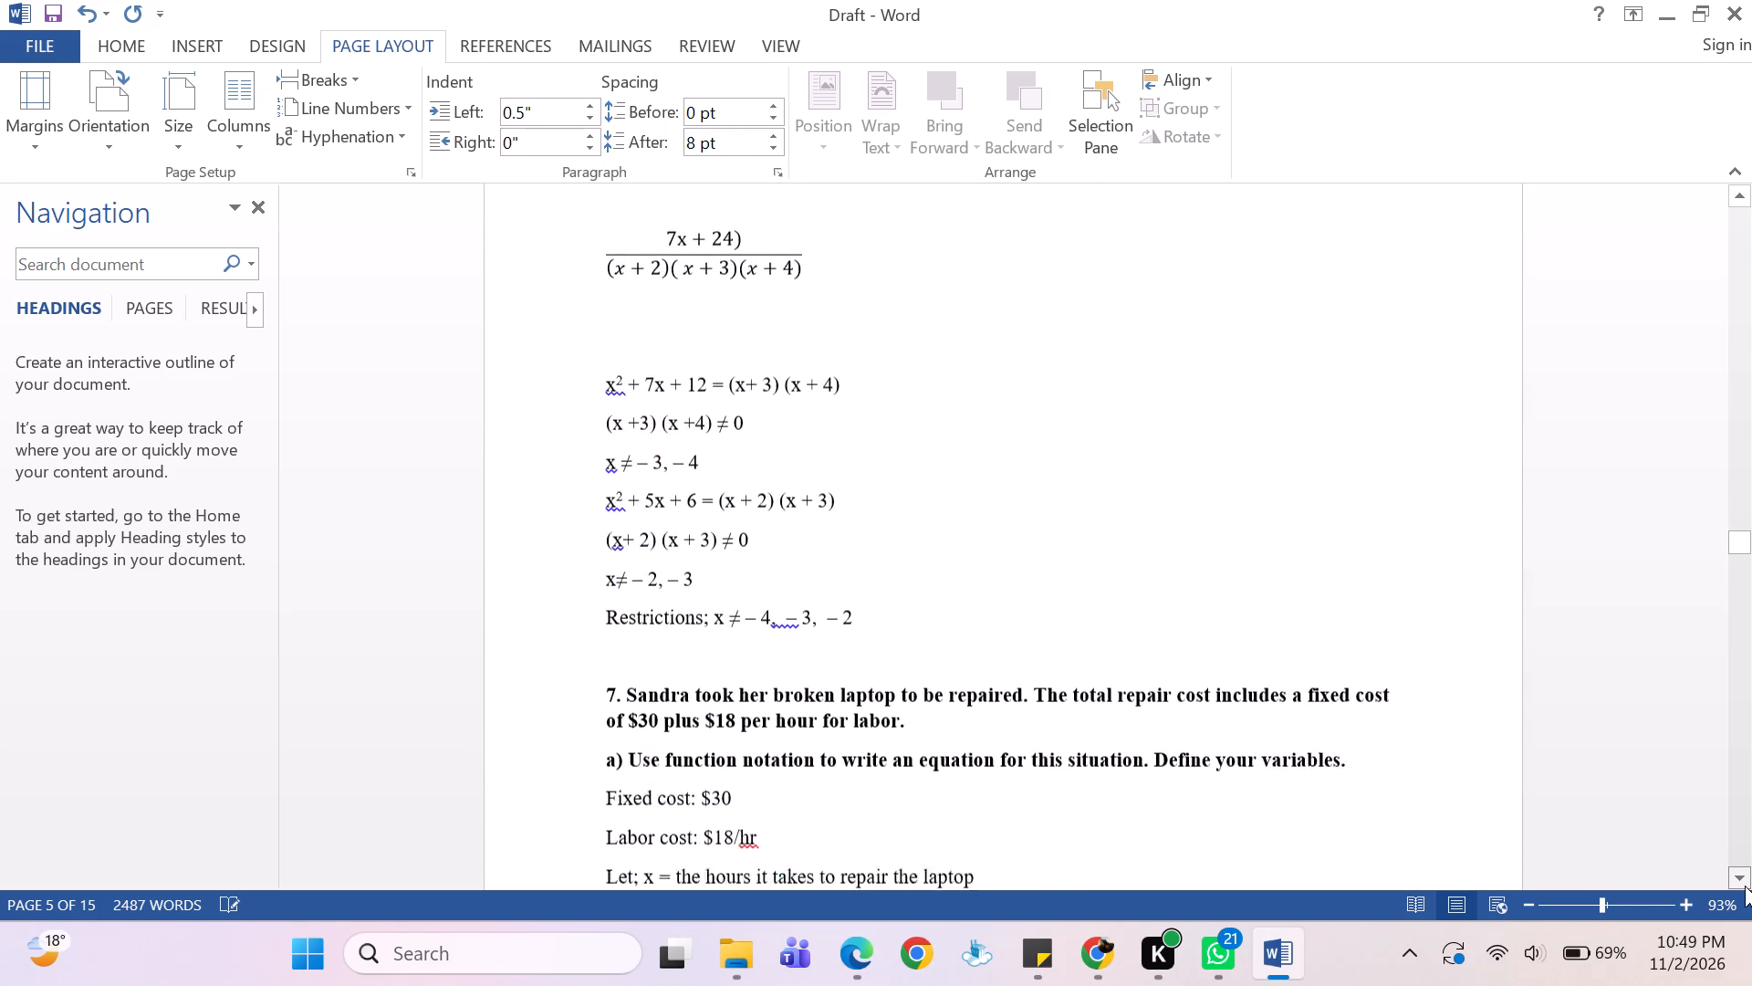
pyautogui.moveTo(1745, 886); pyautogui.dragTo(1742, 879)
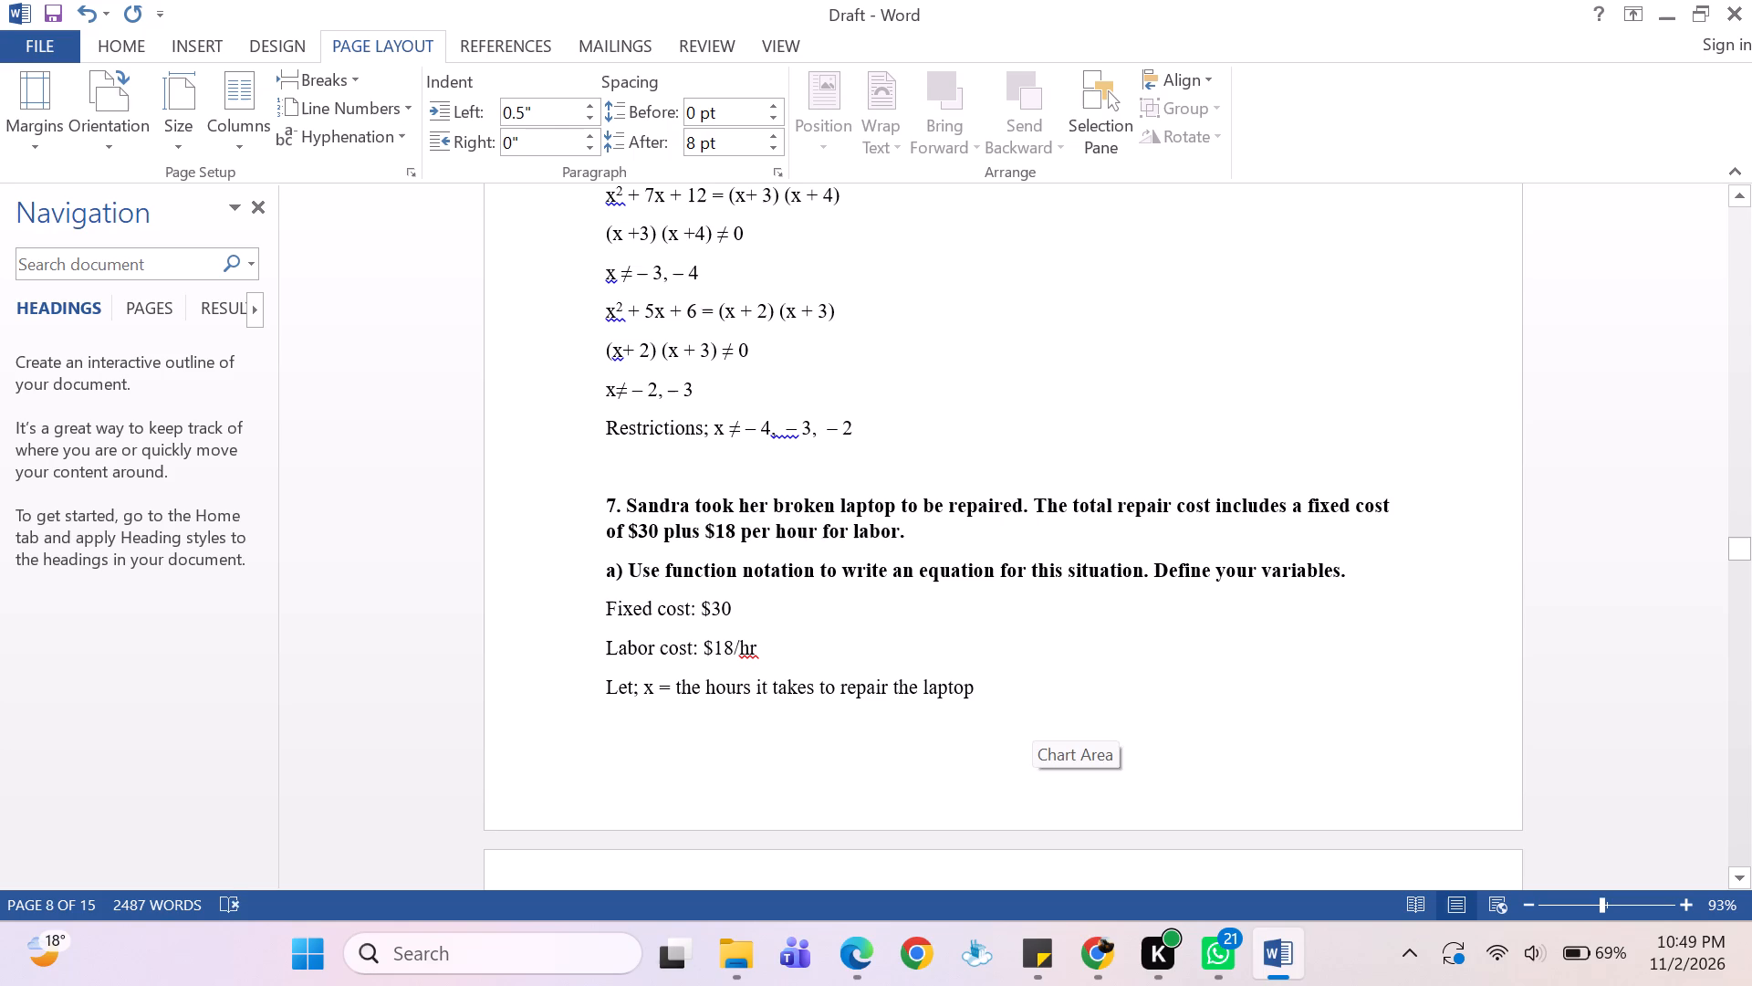
pyautogui.moveTo(1358, 568); pyautogui.dragTo(501, 479)
pyautogui.hscroll(-1, 1346, 567)
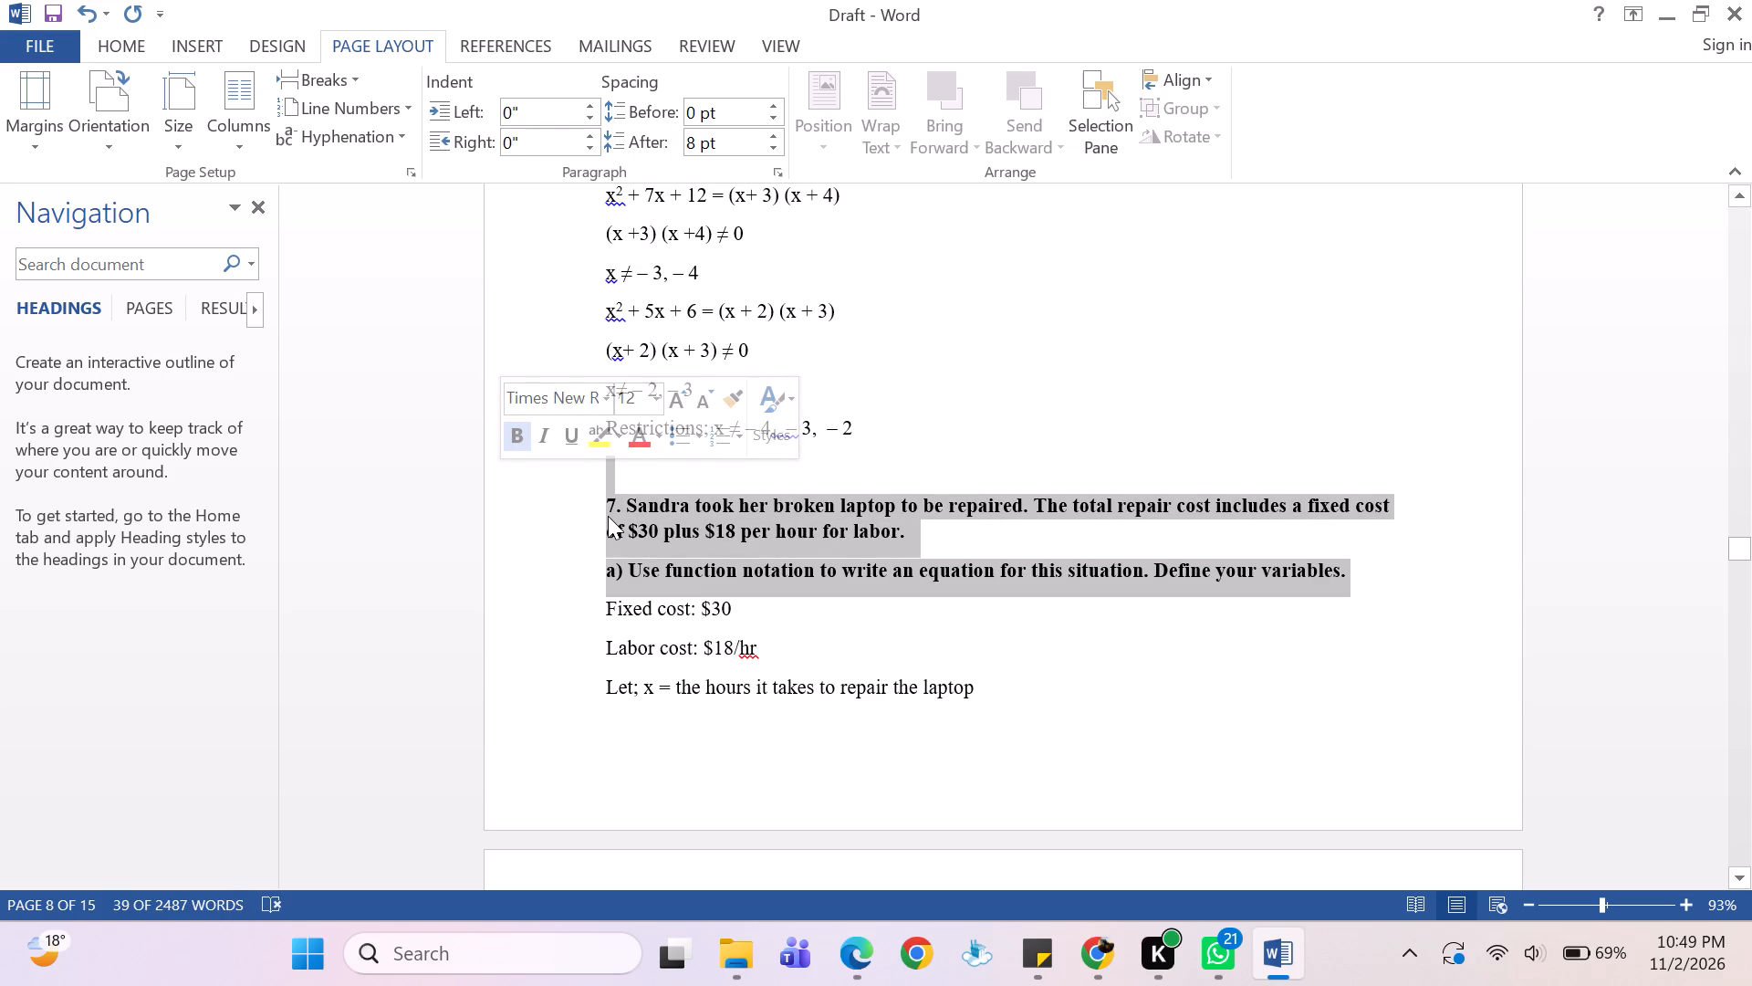
pyautogui.press('BackSpace')
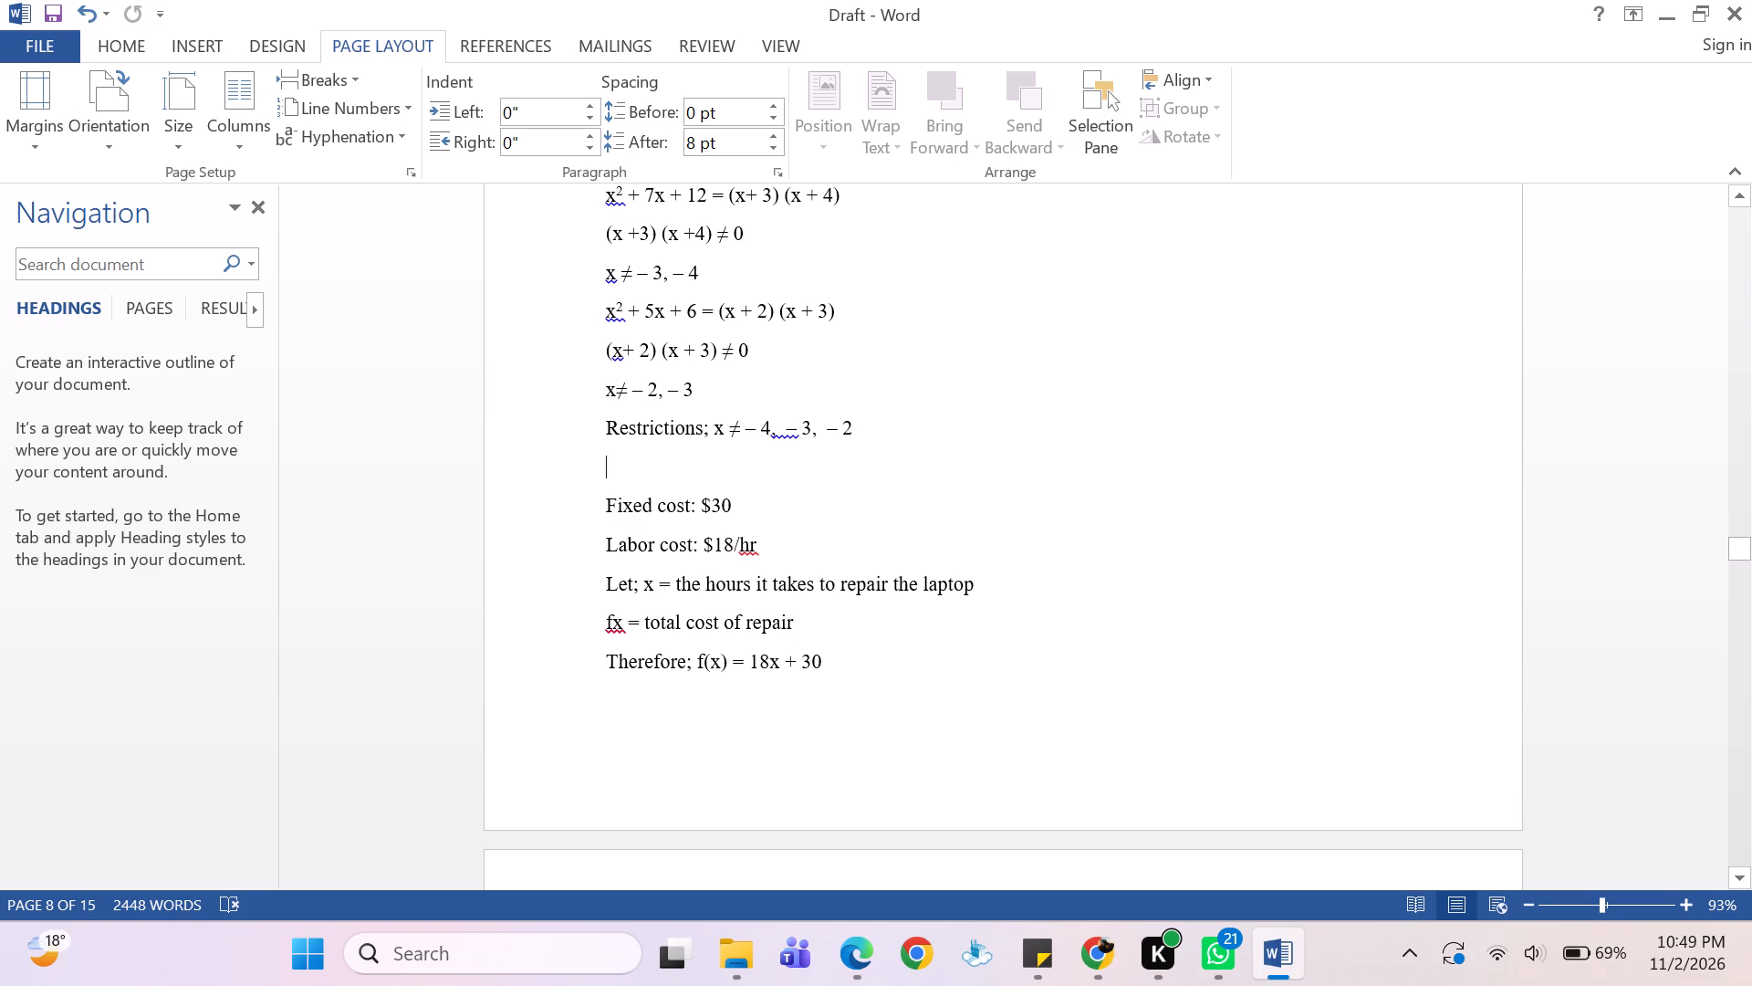
# Delete question 7's part b) prompt about a reasonable domain and range at the top of page 9.
pyautogui.tripleClick(1737, 877)
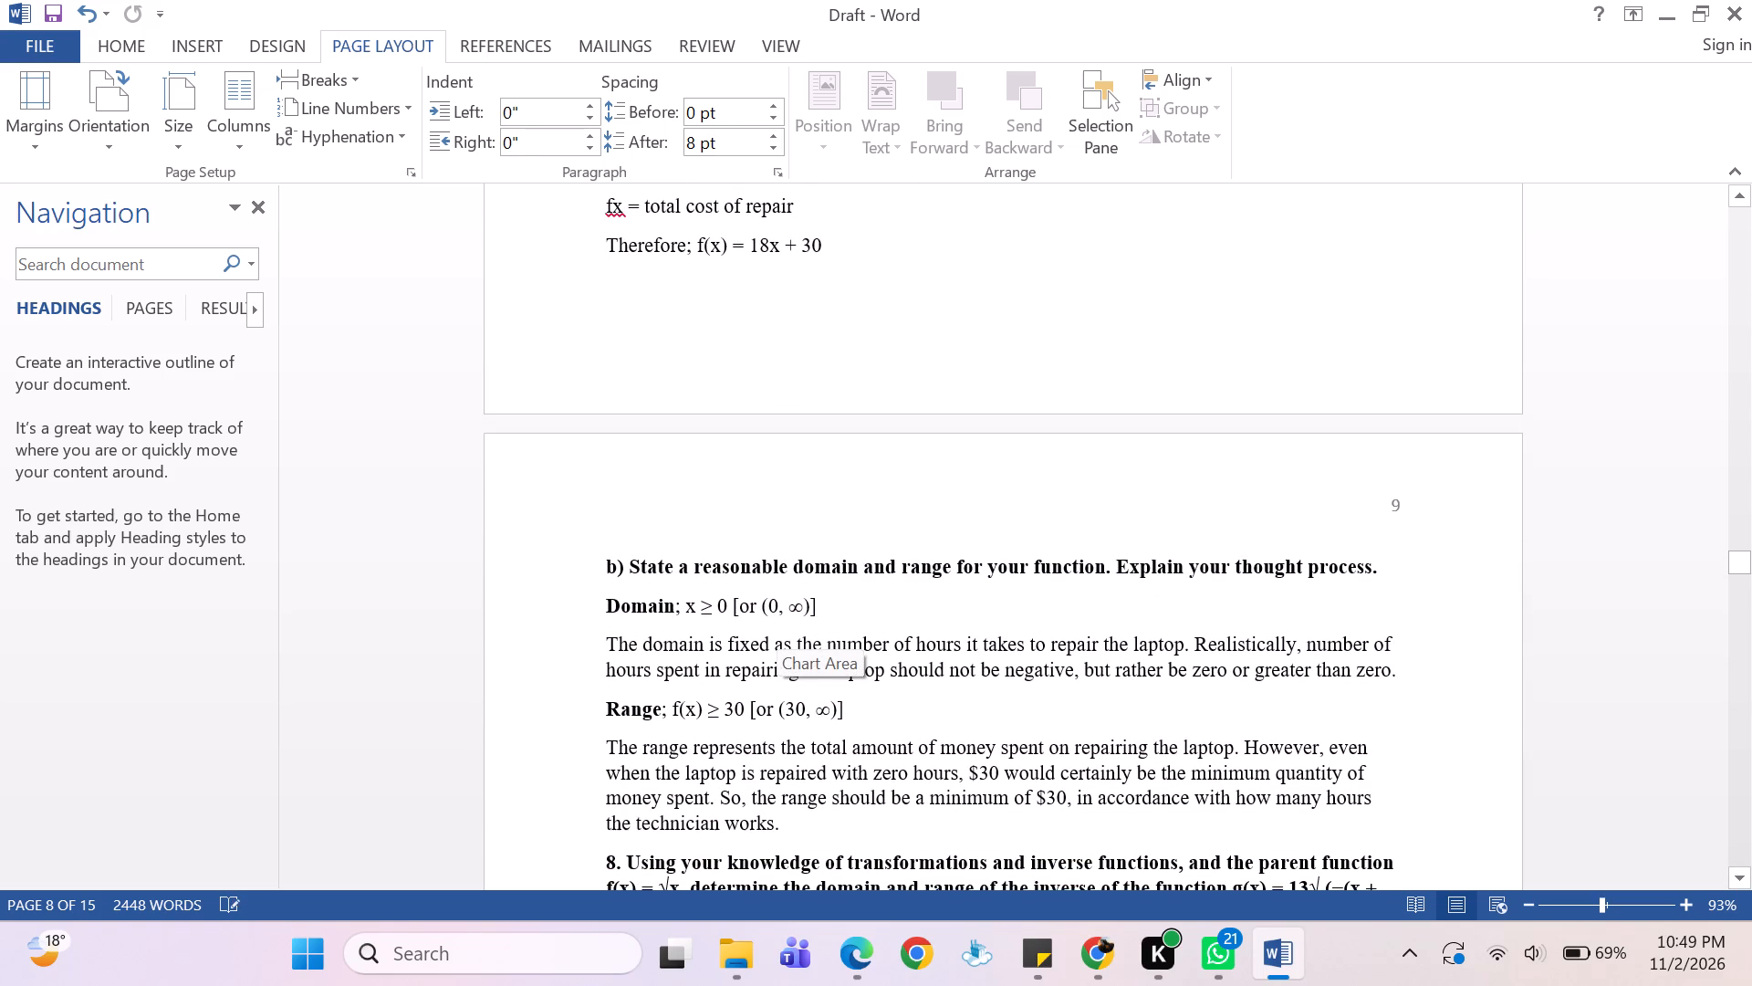
pyautogui.moveTo(603, 556); pyautogui.dragTo(1104, 530)
pyautogui.hscroll(1, 635, 556)
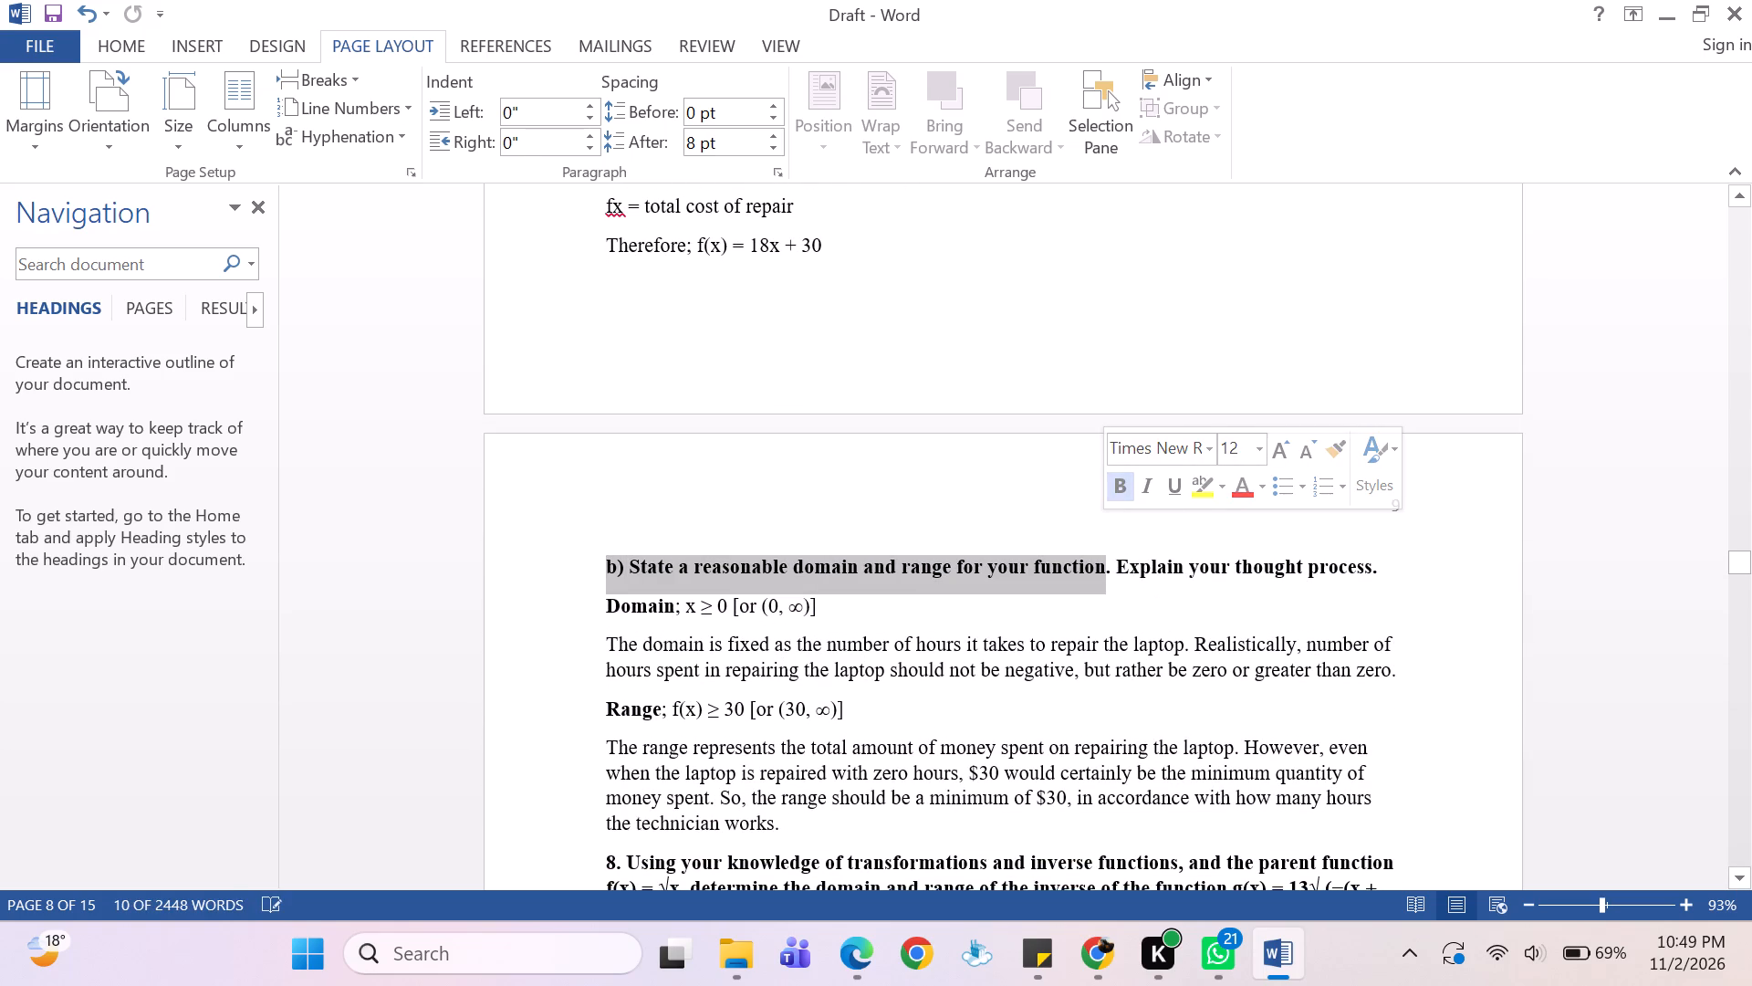
pyautogui.hscroll(1, 1353, 578)
pyautogui.press('Delete')
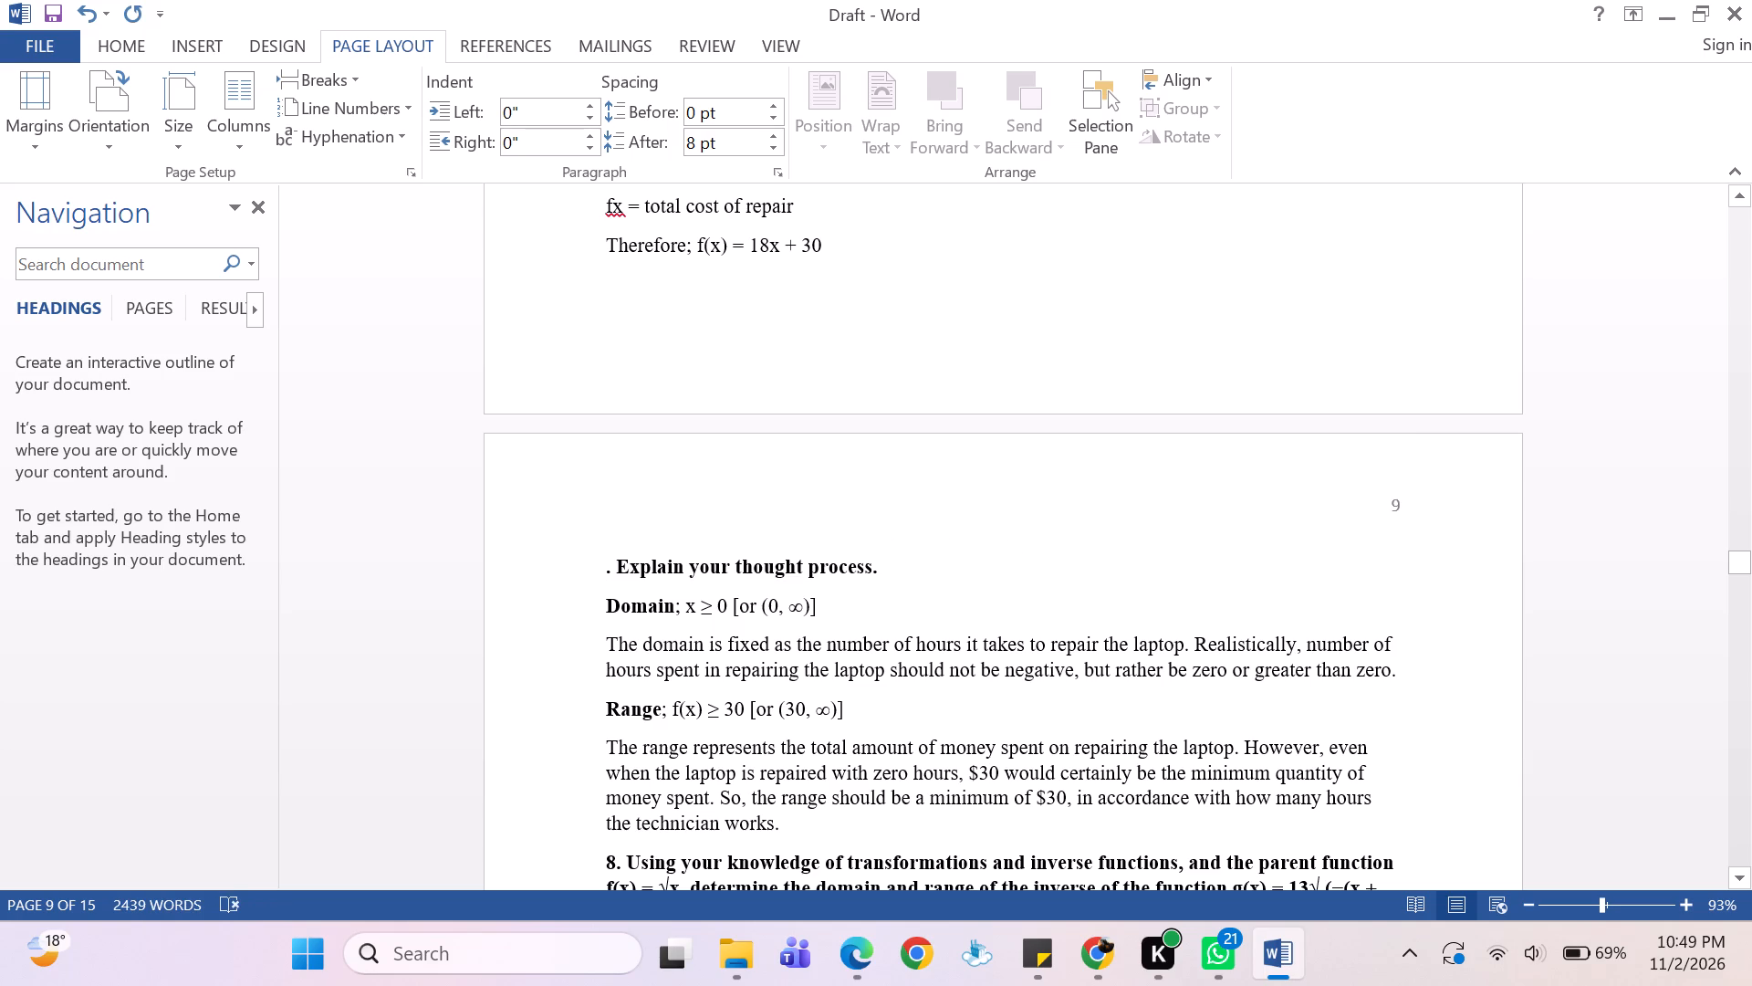
pyautogui.moveTo(884, 561); pyautogui.dragTo(569, 542)
pyautogui.hscroll(-1, 850, 562)
pyautogui.press('BackSpace')
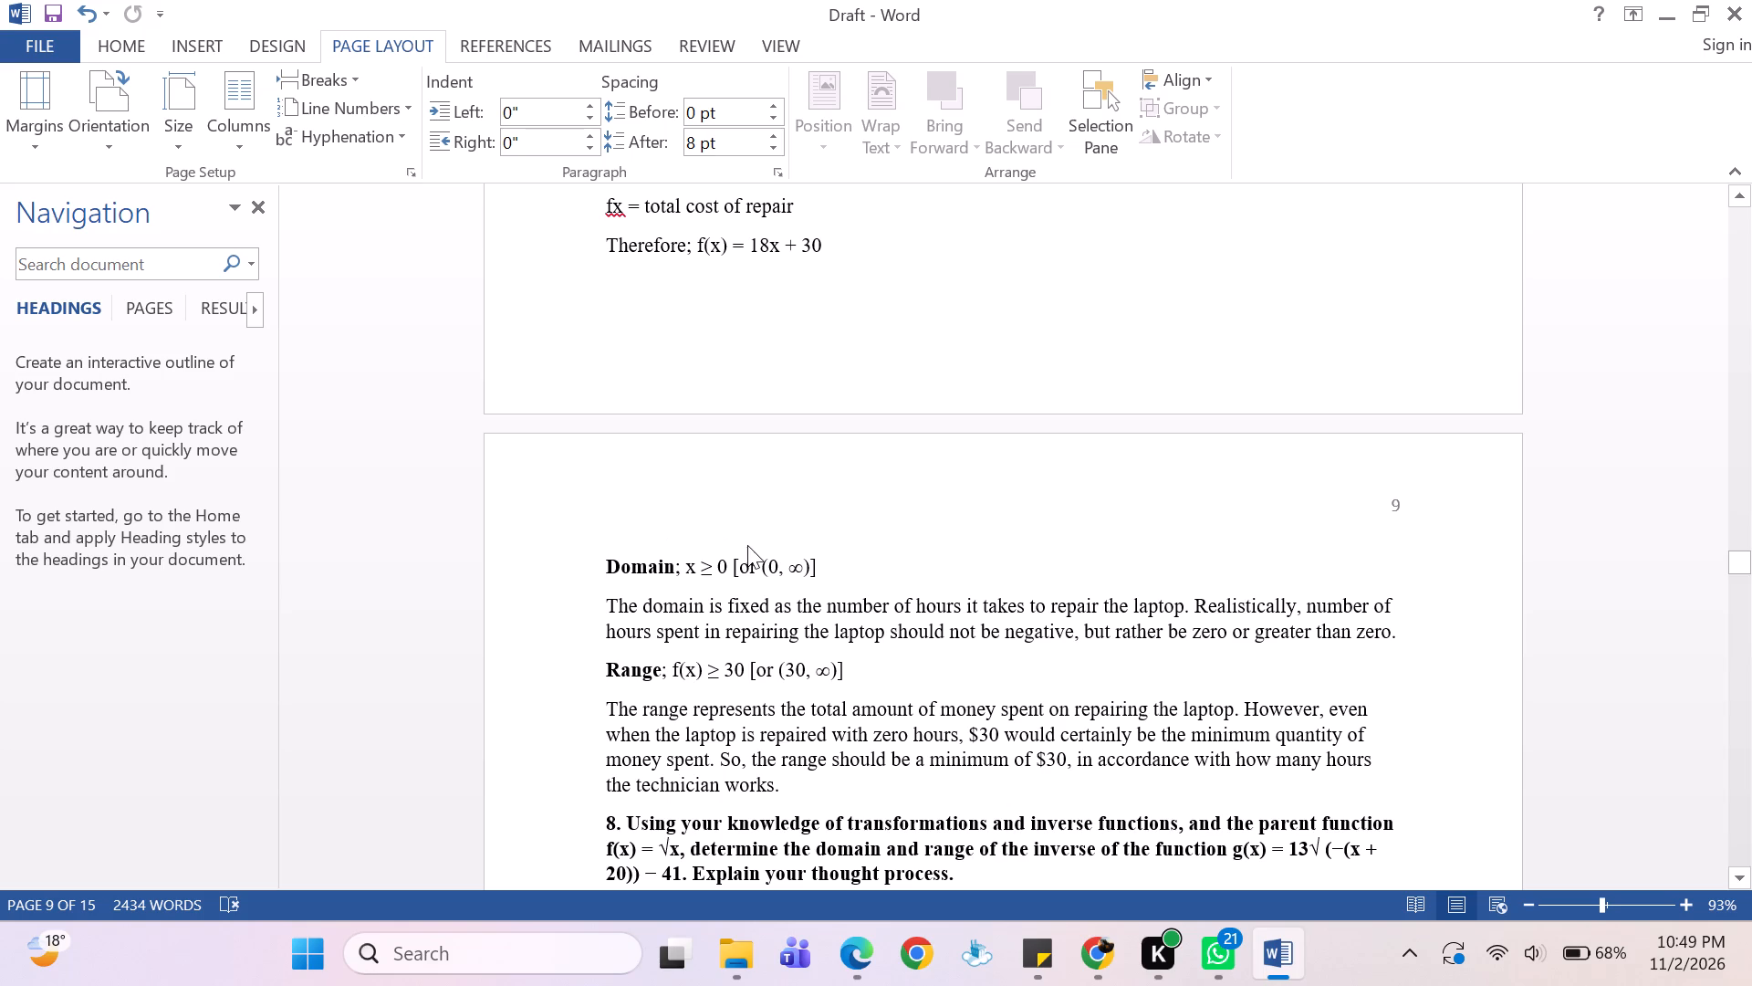
# Delete the question 8 prompt about transformations and inverse functions, keeping the answer paragraphs around it.
pyautogui.tripleClick(1737, 871)
pyautogui.tripleClick(1737, 871)
pyautogui.tripleClick(1737, 871)
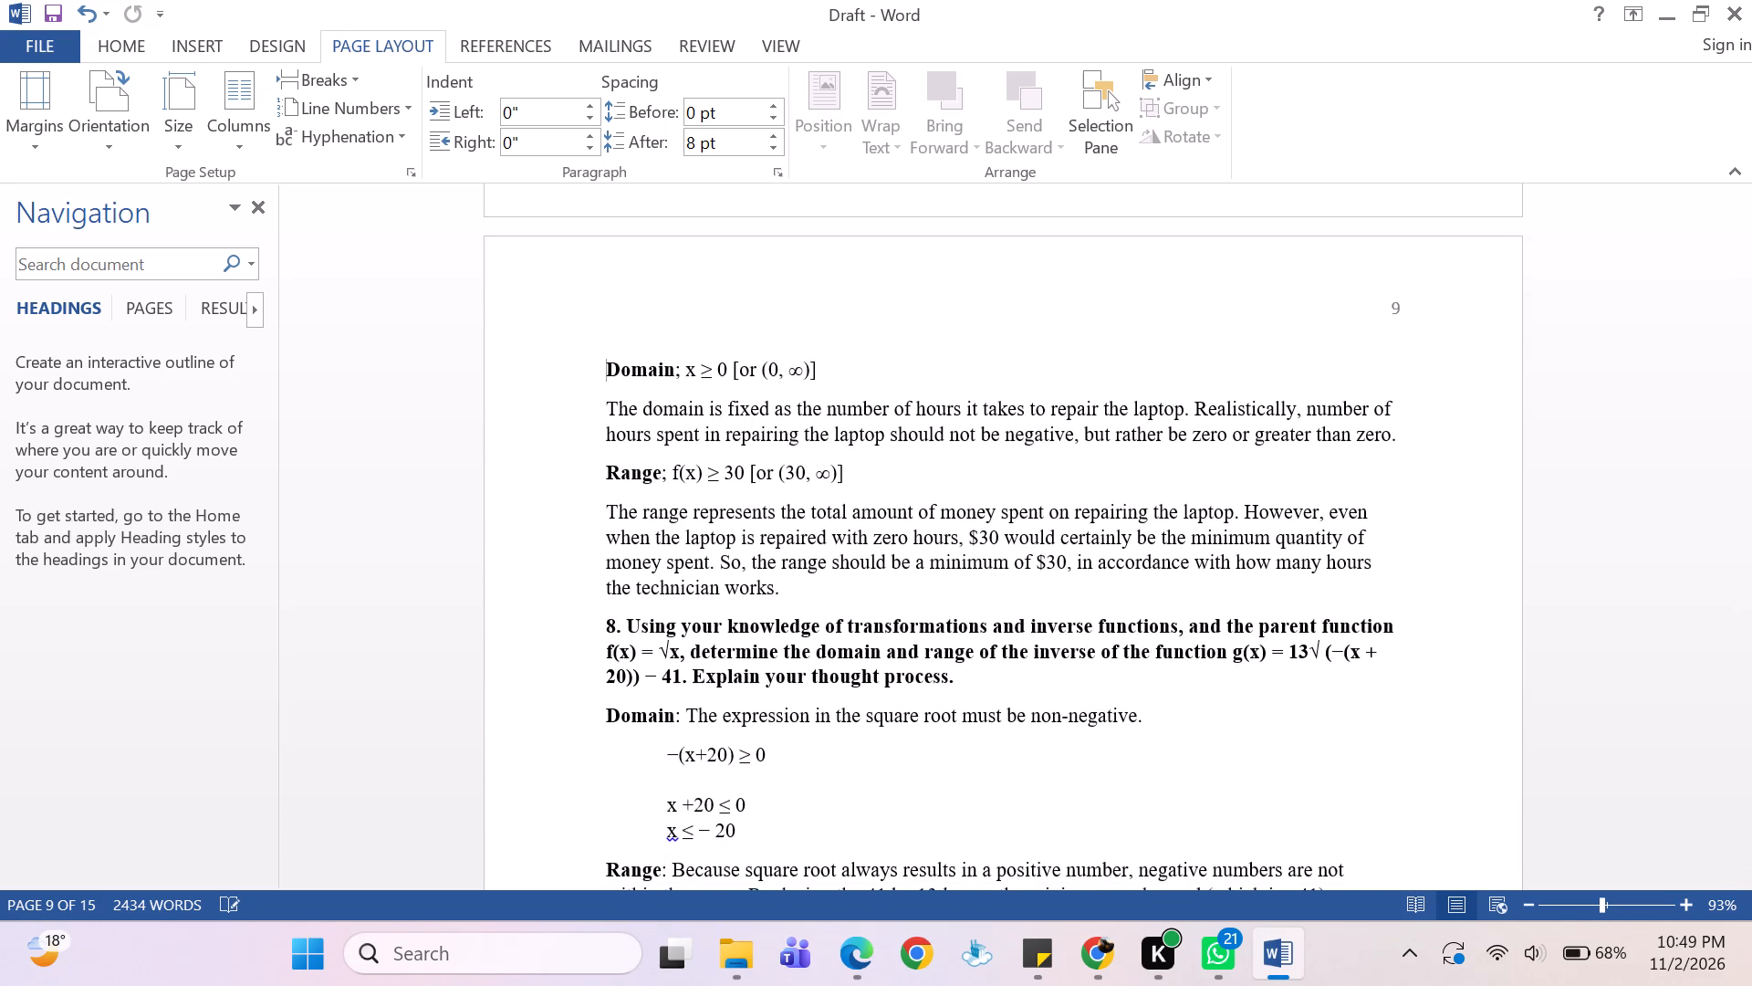
pyautogui.moveTo(965, 689); pyautogui.dragTo(586, 612)
pyautogui.hscroll(-1, 932, 689)
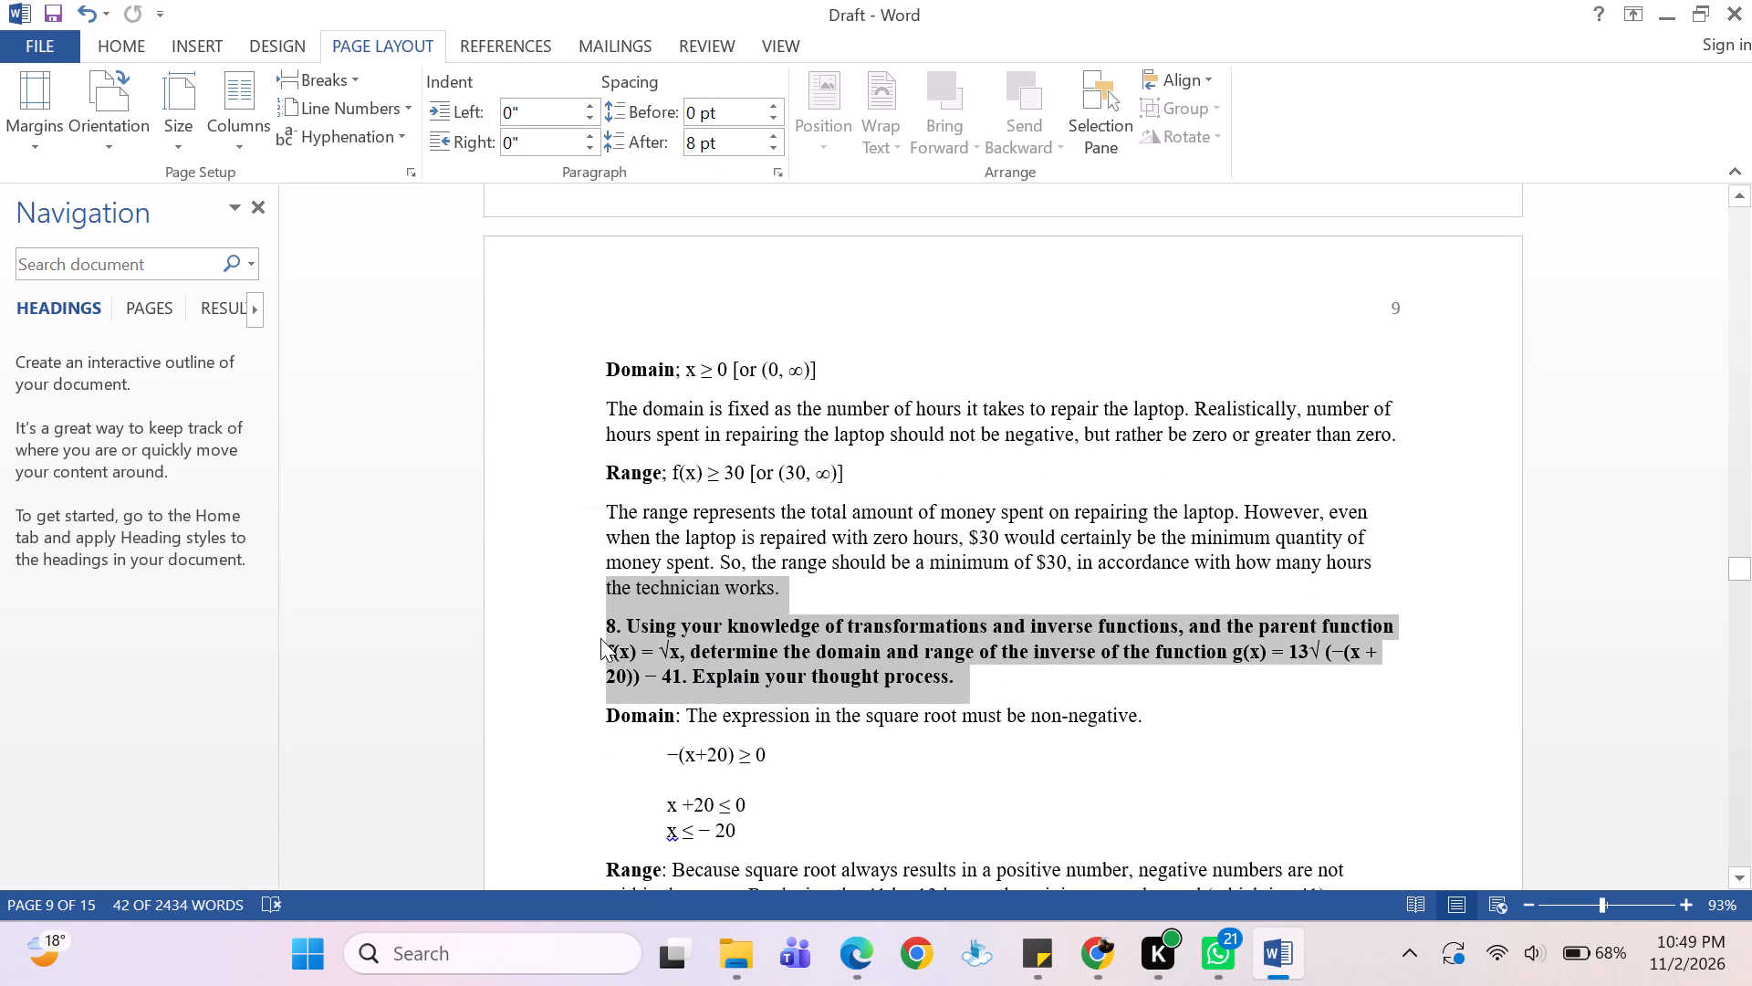
pyautogui.hotkey('shift', 'Down')
pyautogui.press('BackSpace')
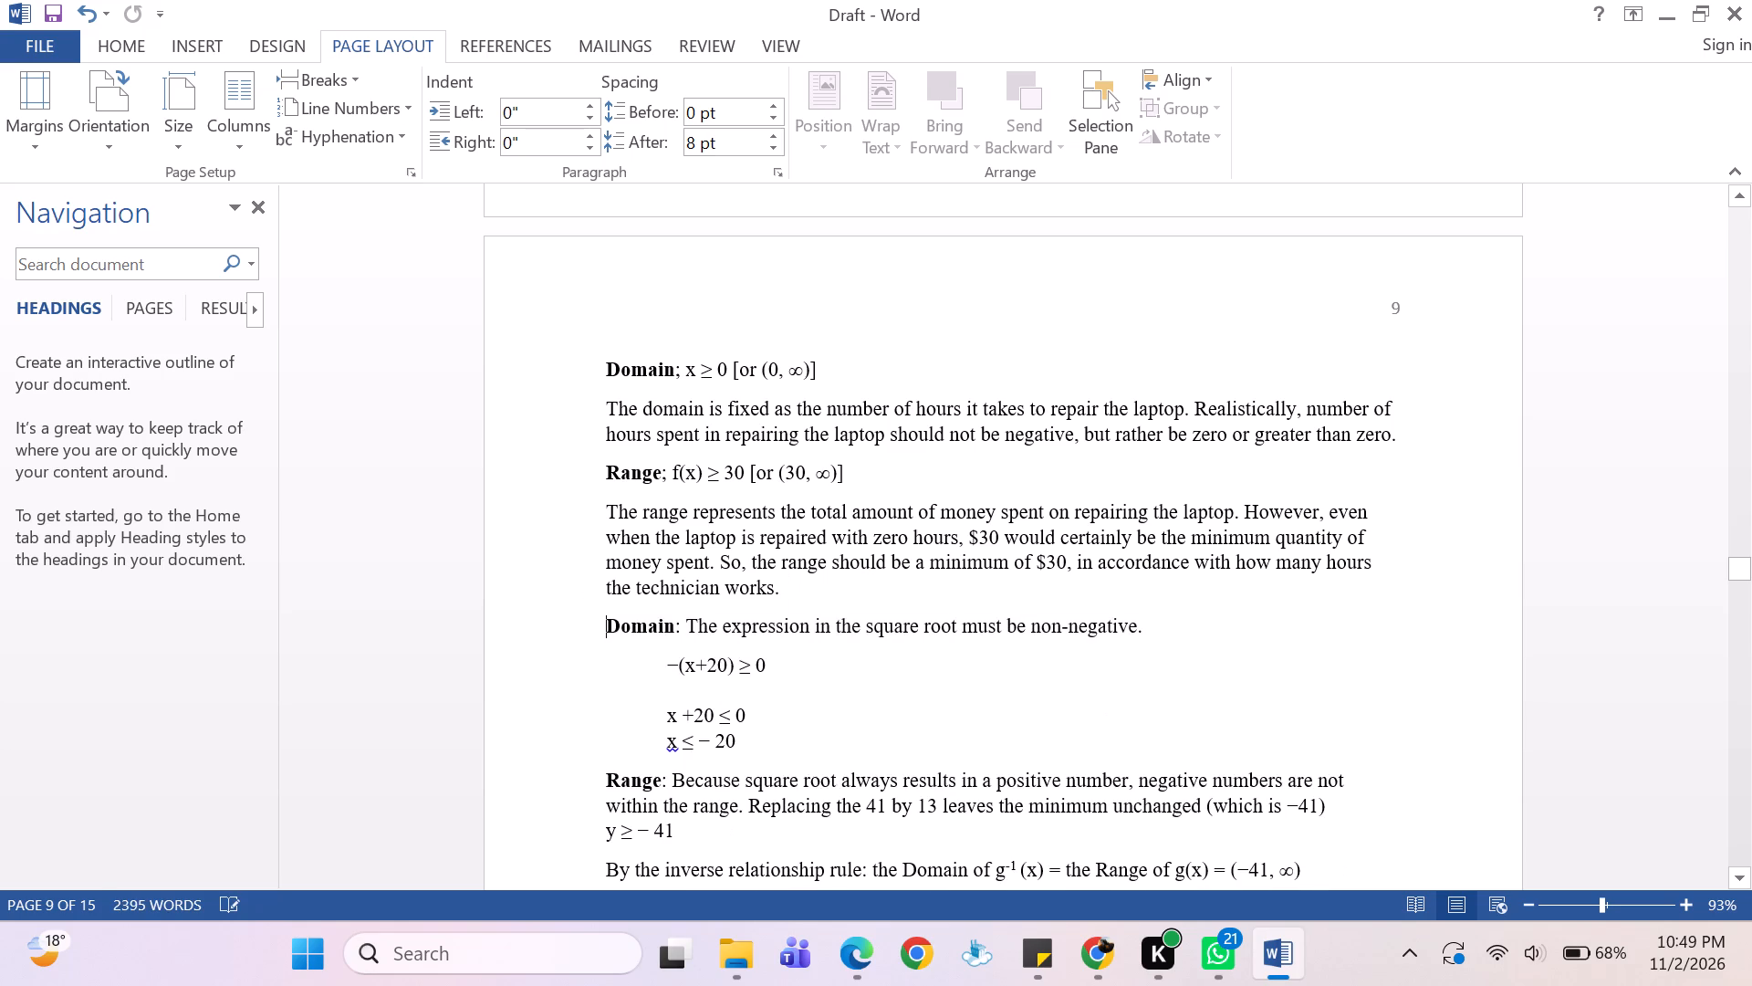
# Delete the question 9 prompt about finding the number of zeros for each function.
pyautogui.tripleClick(1737, 876)
pyautogui.moveTo(1737, 876); pyautogui.dragTo(1746, 885)
pyautogui.moveTo(805, 616); pyautogui.dragTo(635, 567)
pyautogui.hscroll(-1, 798, 615)
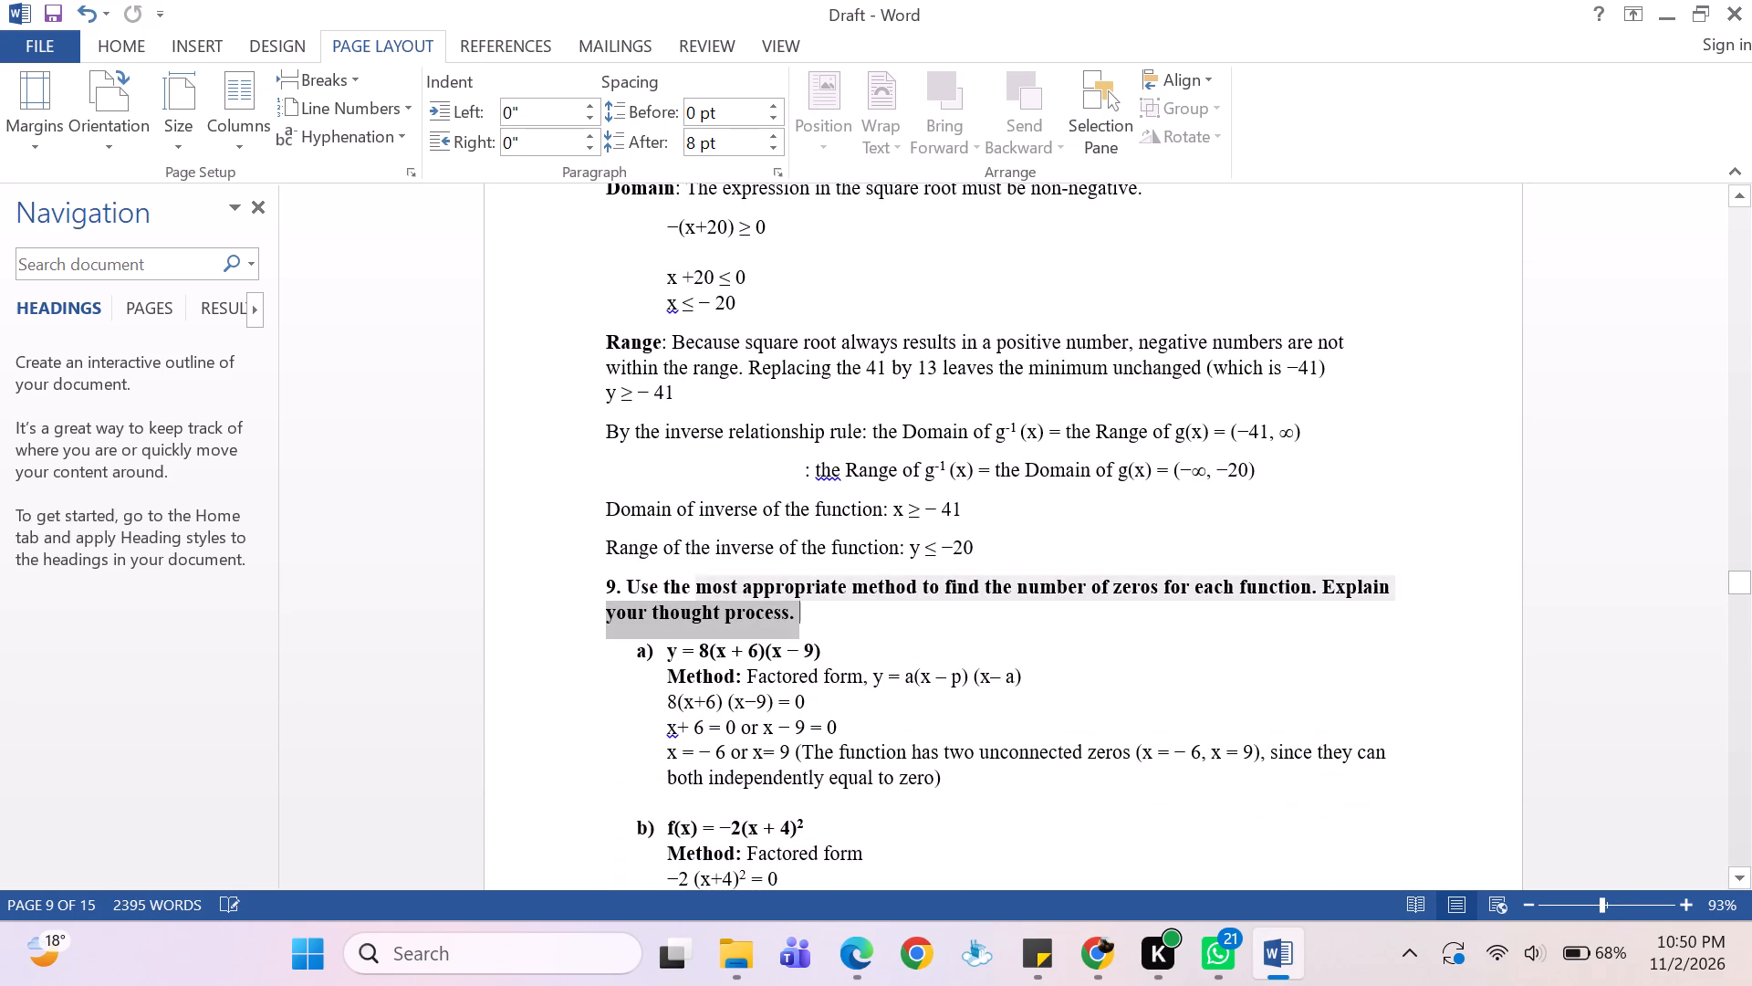
pyautogui.moveTo(635, 567); pyautogui.dragTo(599, 582)
pyautogui.hscroll(-1, 635, 567)
pyautogui.press('BackSpace')
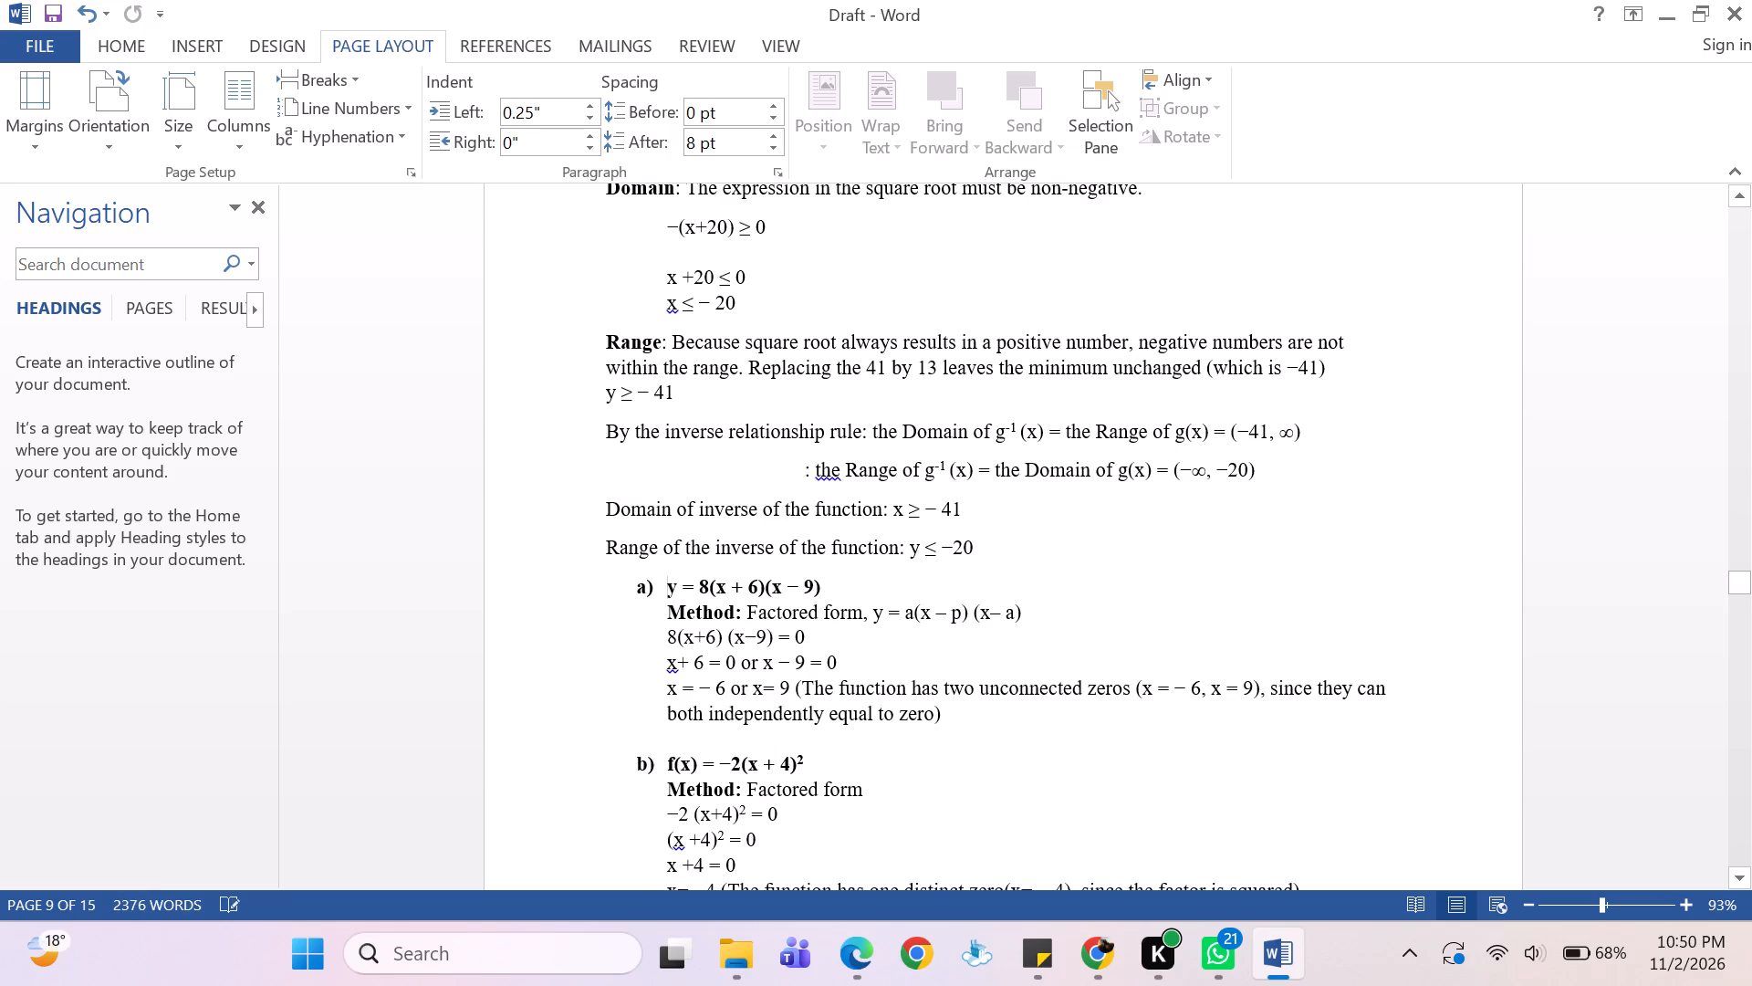
# Delete the question 10 prompt on page 10 about cost, revenue and maximizing profit, keeping the worked solution starting with Cost.
pyautogui.tripleClick(1739, 876)
pyautogui.tripleClick(1739, 876)
pyautogui.tripleClick(1739, 876)
pyautogui.click(1739, 876)
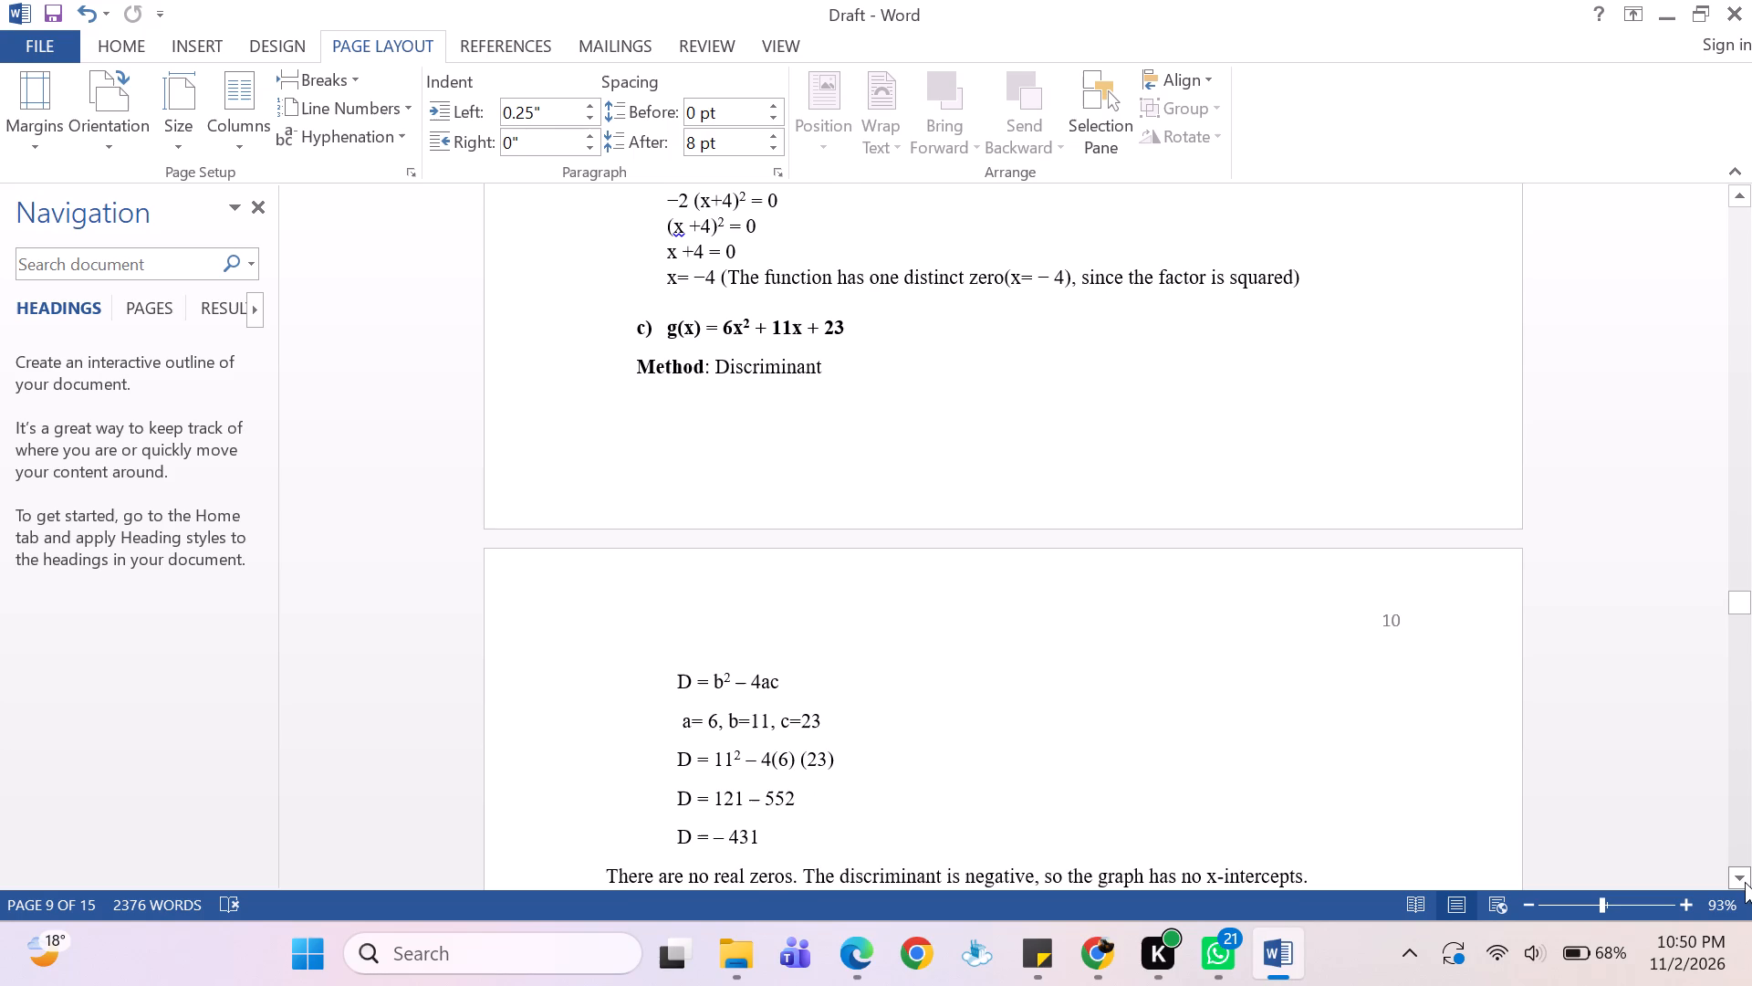
pyautogui.click(1743, 875)
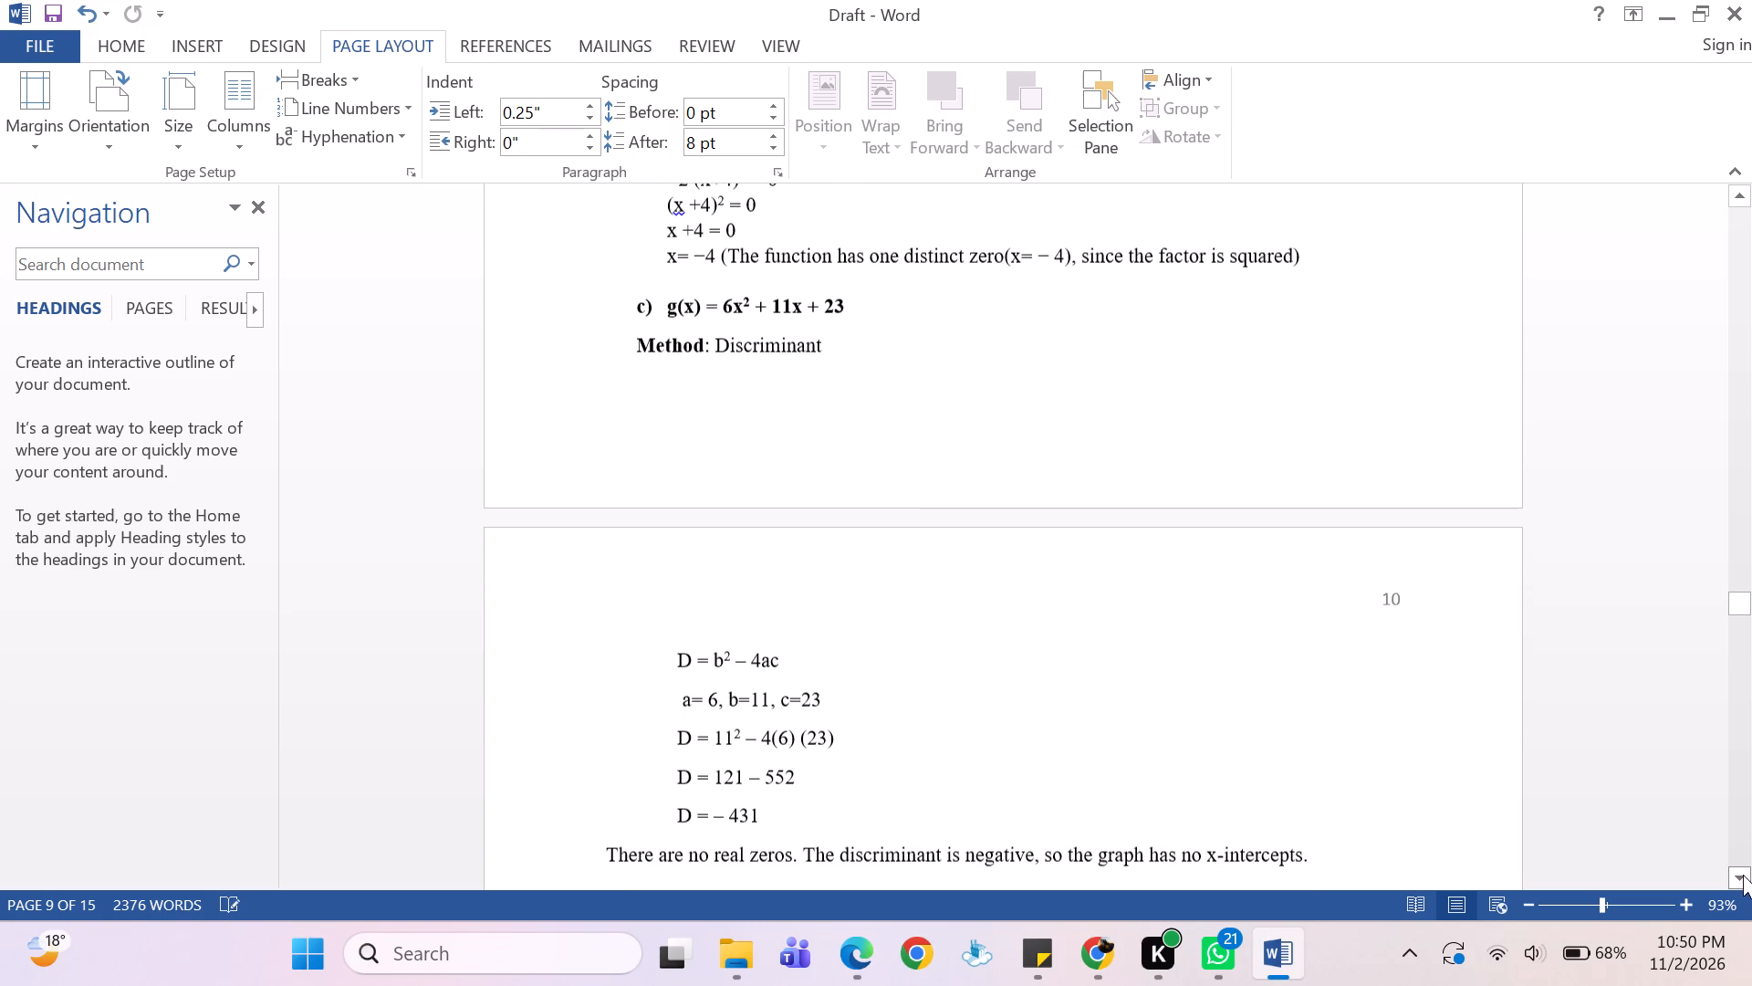
pyautogui.click(1743, 875)
pyautogui.doubleClick(1743, 875)
pyautogui.moveTo(1743, 875); pyautogui.dragTo(1745, 884)
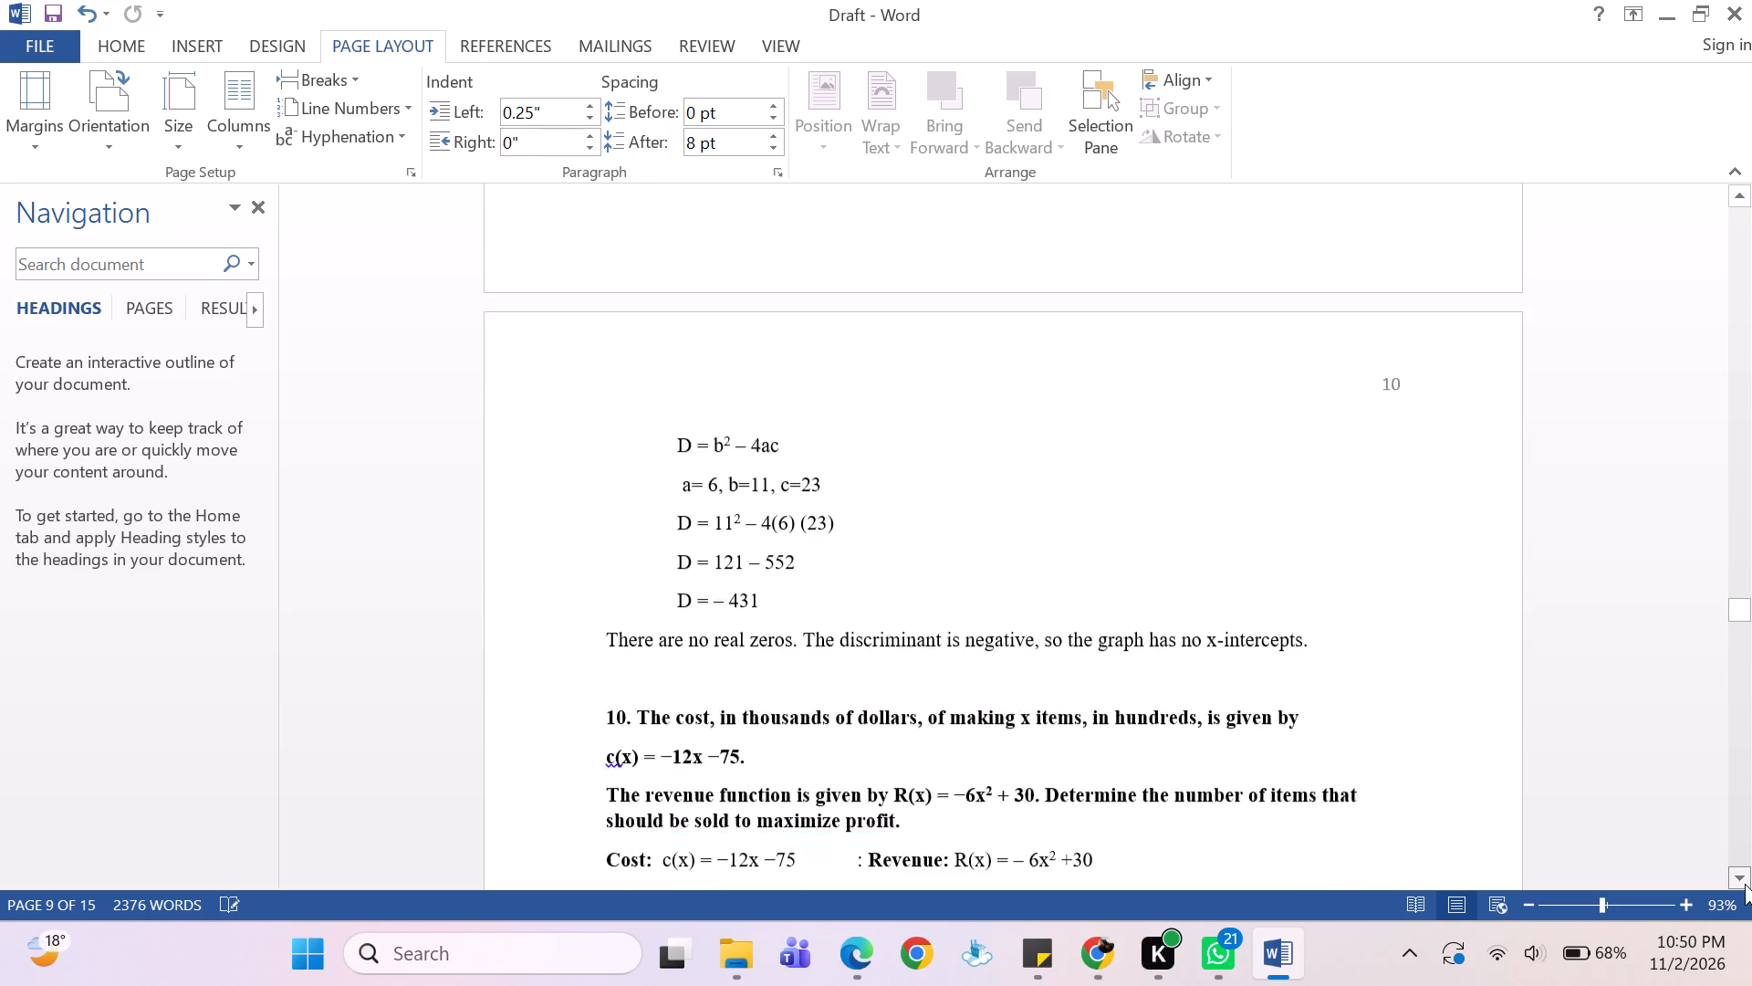
pyautogui.moveTo(1745, 884); pyautogui.dragTo(1747, 885)
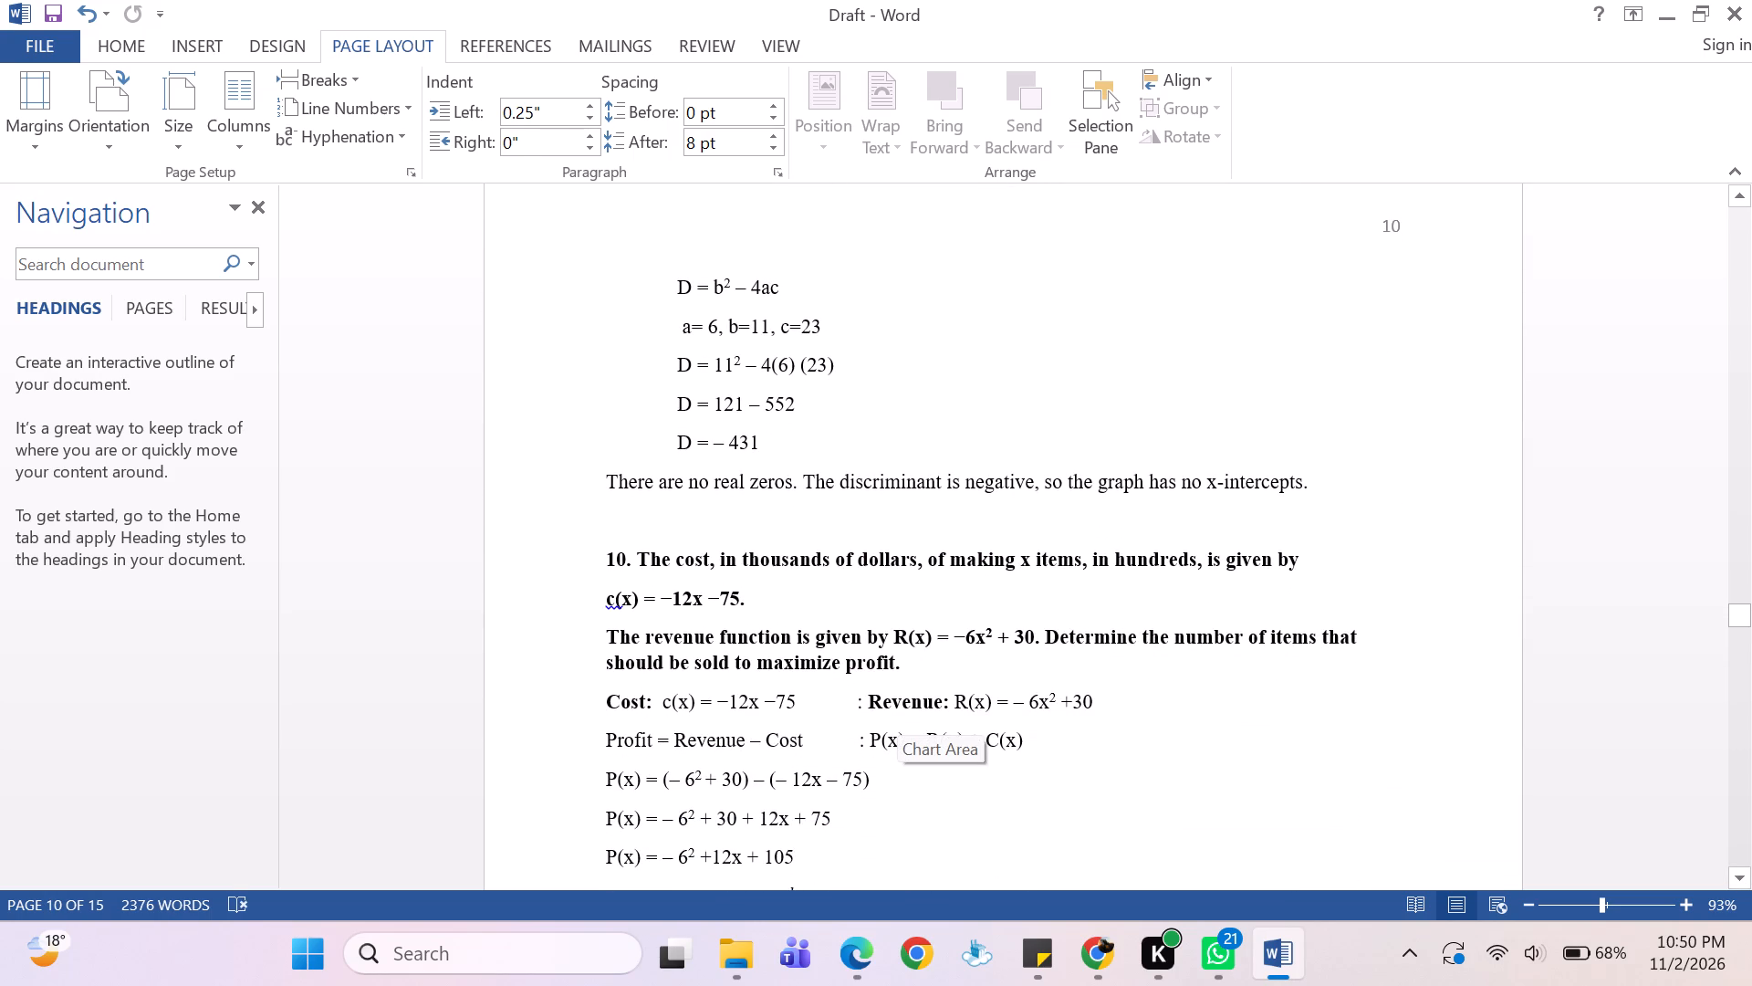
pyautogui.moveTo(911, 662); pyautogui.dragTo(602, 566)
pyautogui.hscroll(-1, 894, 659)
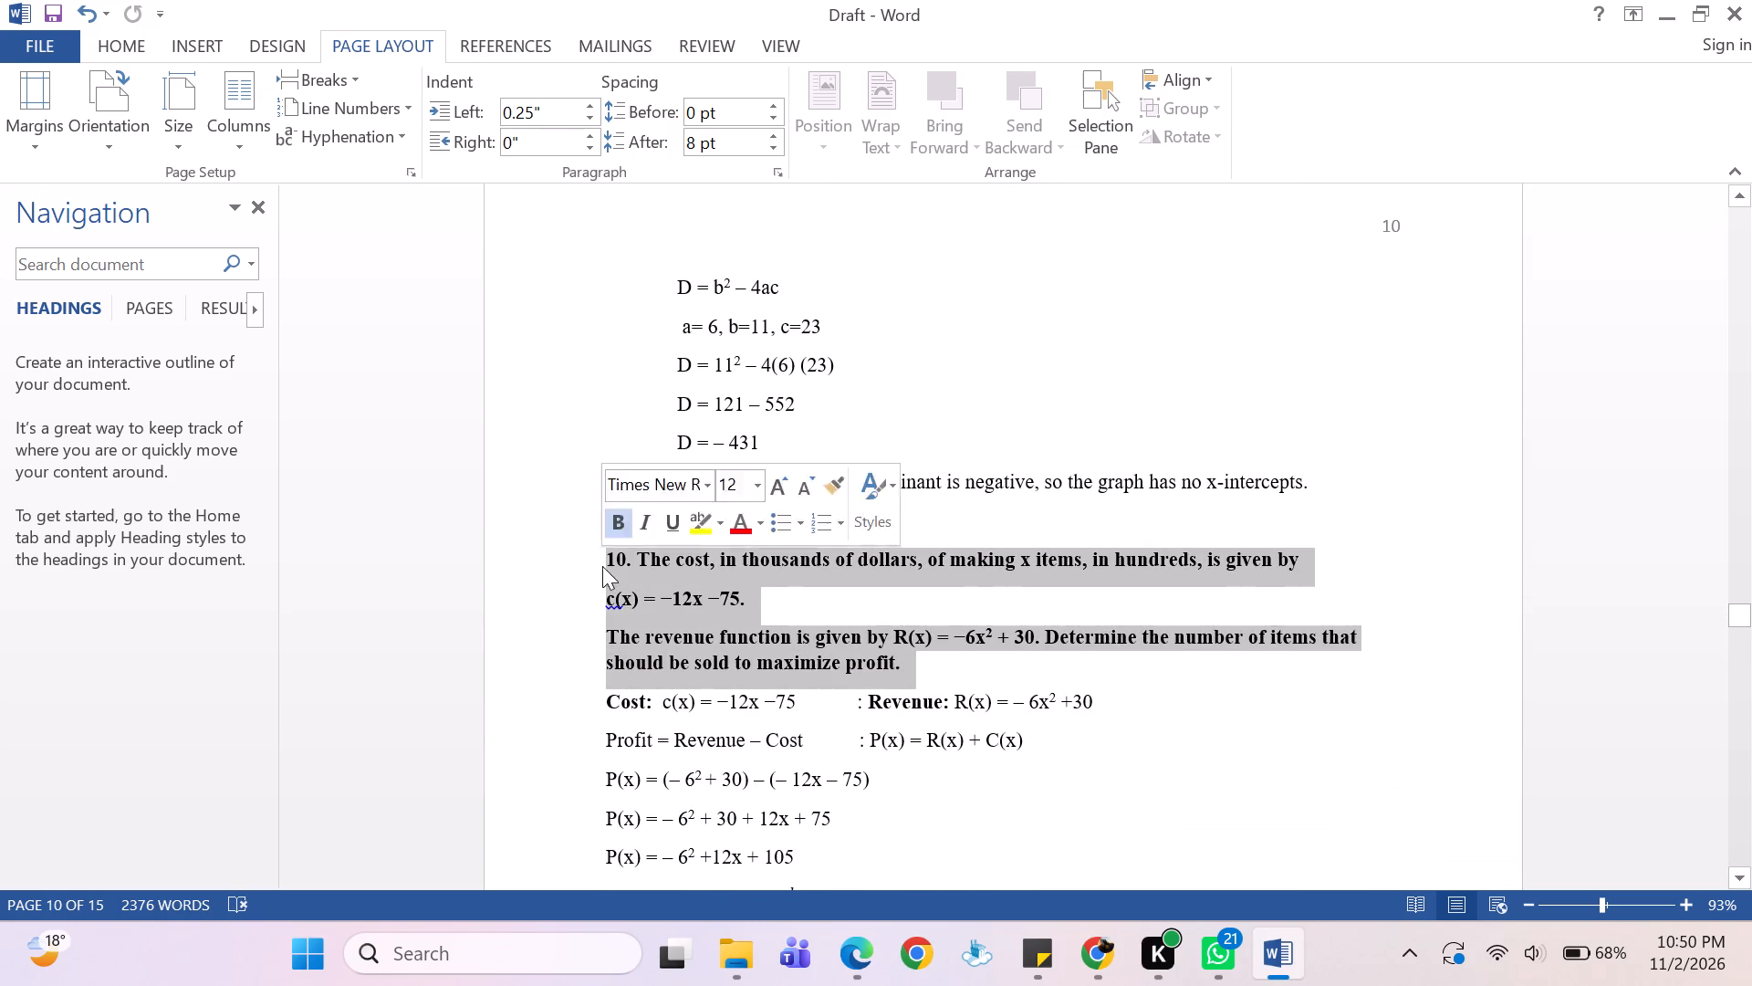
pyautogui.hscroll(-1, 602, 566)
pyautogui.press('BackSpace')
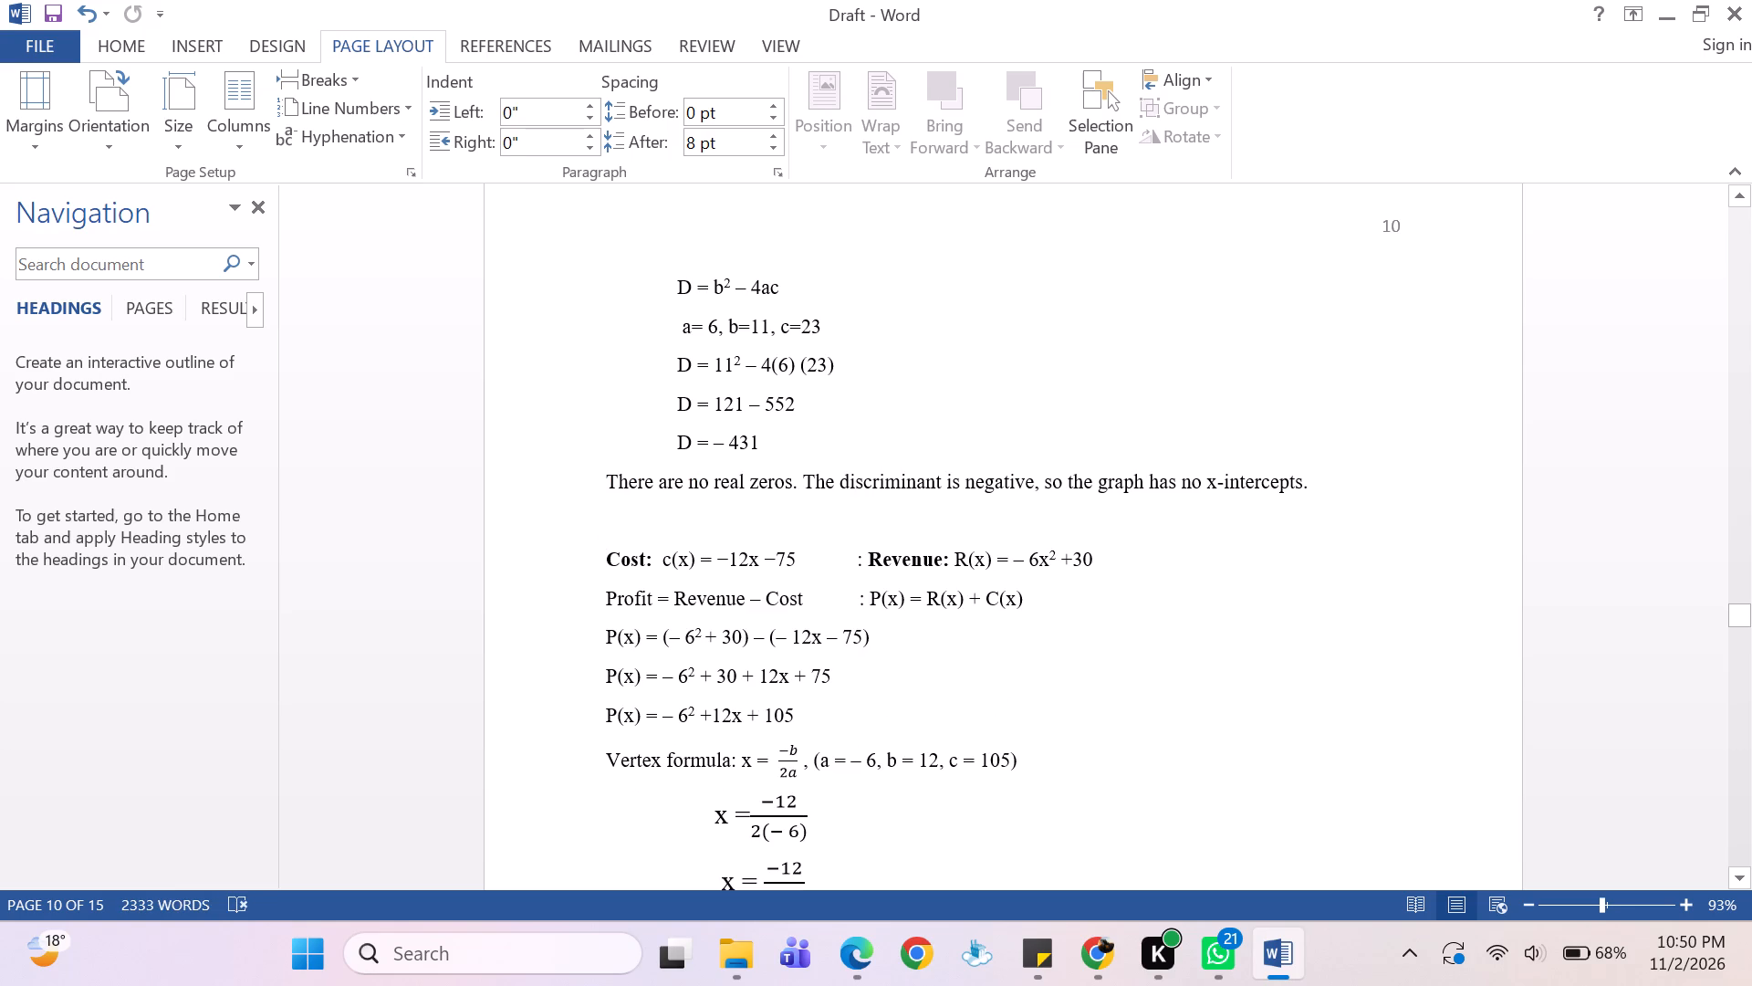
# Delete the question 11 prompt about determining the value(s) of k so that f(x) has one zero.
pyautogui.click(1740, 871)
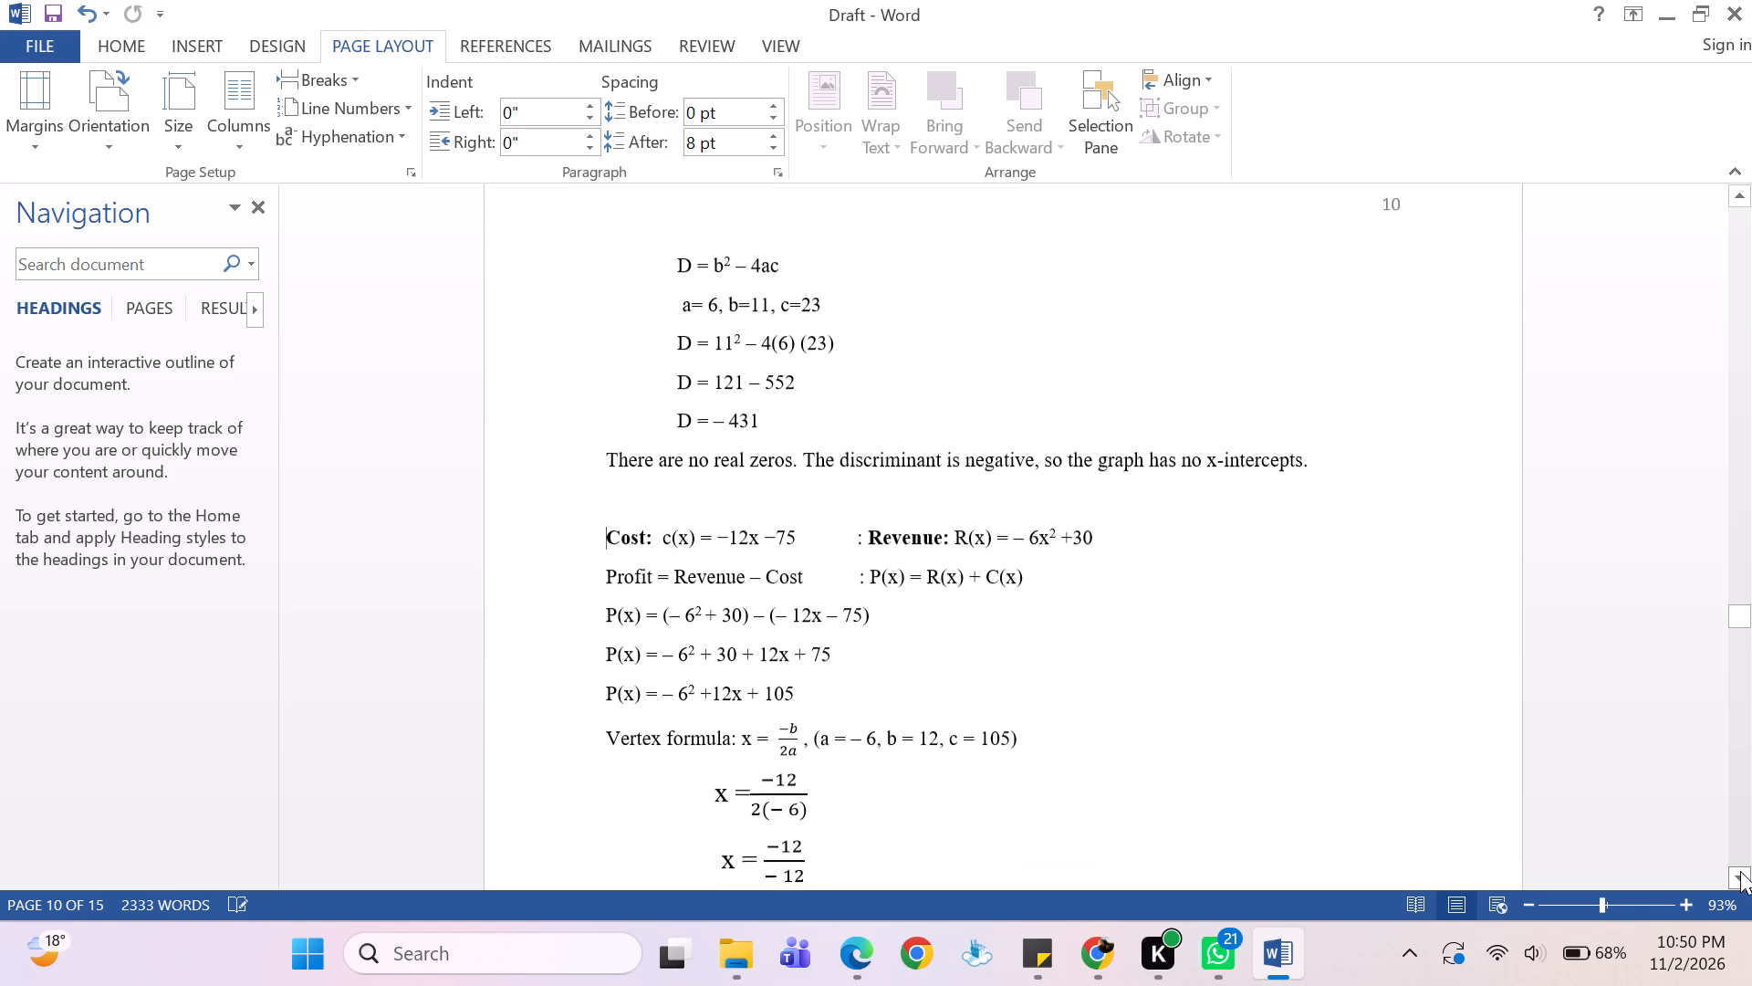
pyautogui.tripleClick(1740, 871)
pyautogui.doubleClick(1740, 871)
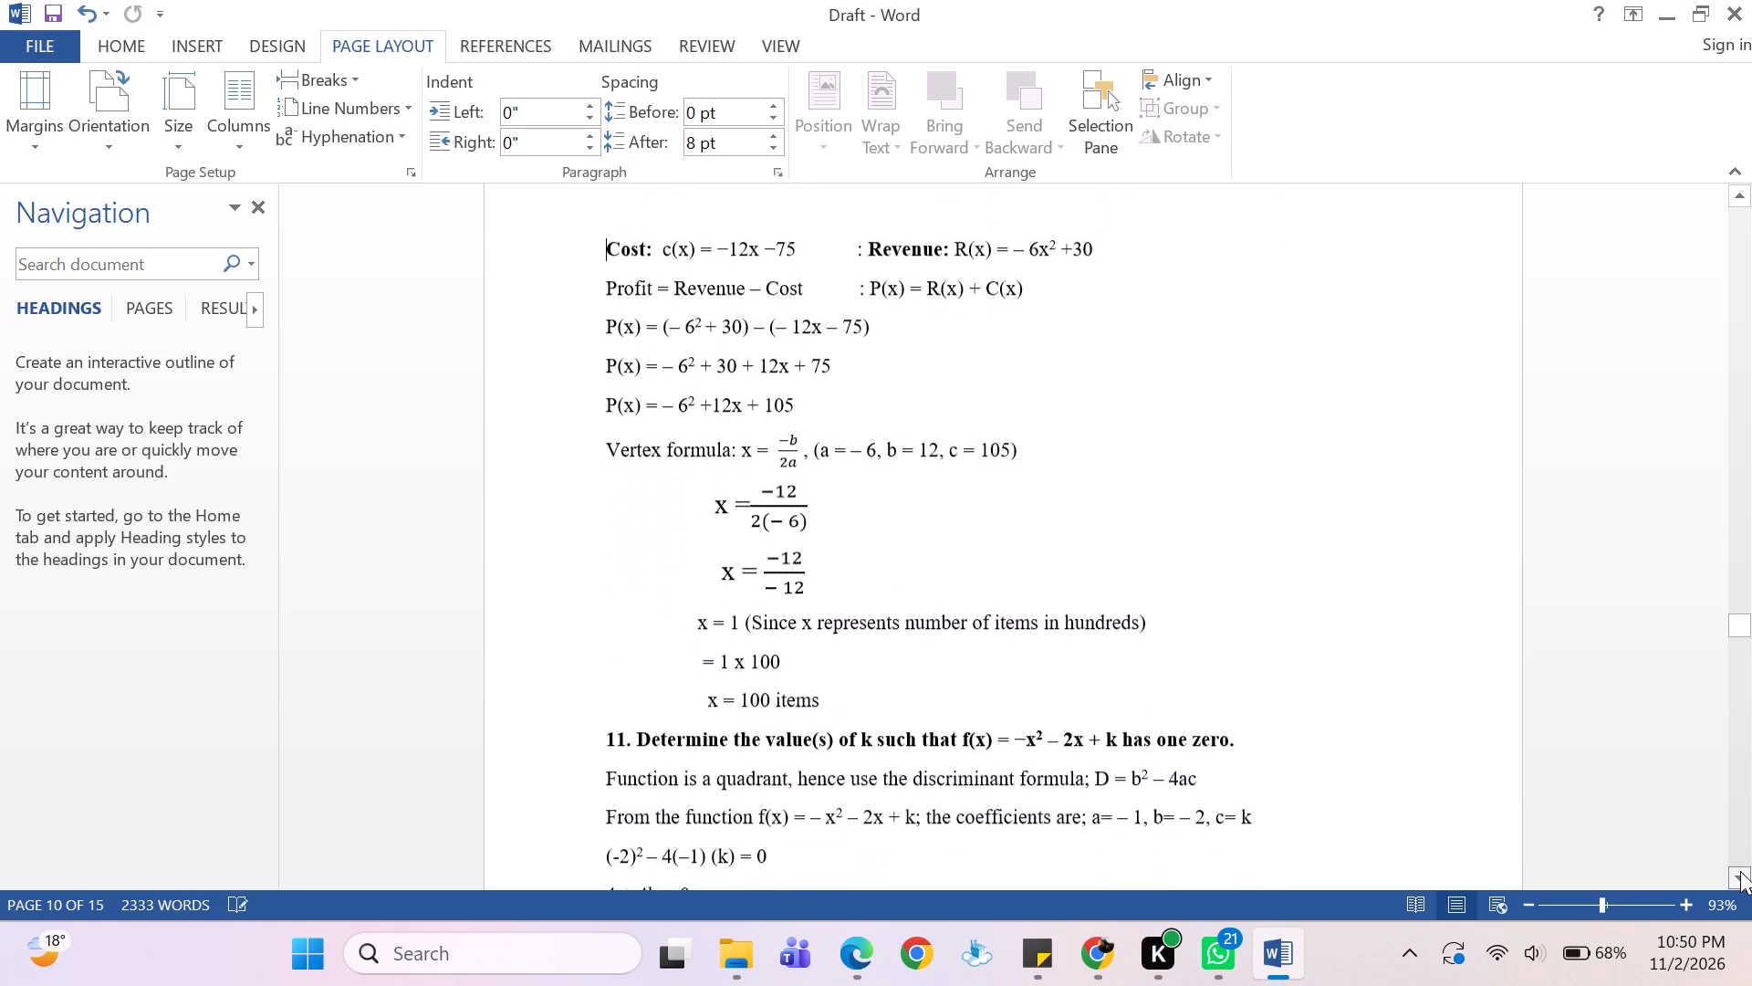
pyautogui.moveTo(1239, 529); pyautogui.dragTo(617, 541)
pyautogui.hscroll(-1, 1219, 527)
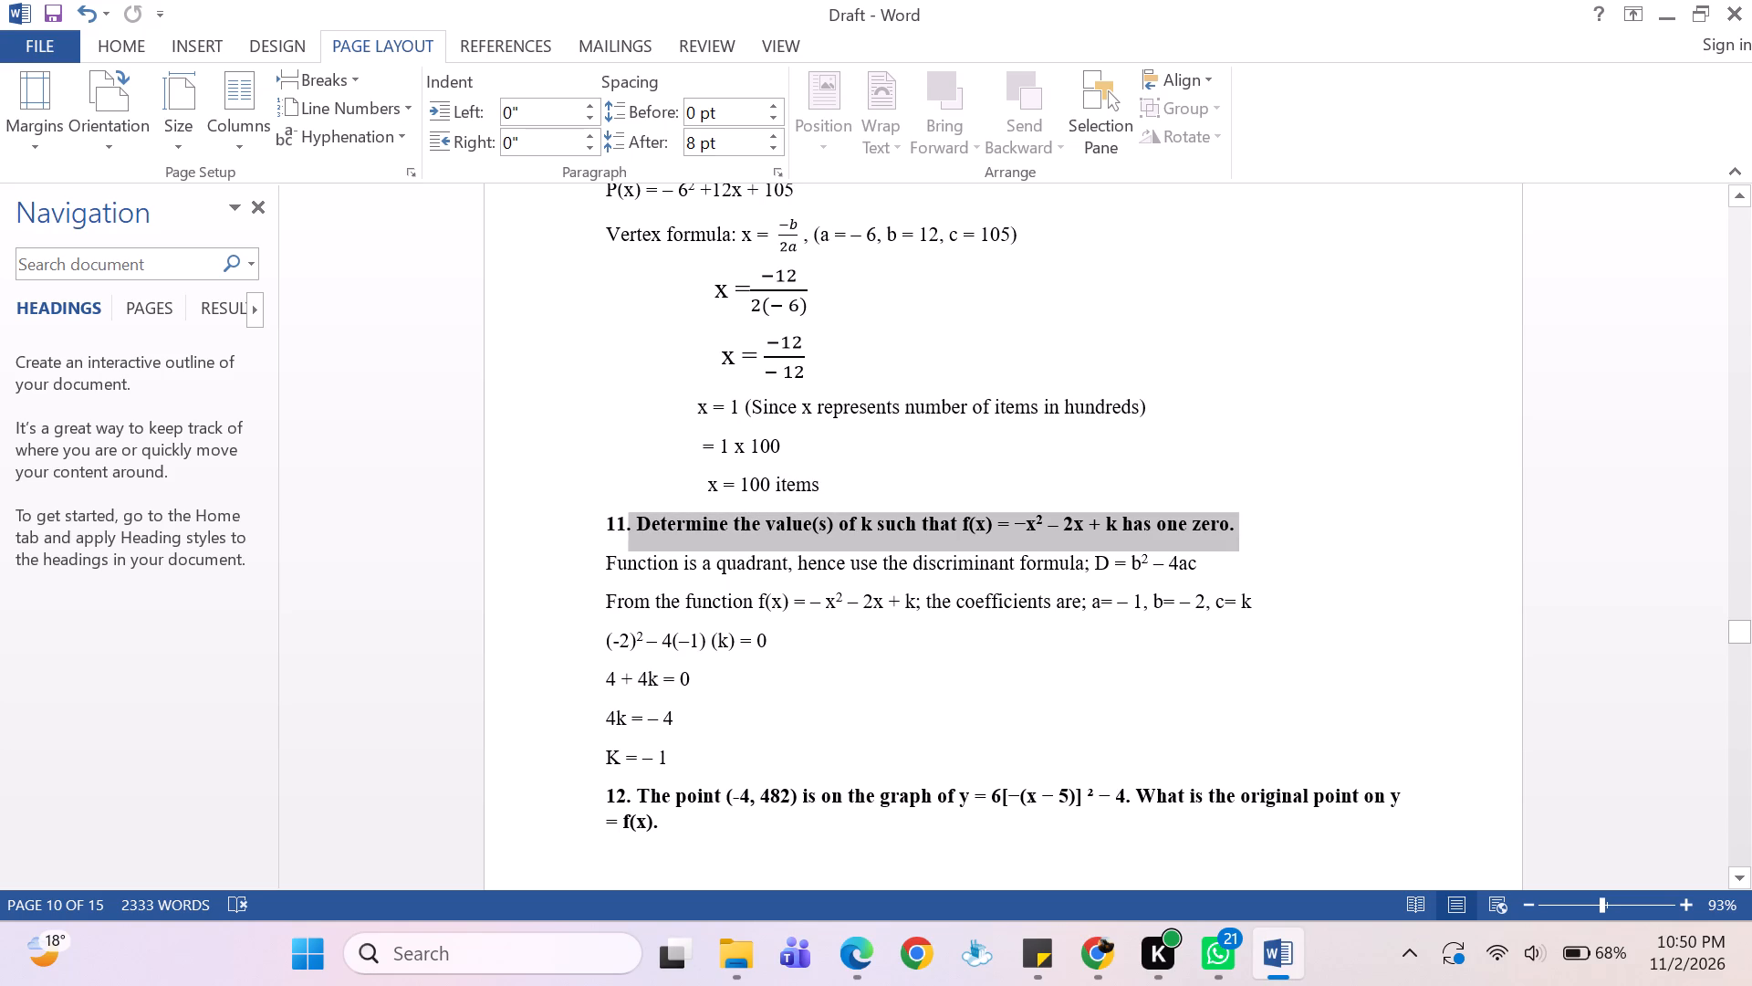
pyautogui.moveTo(617, 541); pyautogui.dragTo(602, 530)
pyautogui.hscroll(-1, 617, 541)
pyautogui.press('BackSpace')
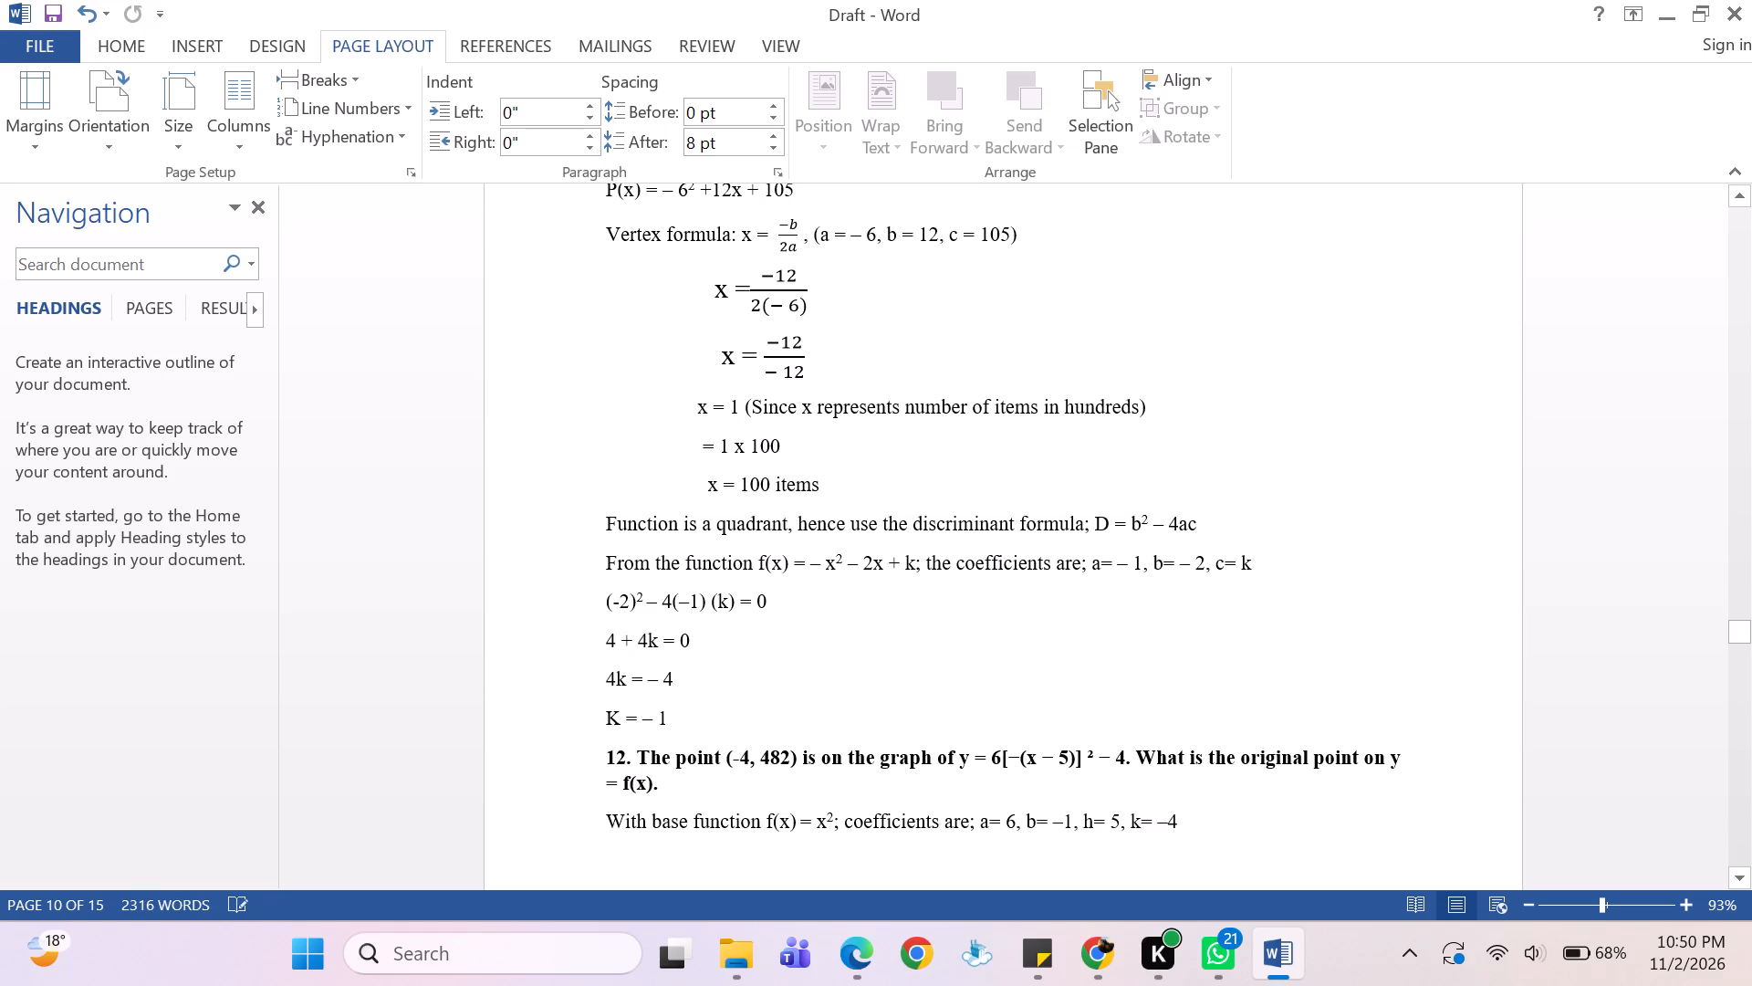
# Delete the question 12 prompt about the original point on y = f(x) for the point (-4, 482).
pyautogui.moveTo(661, 789); pyautogui.dragTo(623, 784)
pyautogui.moveTo(623, 784); pyautogui.dragTo(598, 754)
pyautogui.press('BackSpace')
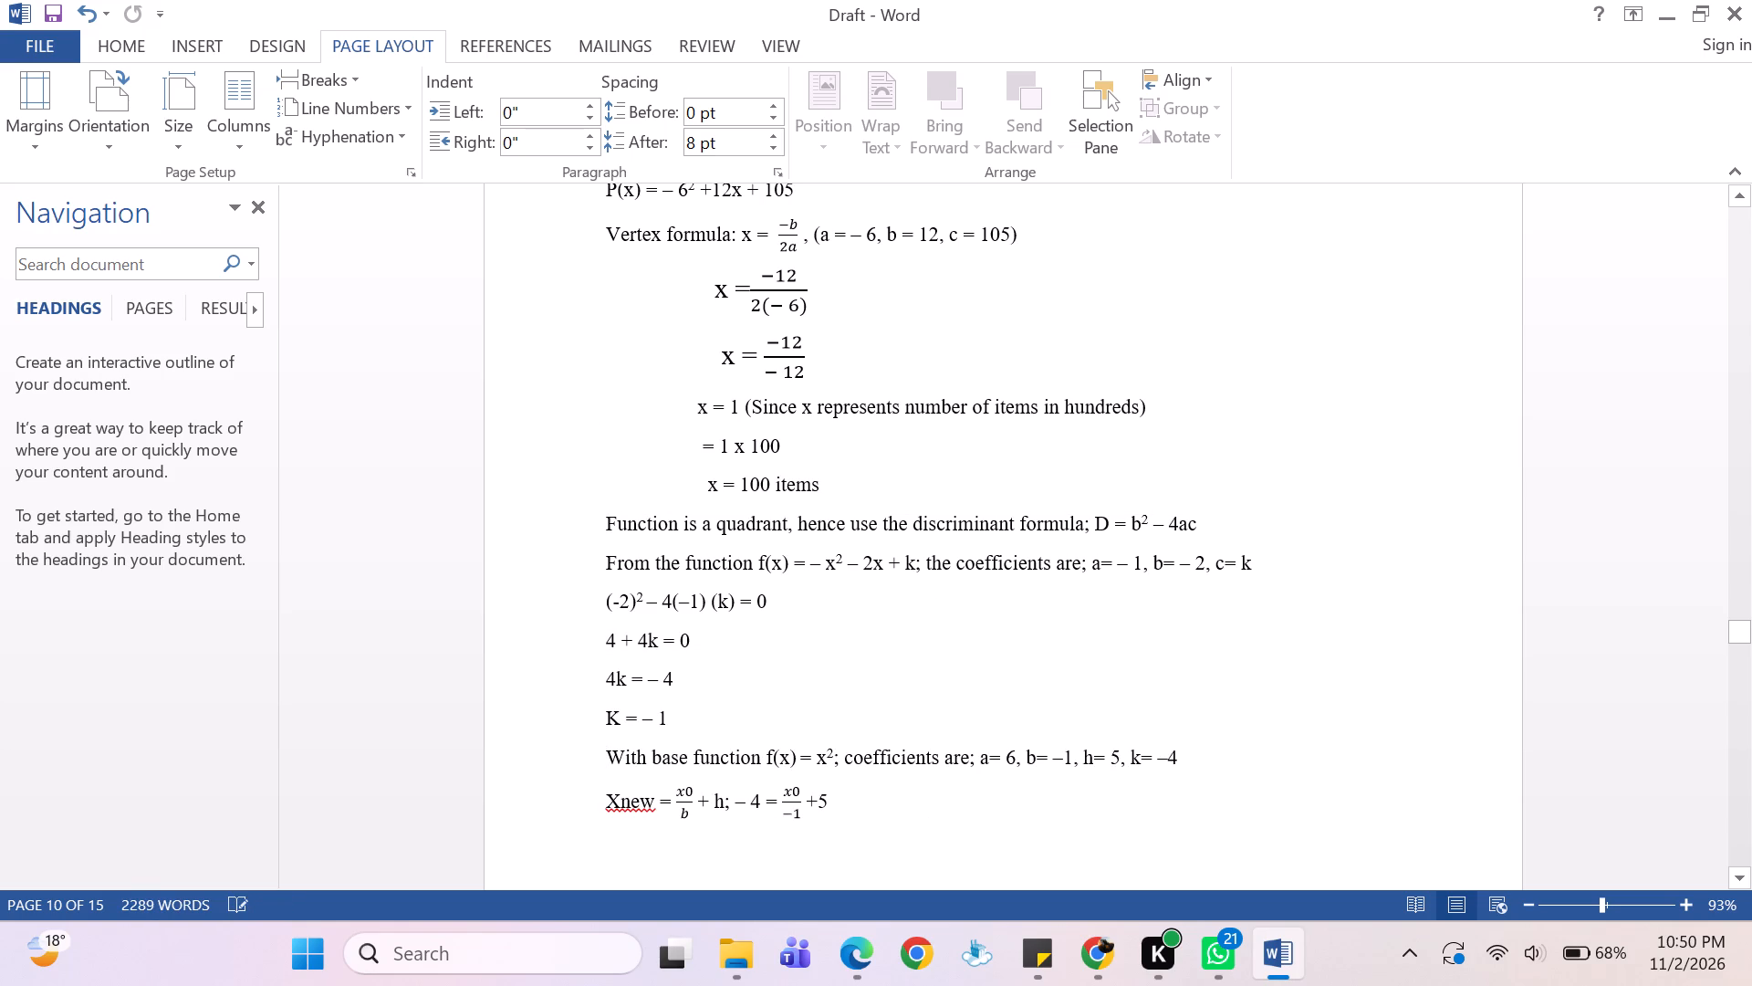
# Delete the question 13 line about sketching a relation that satisfies 3 conditions on page 11, keeping the bulleted conditions and answers.
pyautogui.doubleClick(1733, 877)
pyautogui.moveTo(1733, 877); pyautogui.dragTo(1734, 883)
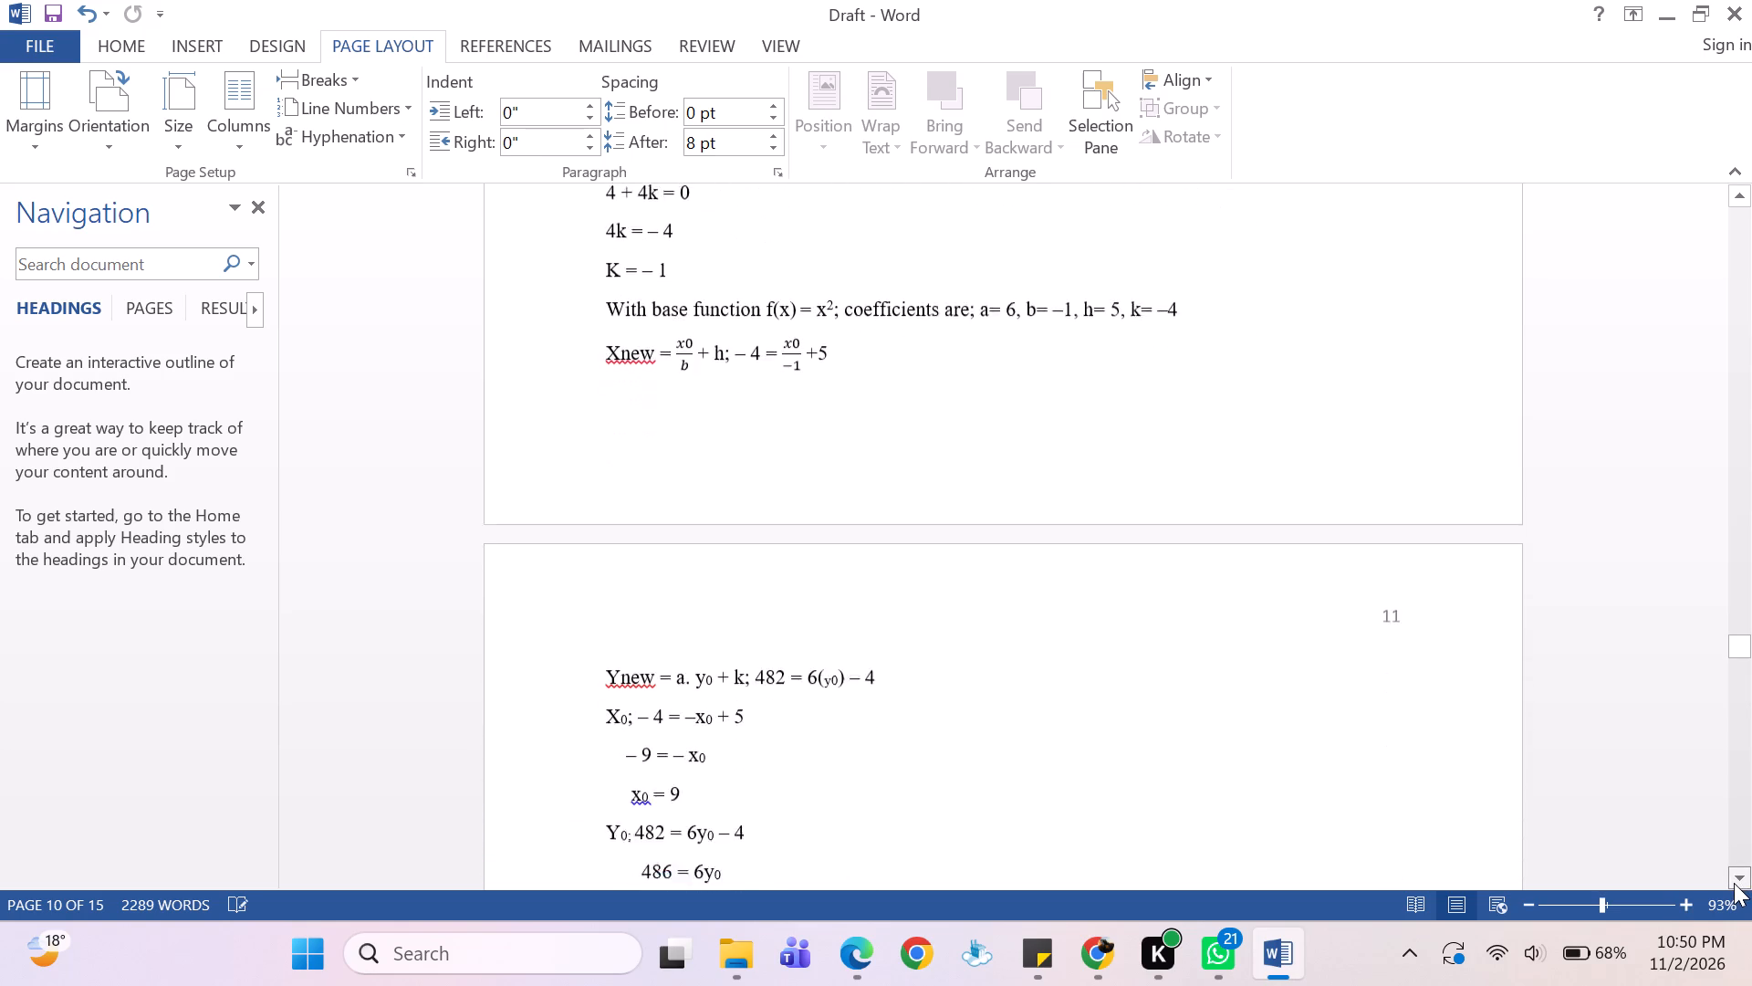
pyautogui.moveTo(1734, 883); pyautogui.dragTo(1736, 886)
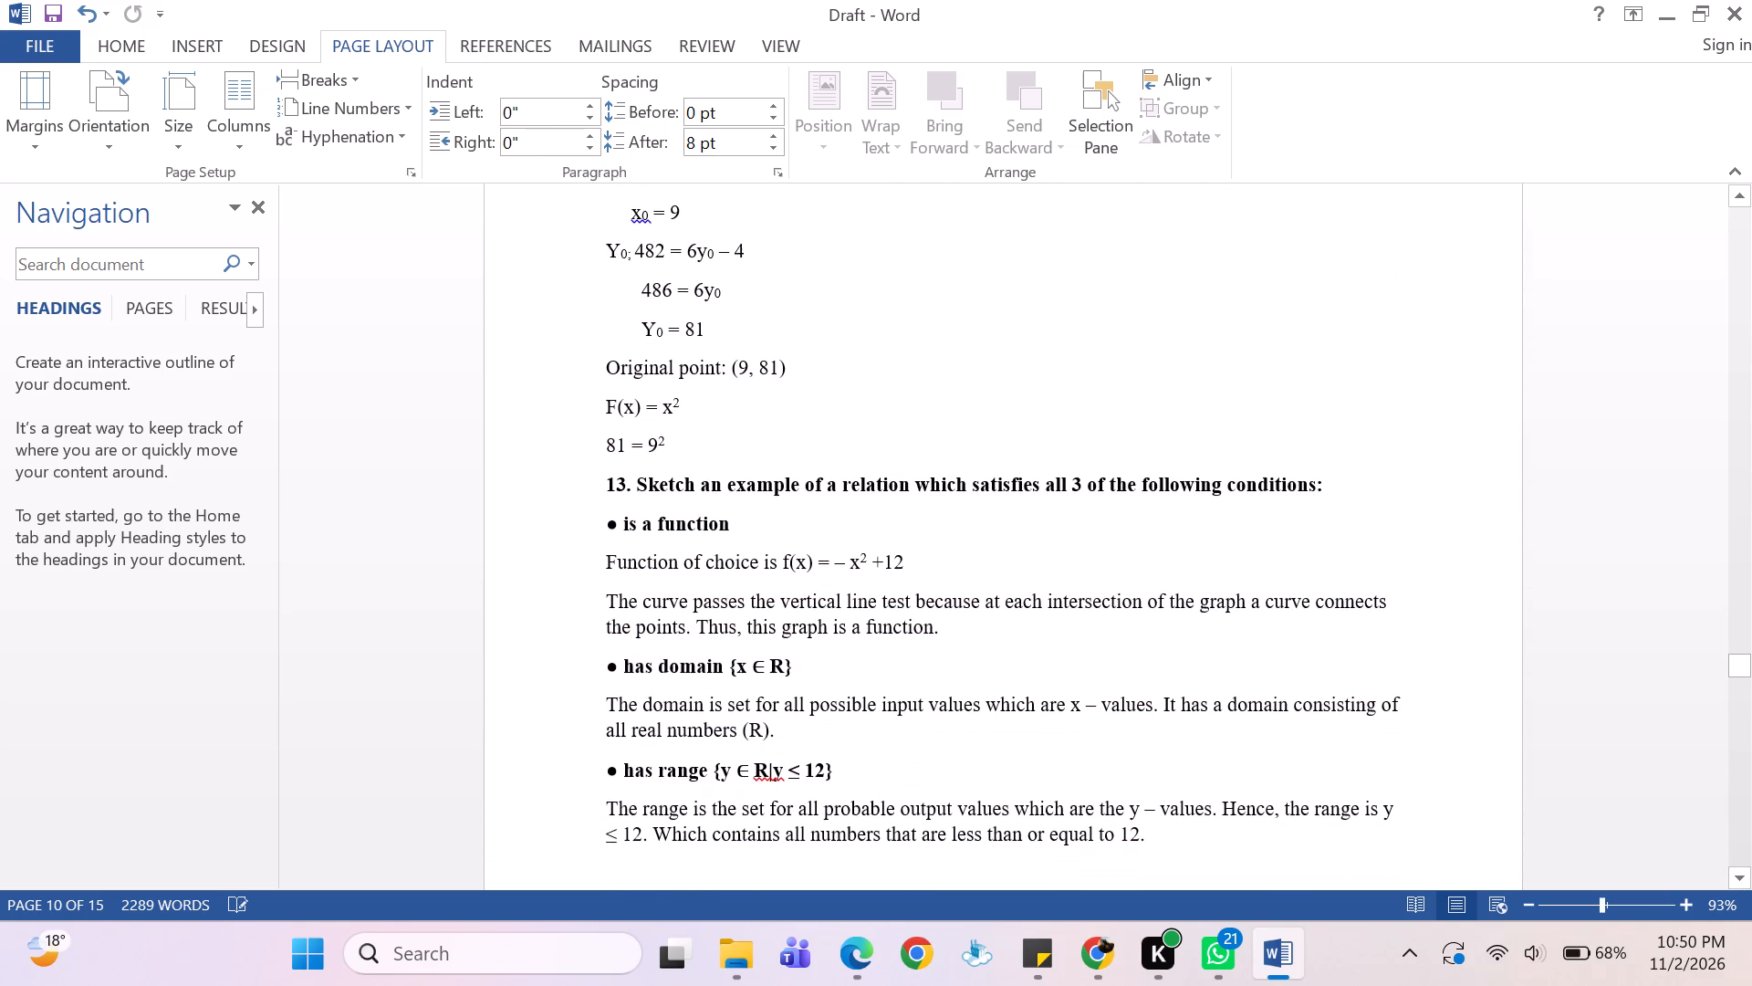
pyautogui.moveTo(1349, 482); pyautogui.dragTo(757, 459)
pyautogui.hscroll(-2, 1349, 482)
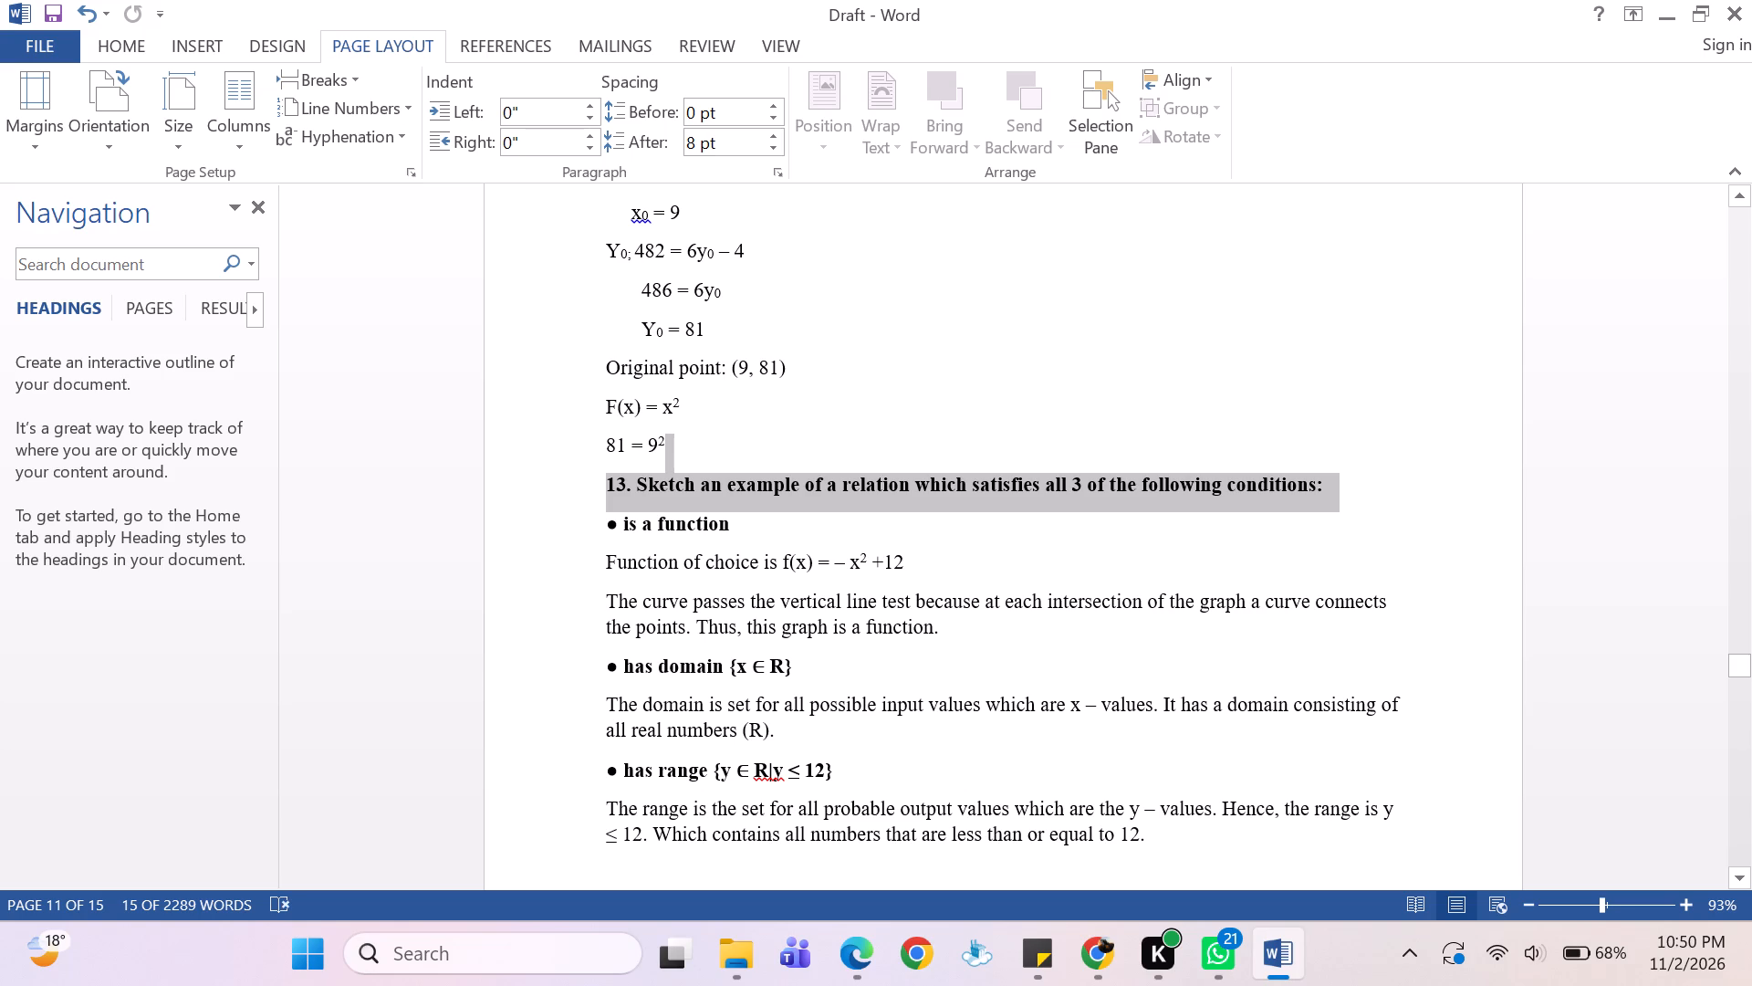
pyautogui.press('BackSpace')
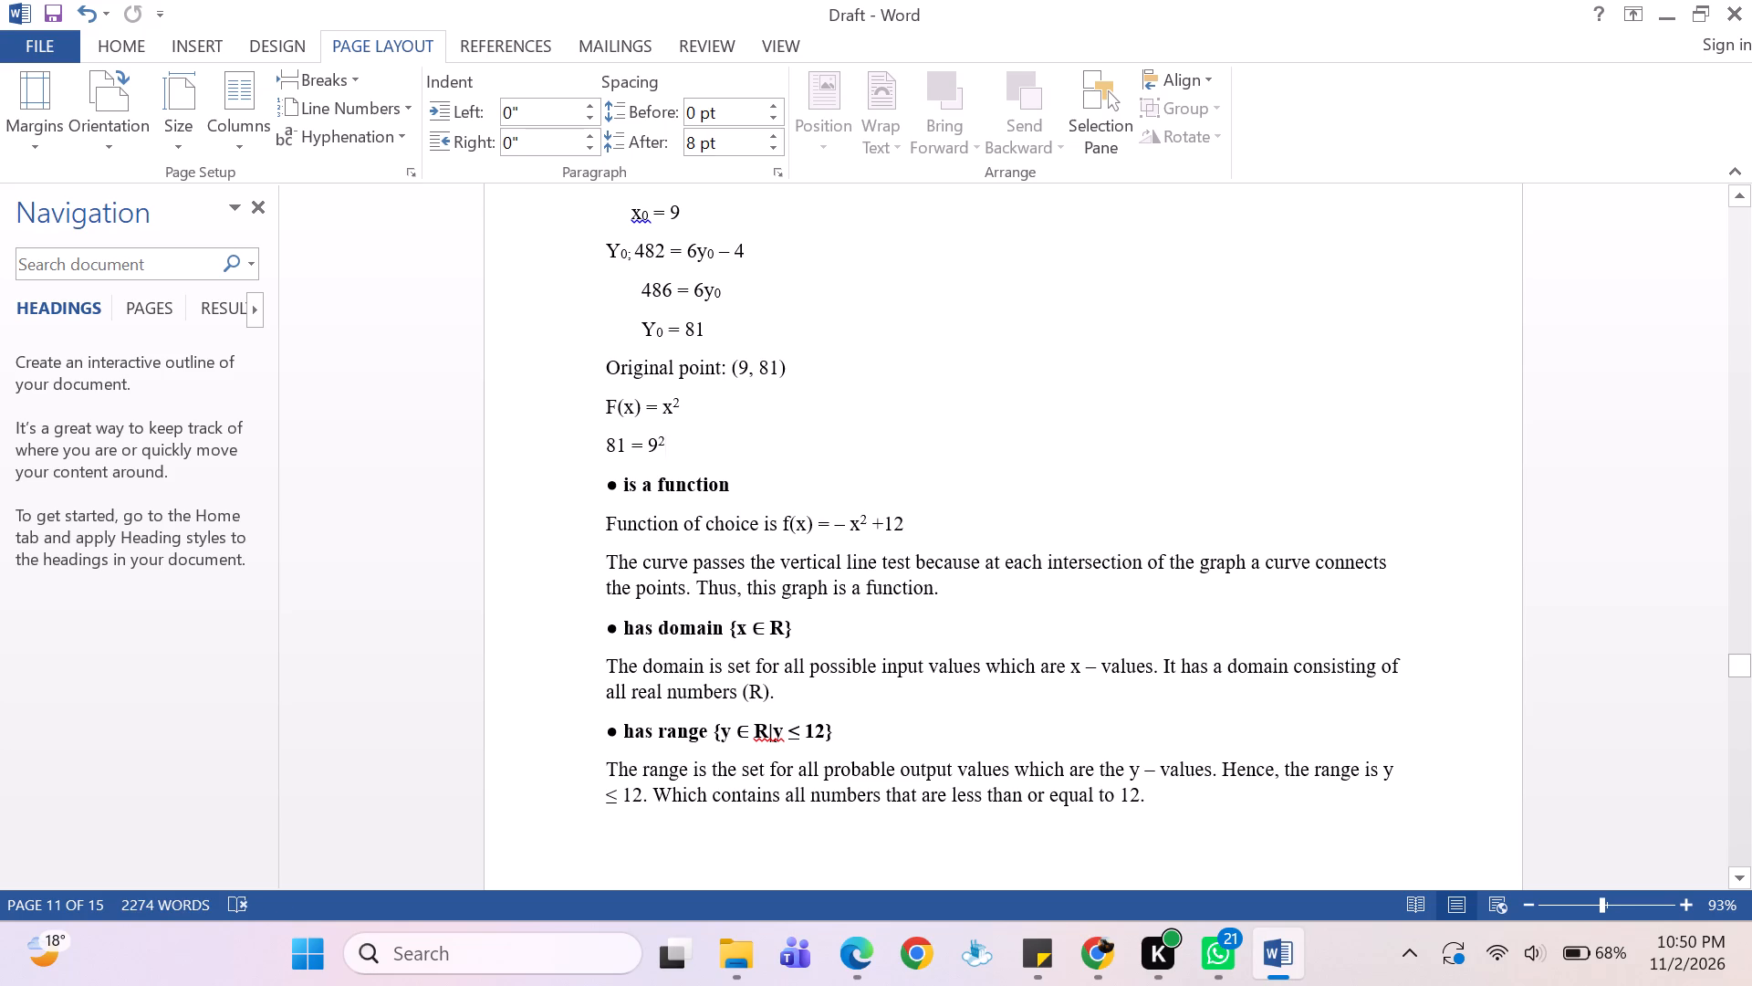
# Delete the question 19 prompt below the parabola chart on page 14, about whether the function's inverse is also a function.
pyautogui.tripleClick(1741, 873)
pyautogui.doubleClick(1741, 873)
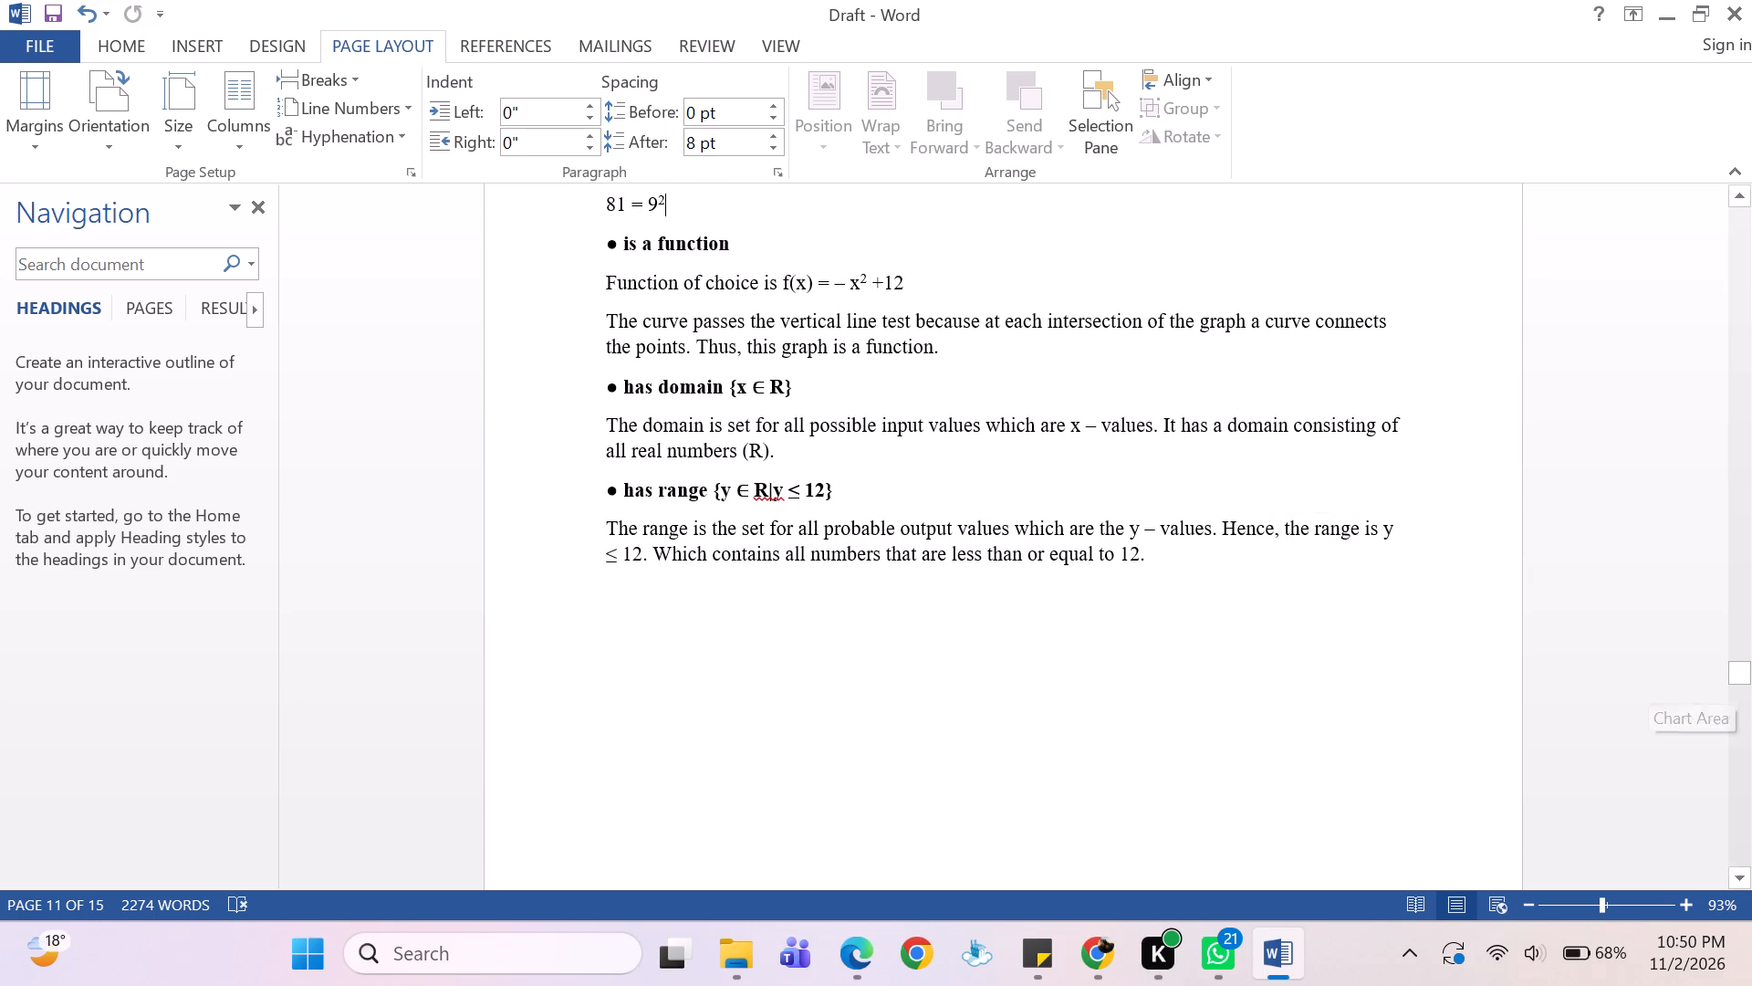
pyautogui.tripleClick(1739, 864)
pyautogui.doubleClick(1739, 864)
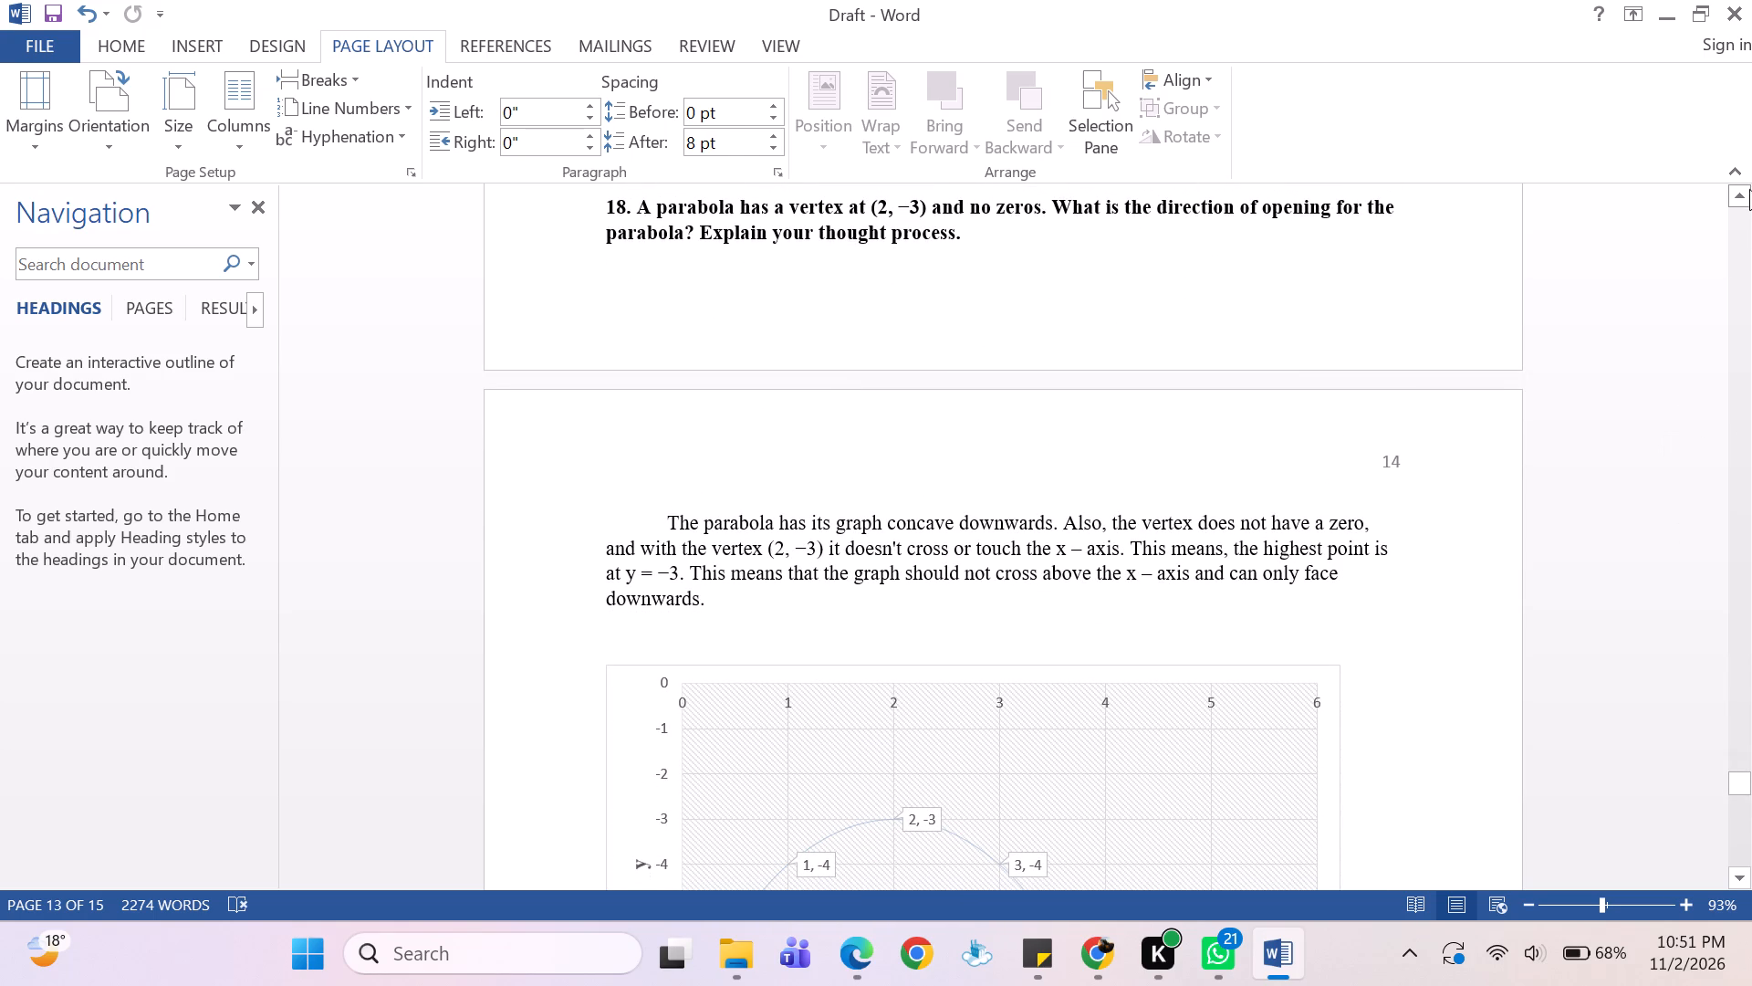
pyautogui.tripleClick(1737, 874)
pyautogui.tripleClick(1737, 874)
pyautogui.doubleClick(1737, 874)
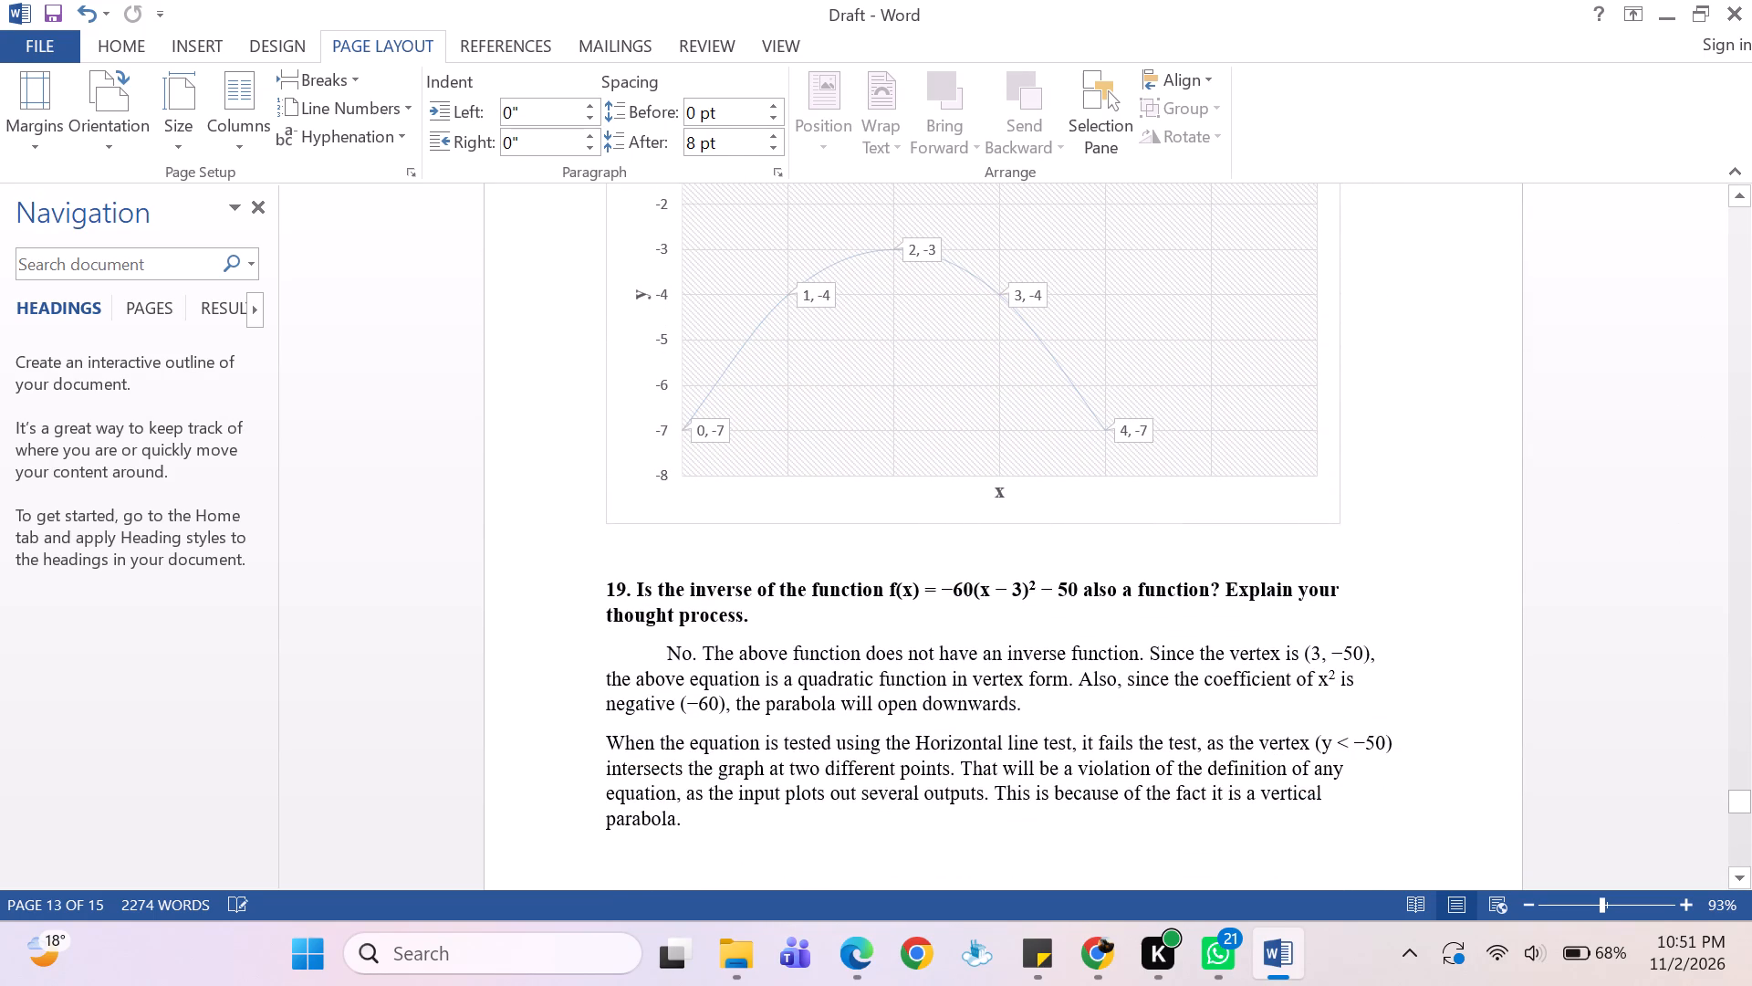
pyautogui.moveTo(755, 622); pyautogui.dragTo(601, 581)
pyautogui.hscroll(-1, 735, 619)
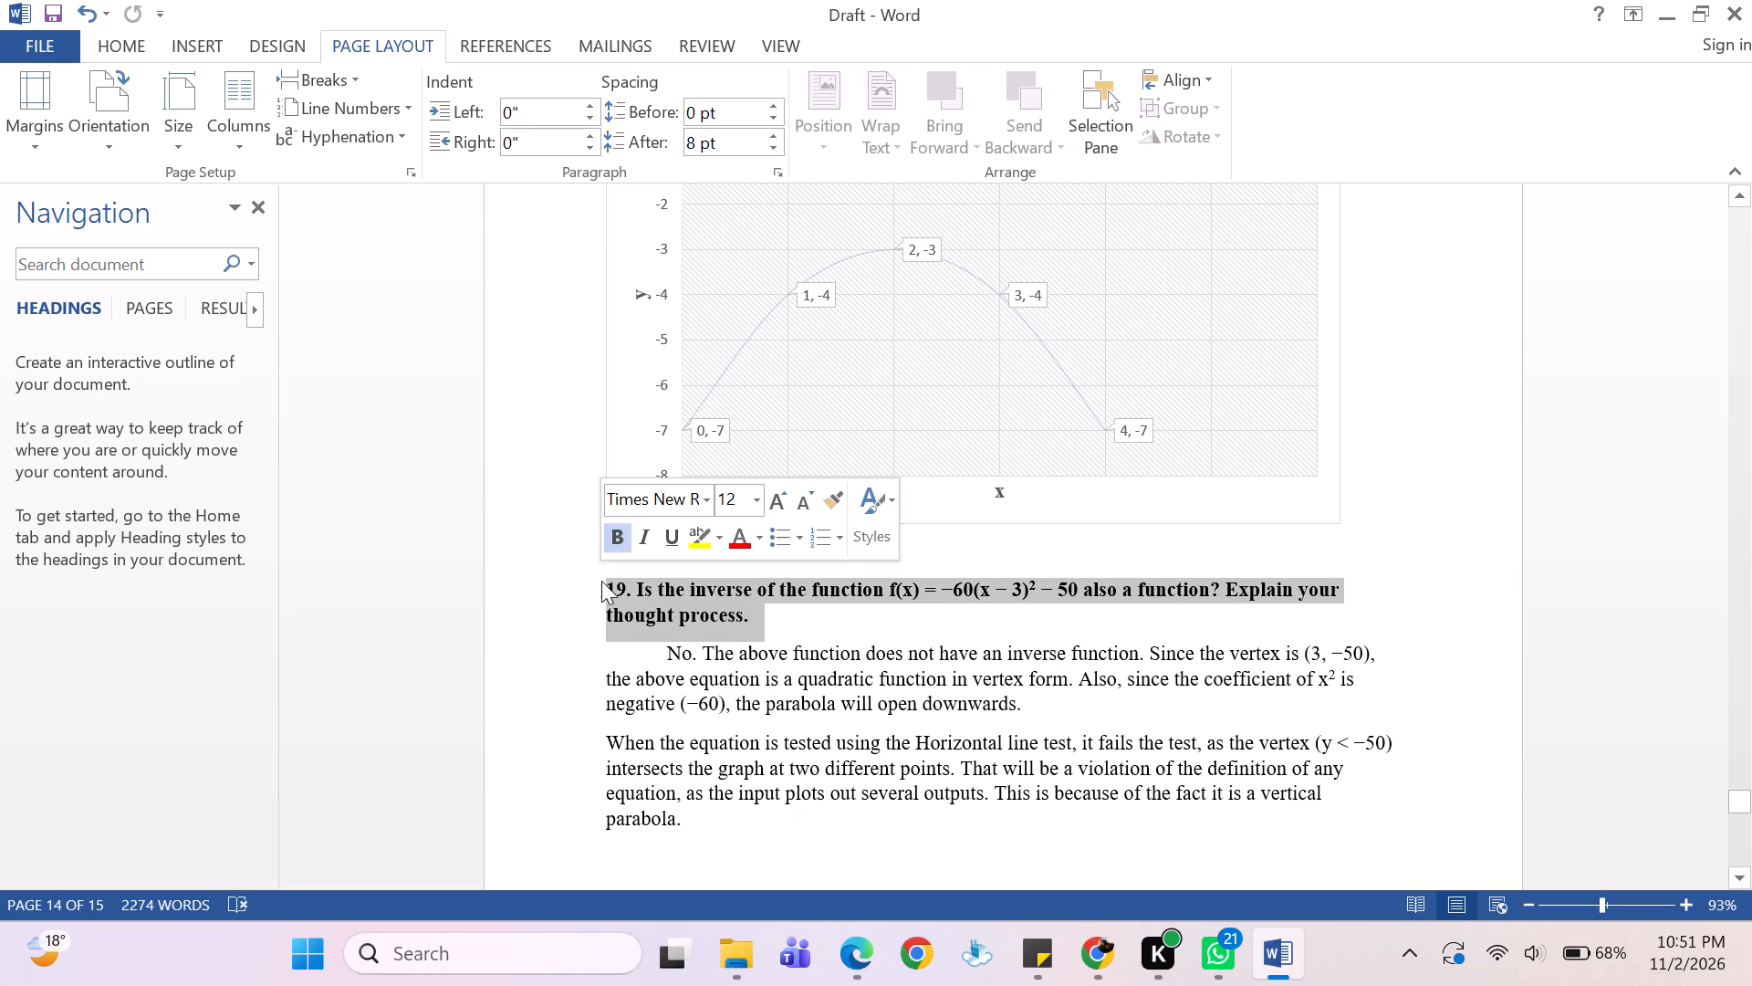
pyautogui.press('BackSpace')
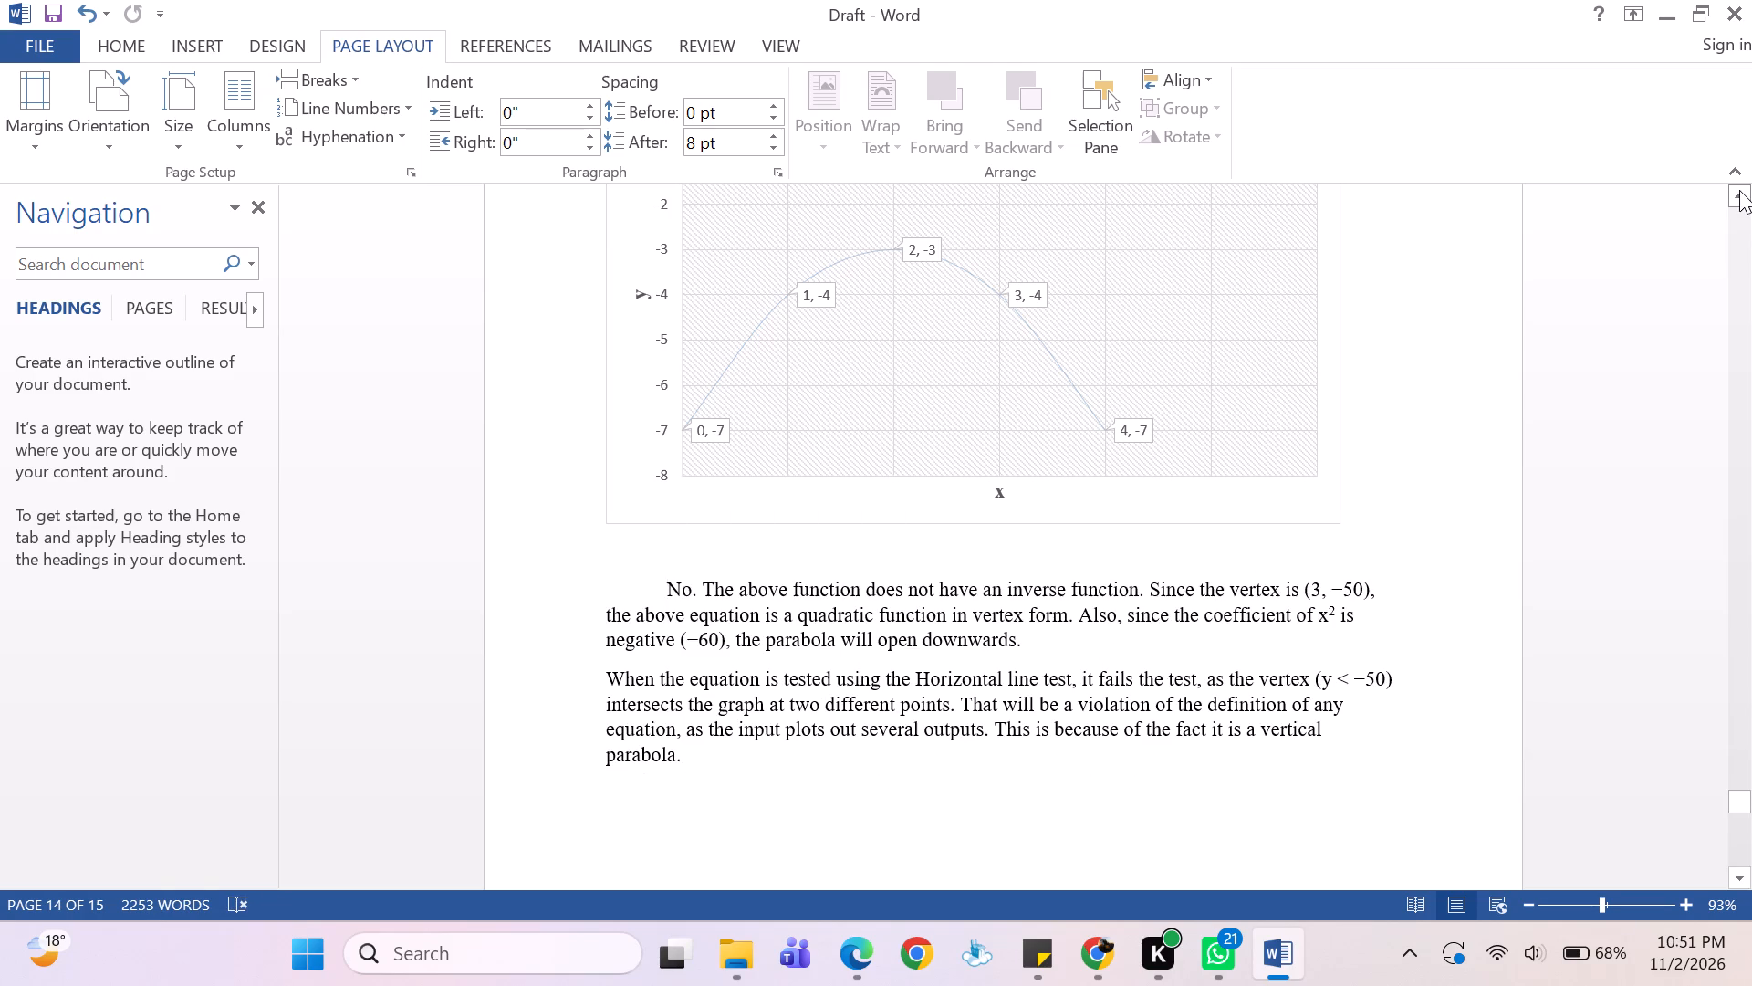
# Delete the question 18 prompt at the end of page 13 about the opening direction of a parabola with vertex (2, −3).
pyautogui.tripleClick(1739, 190)
pyautogui.click(1739, 190)
pyautogui.moveTo(1739, 190); pyautogui.dragTo(1751, 202)
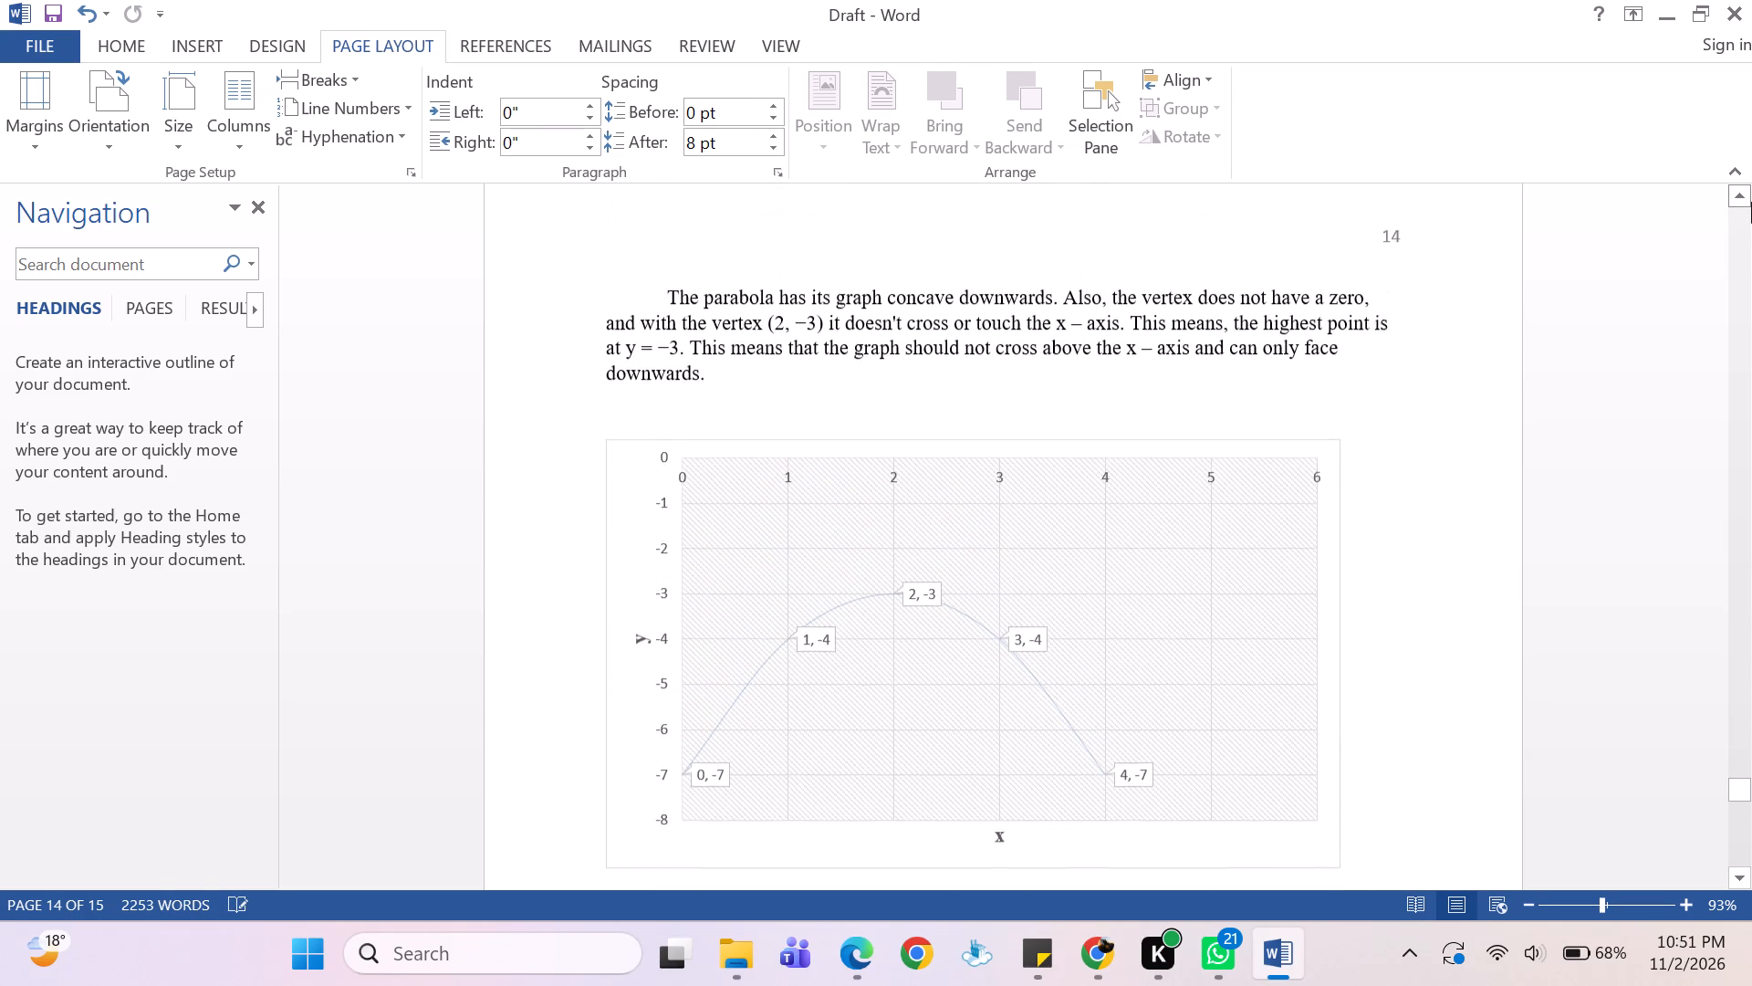
pyautogui.doubleClick(1751, 202)
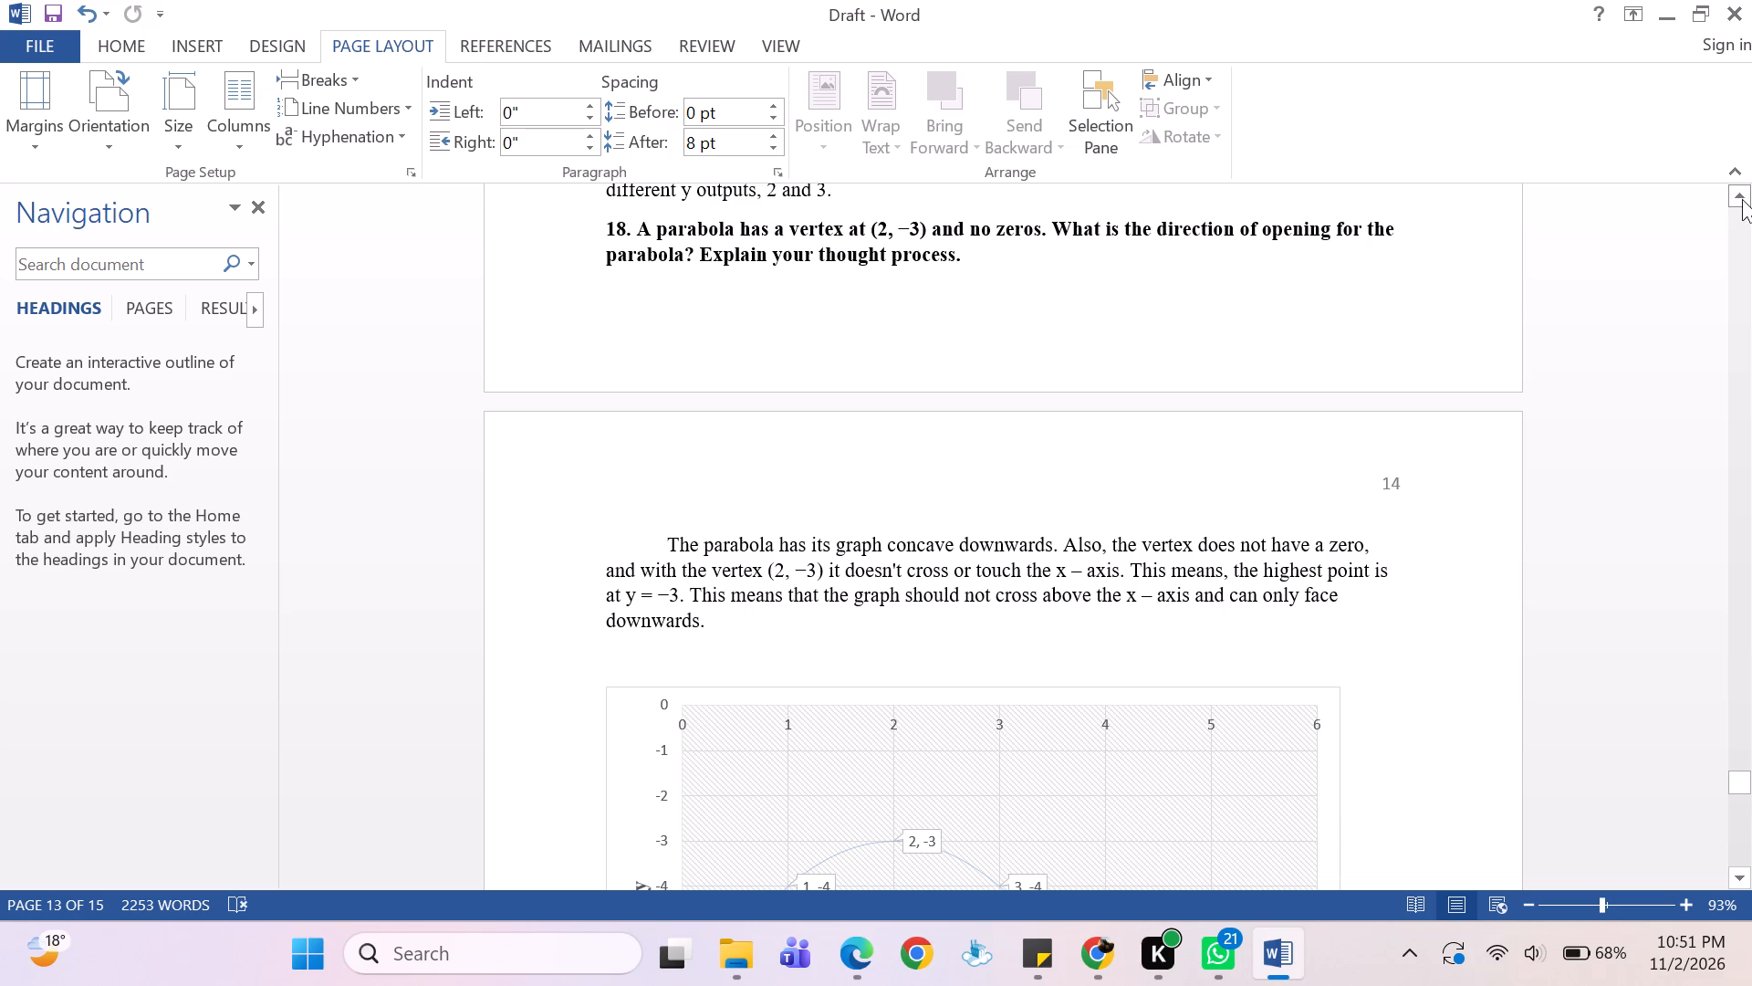
pyautogui.tripleClick(1742, 196)
pyautogui.click(1742, 196)
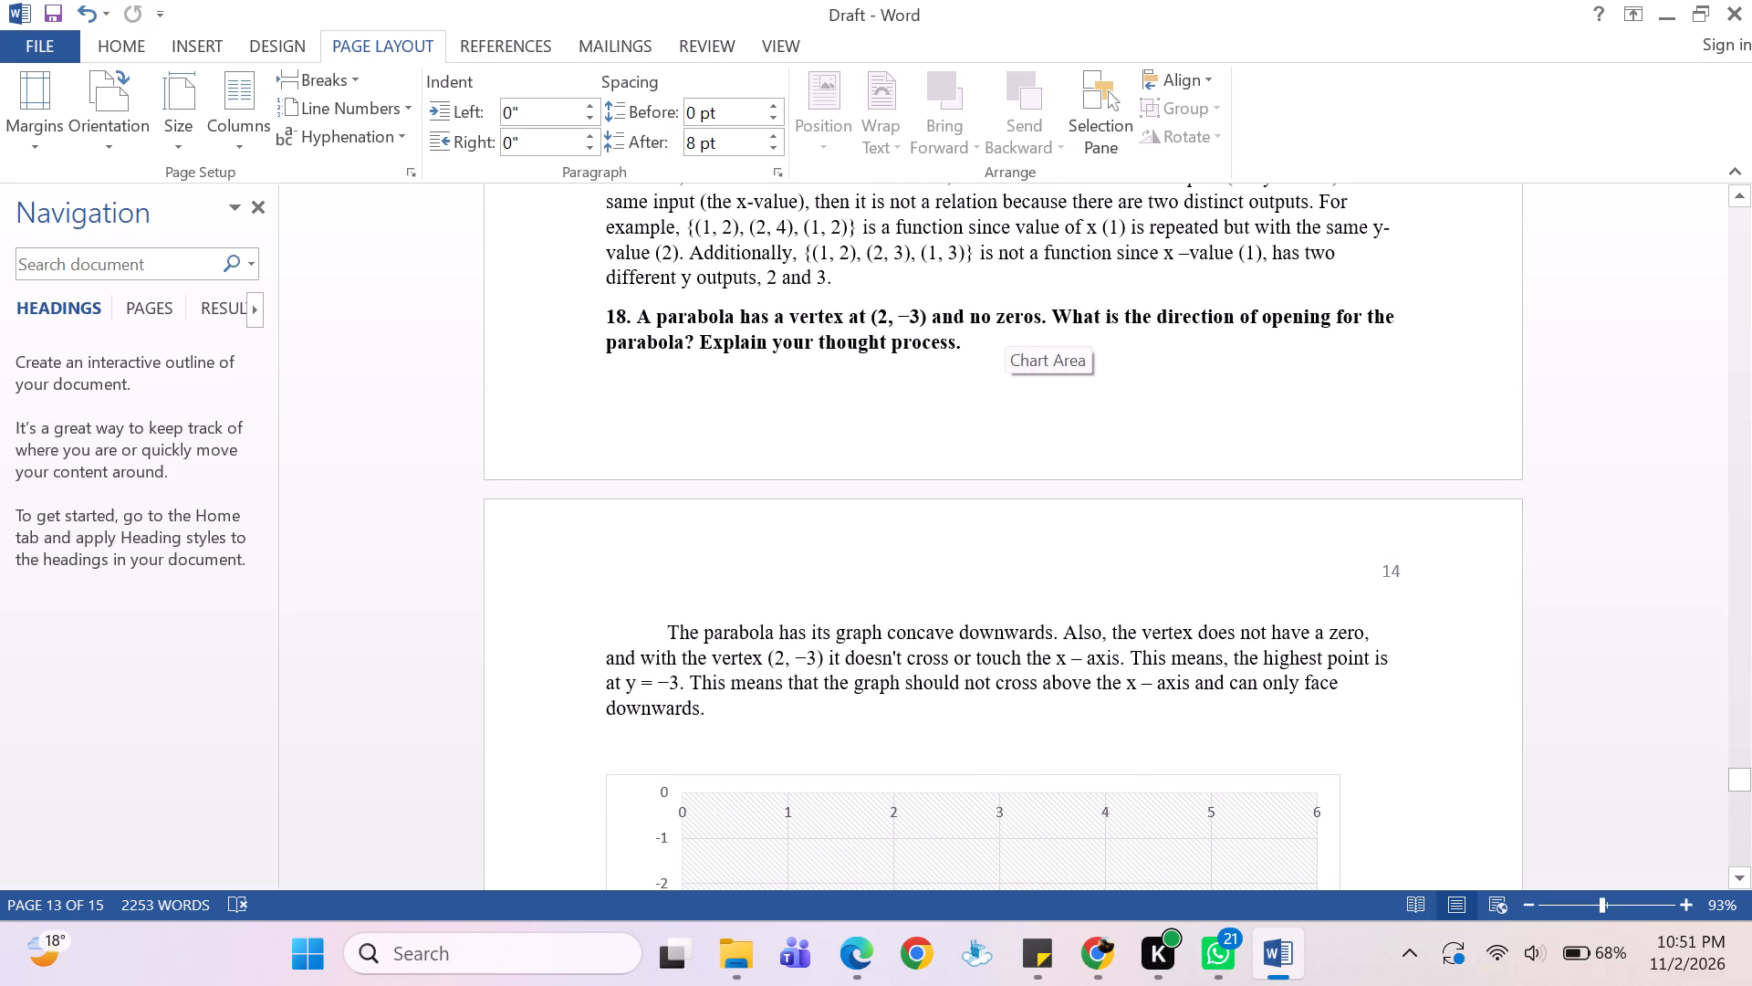
pyautogui.moveTo(976, 348); pyautogui.dragTo(598, 312)
pyautogui.hscroll(-1, 976, 348)
pyautogui.press('BackSpace')
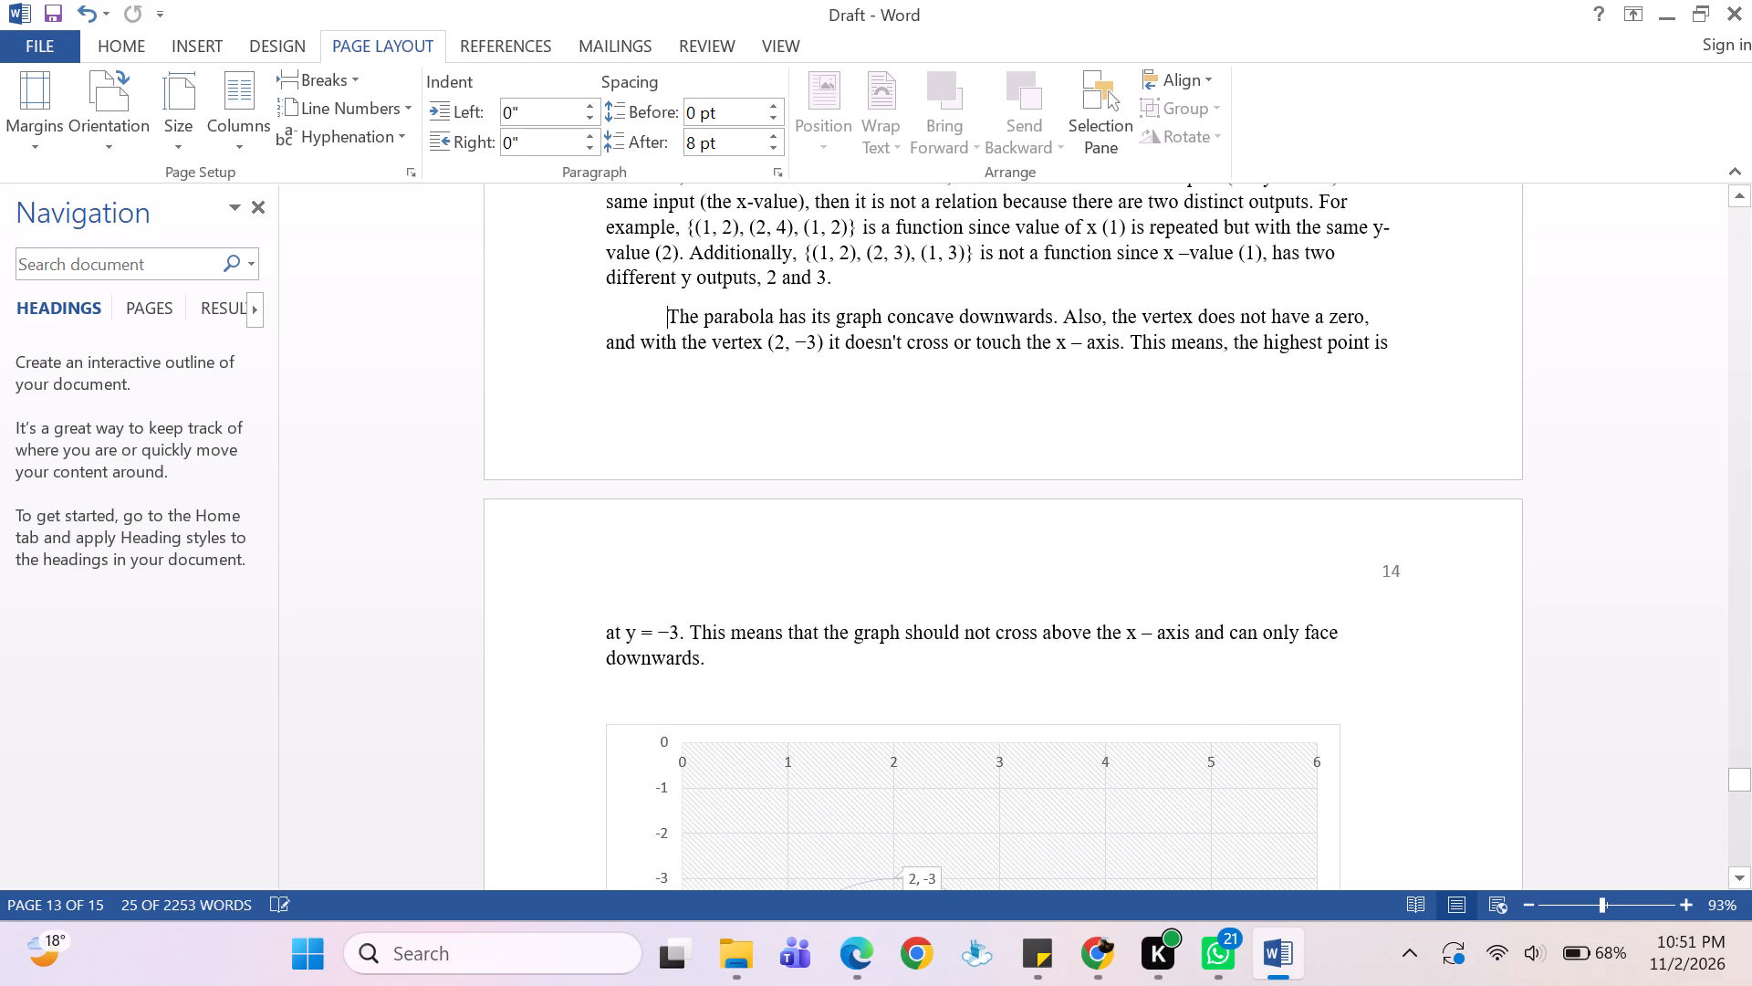
# Delete the question 17 prompt about determining if a relation is a function from ordered pairs, keeping the bullet list above it.
pyautogui.tripleClick(1736, 201)
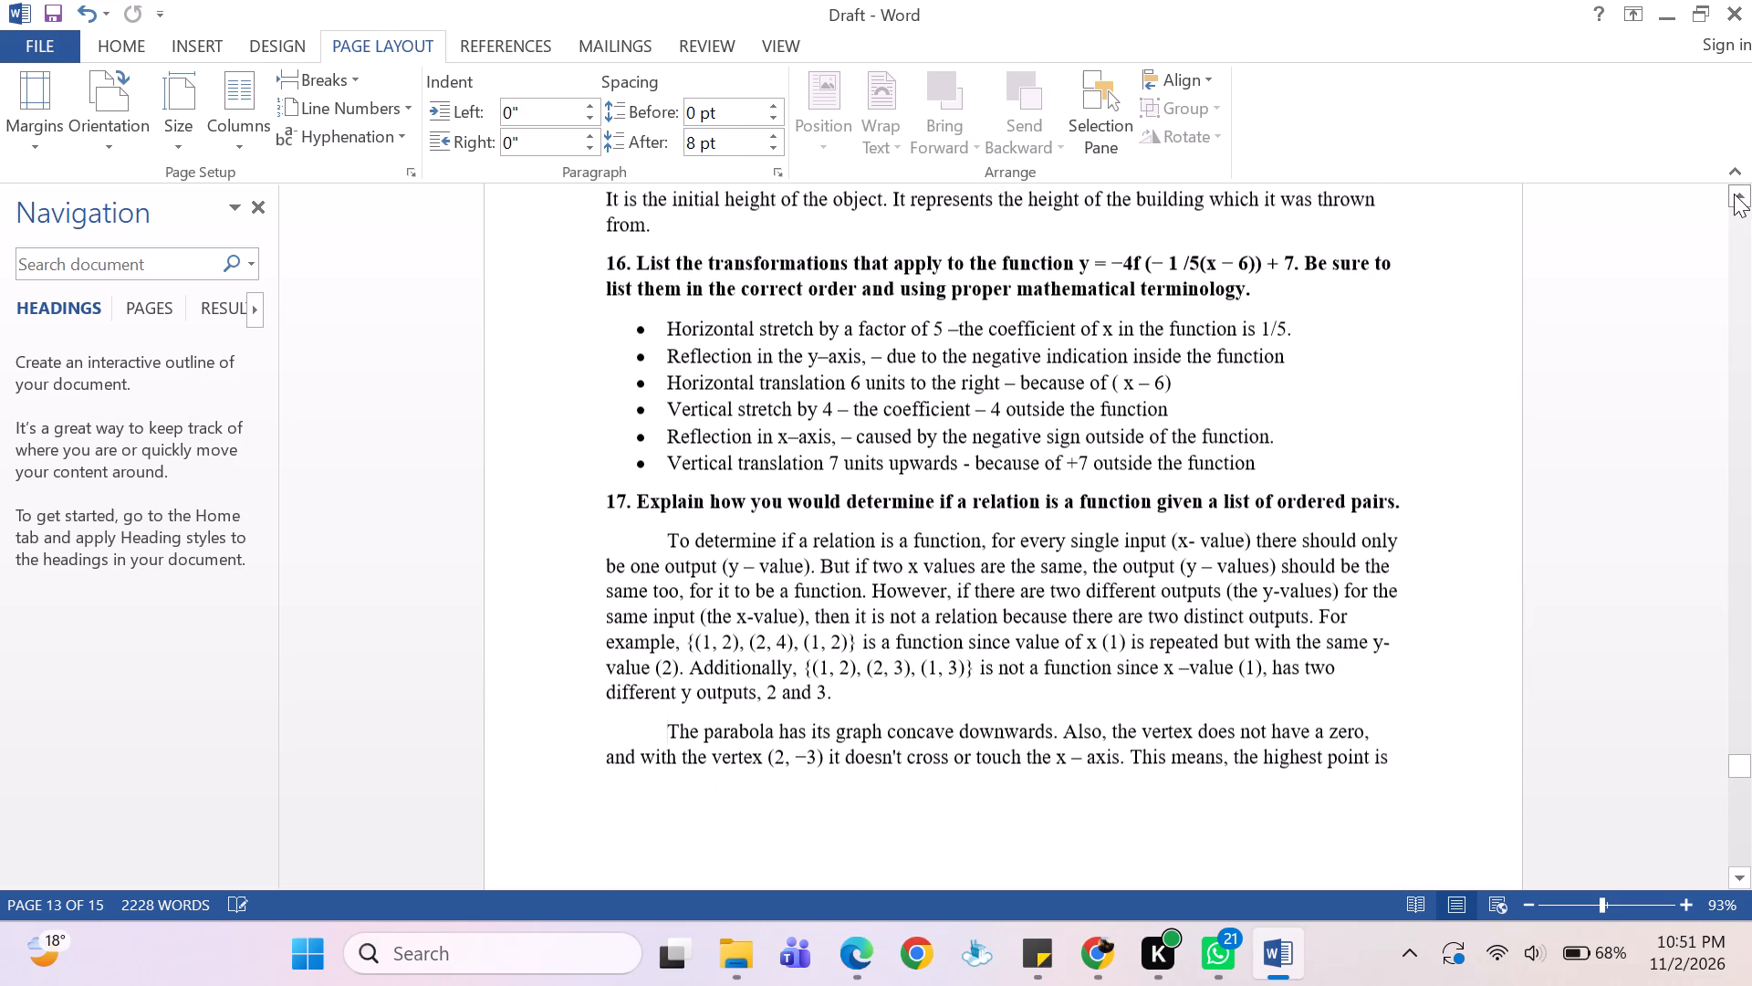
pyautogui.moveTo(1412, 498); pyautogui.dragTo(705, 489)
pyautogui.hscroll(-1, 1412, 498)
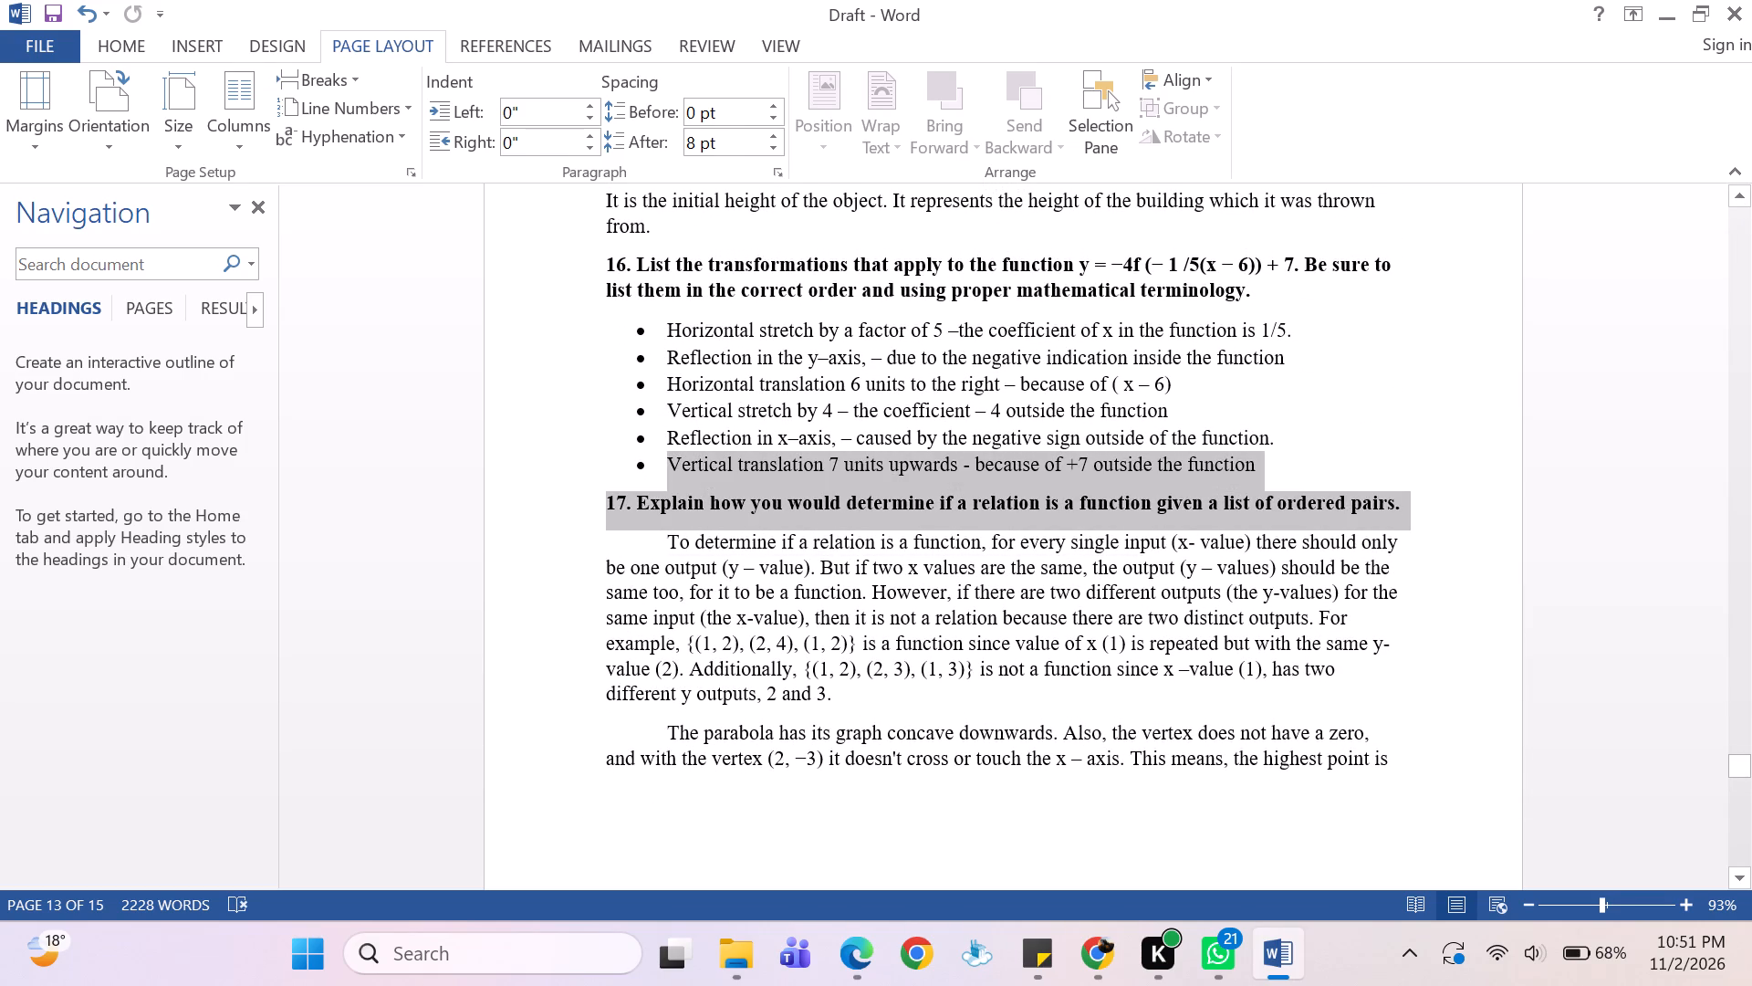
pyautogui.moveTo(705, 489); pyautogui.dragTo(588, 519)
pyautogui.click(582, 521)
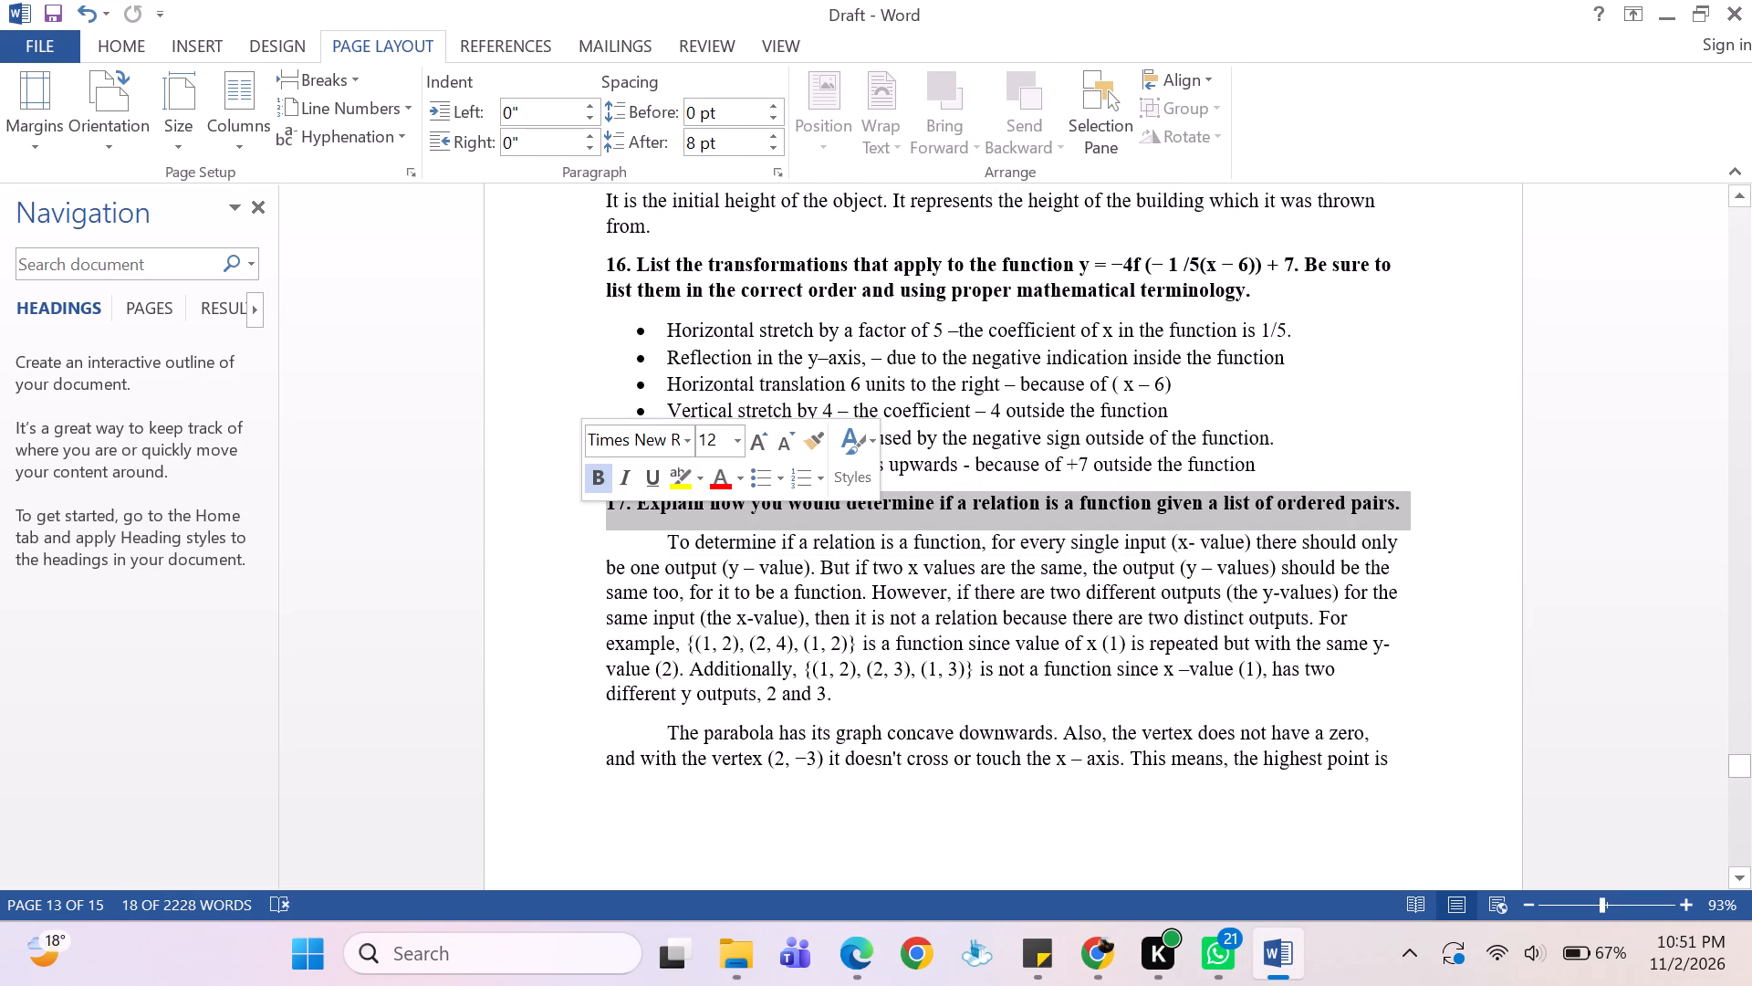
pyautogui.press('BackSpace')
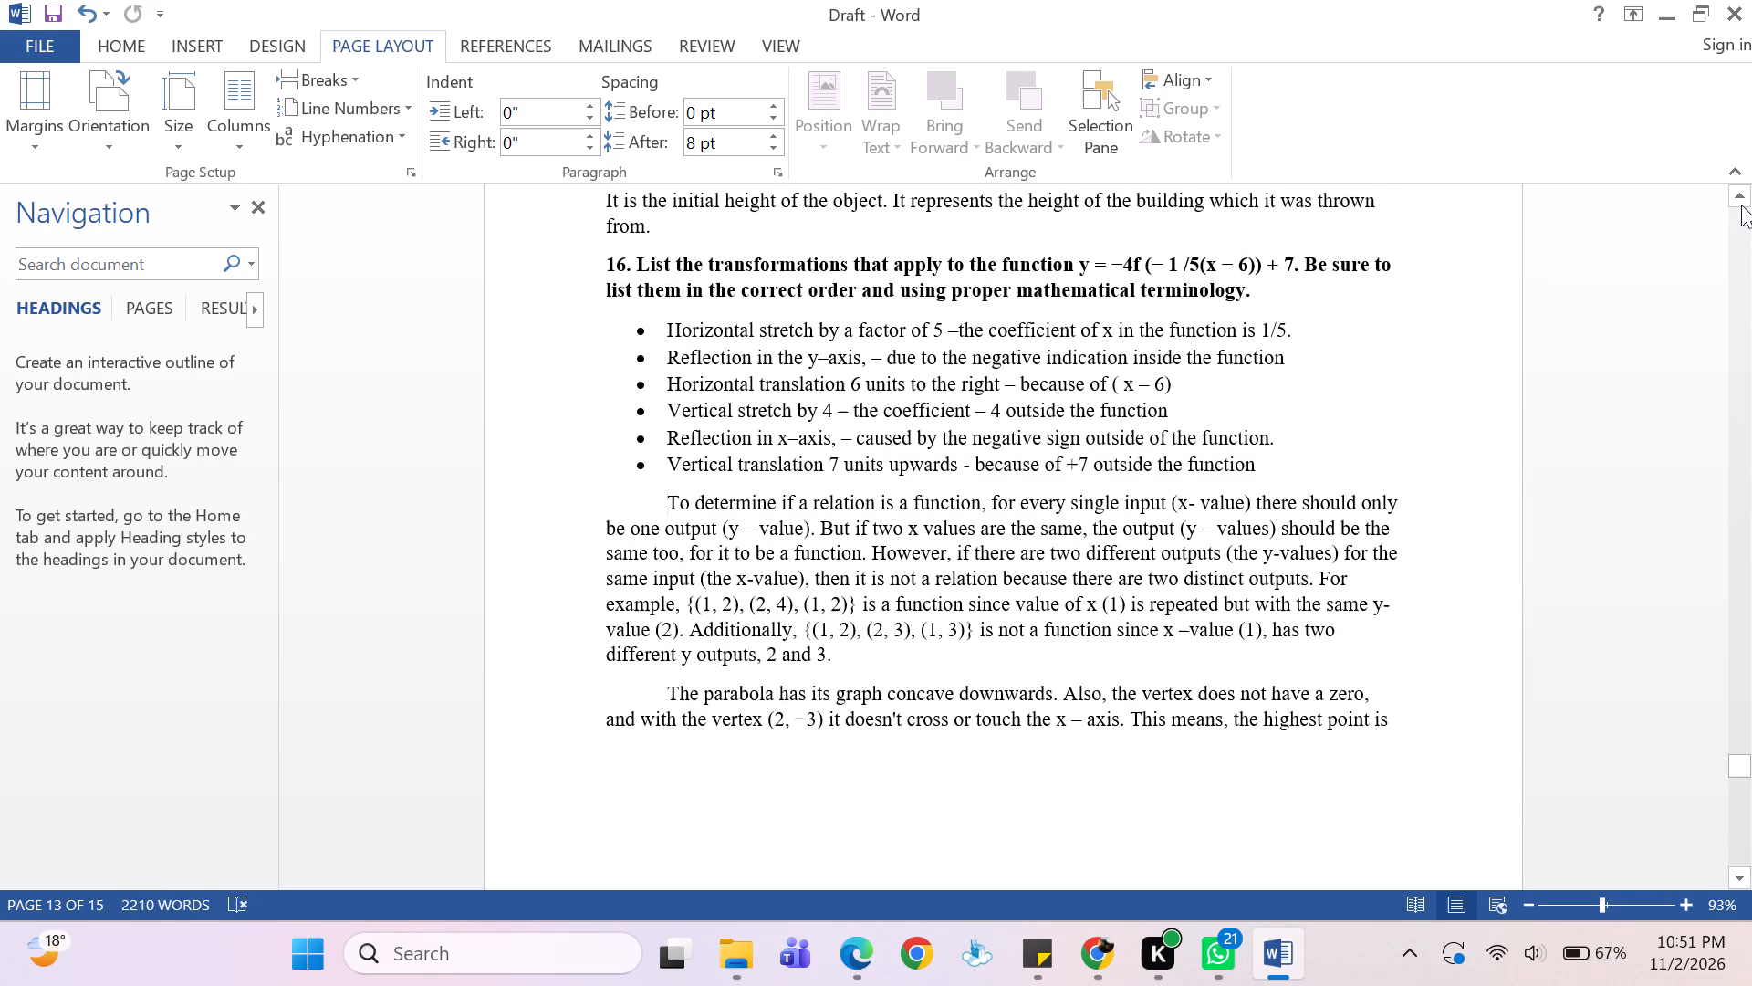
# Delete the question 16 prompt about listing the transformations of y = −4f(−1/5(x − 6)) + 7, keeping the bulleted answers.
pyautogui.tripleClick(1741, 192)
pyautogui.tripleClick(1741, 192)
pyautogui.doubleClick(1741, 192)
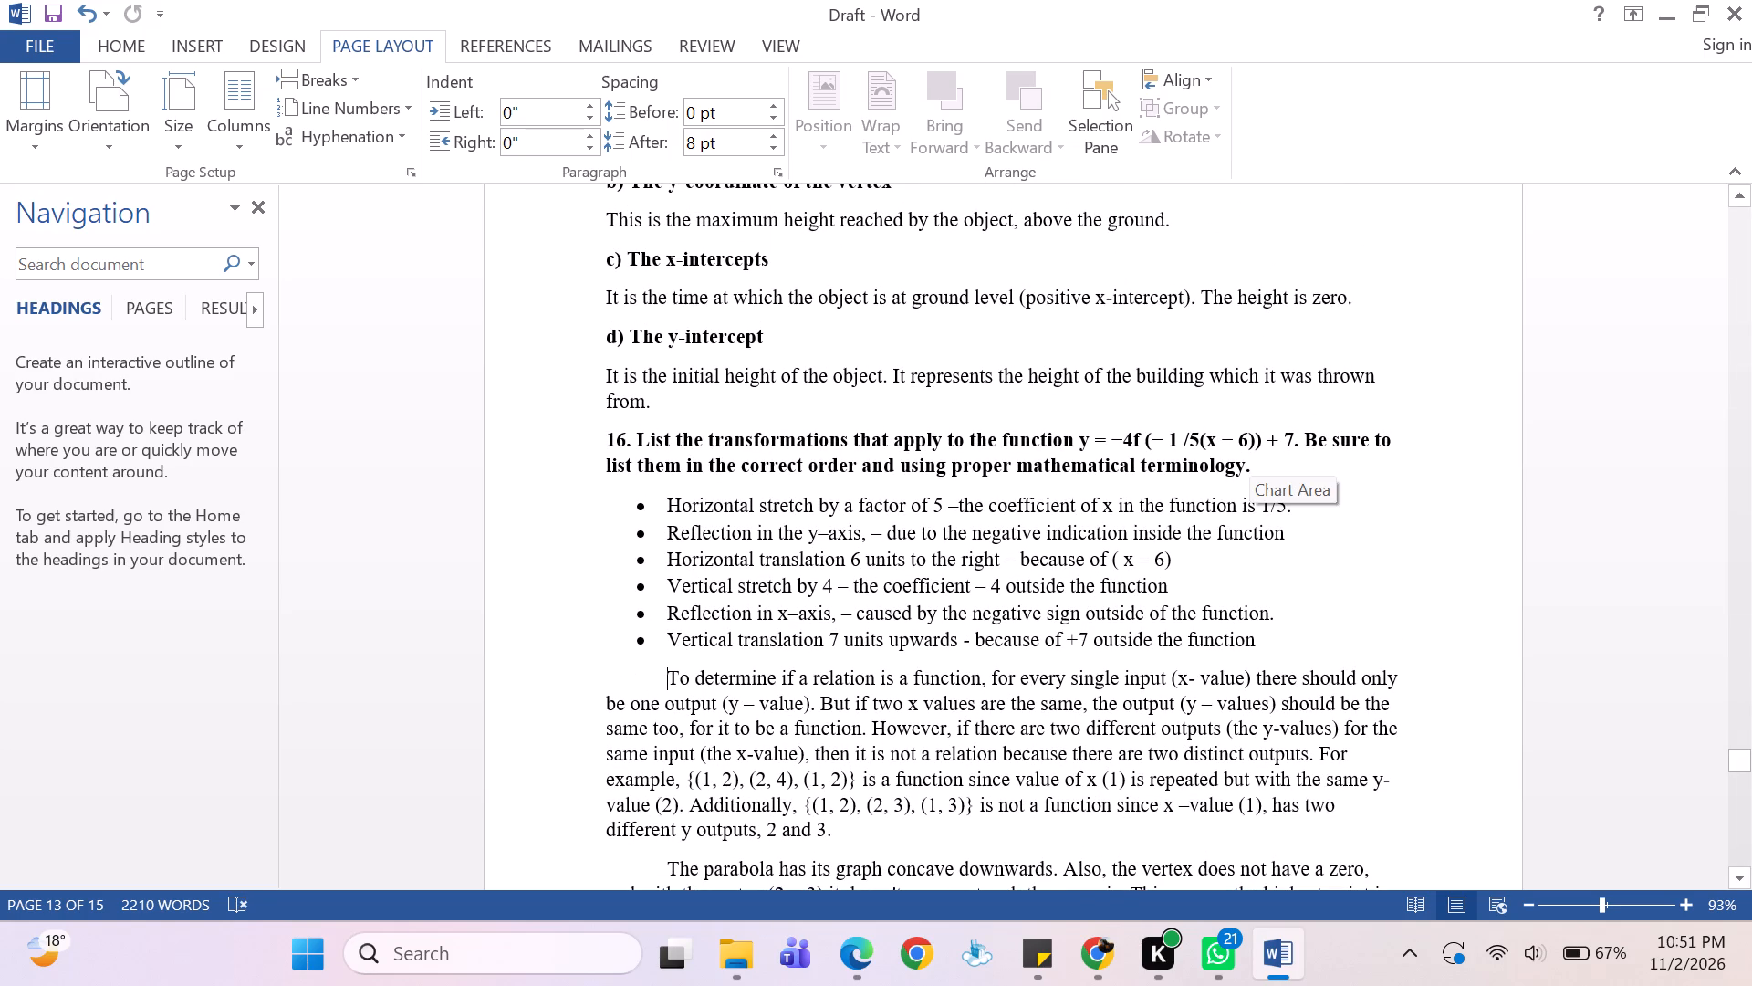
pyautogui.moveTo(1257, 474); pyautogui.dragTo(572, 425)
pyautogui.hscroll(-1, 1240, 471)
pyautogui.hscroll(-1, 570, 423)
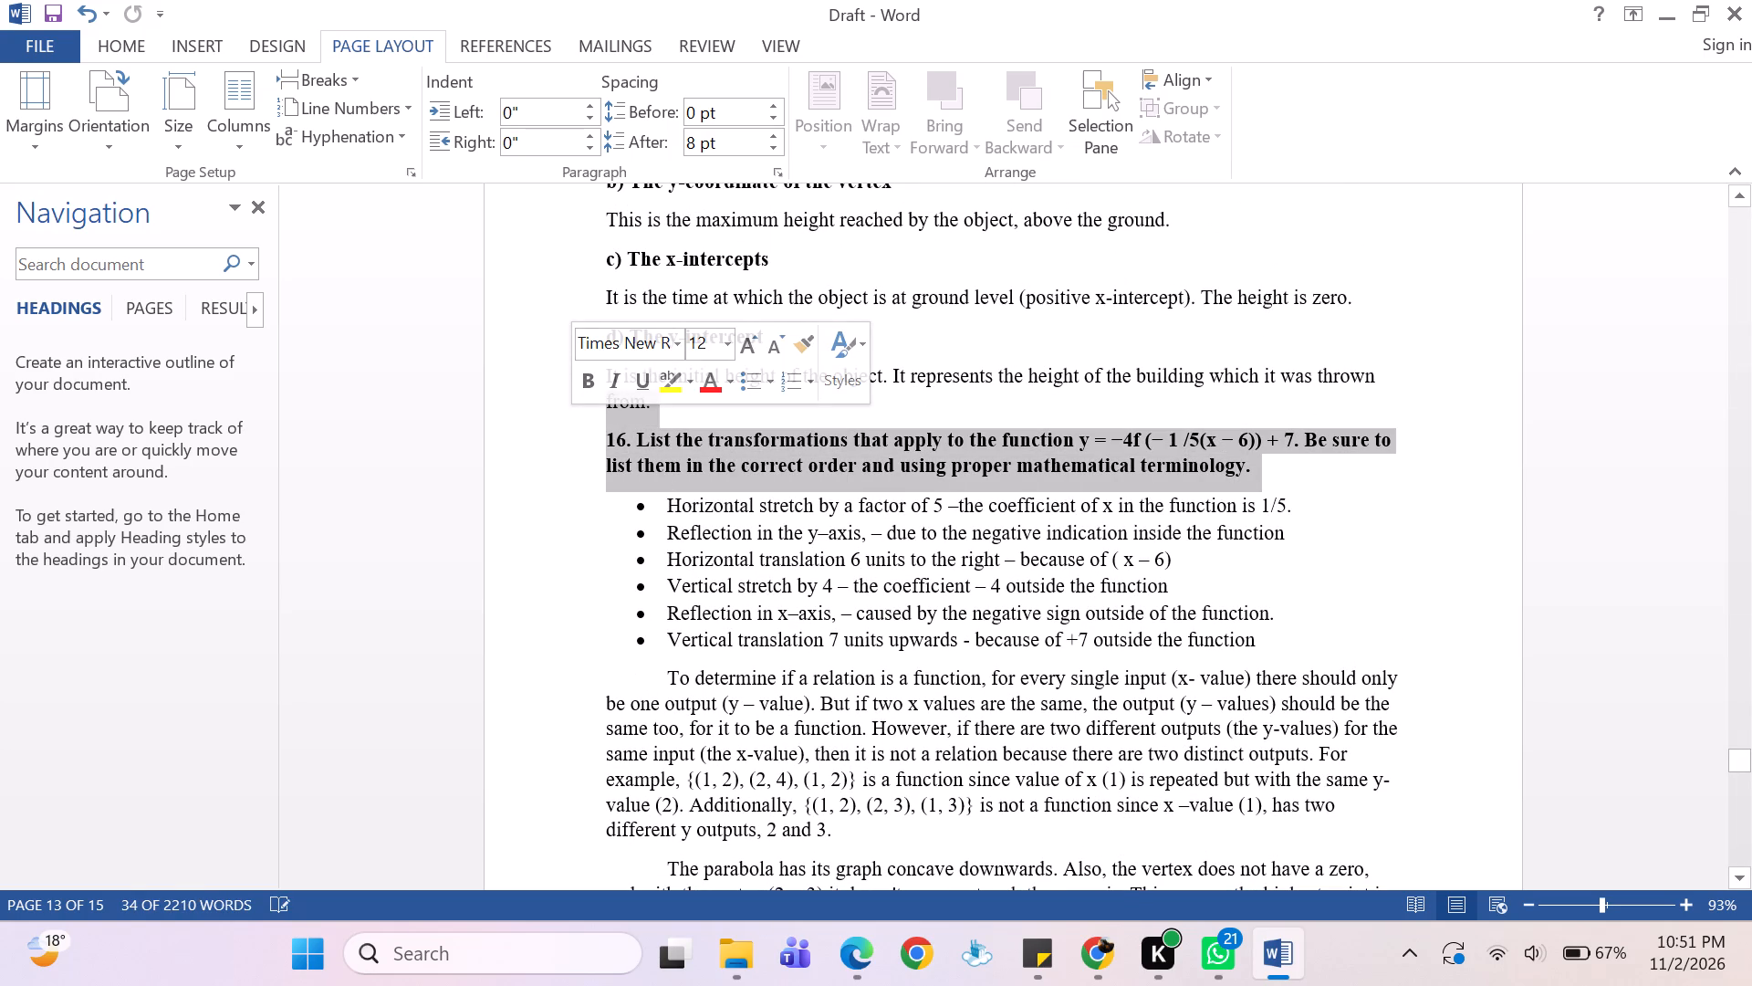
pyautogui.hscroll(-1, 580, 446)
pyautogui.click(592, 448)
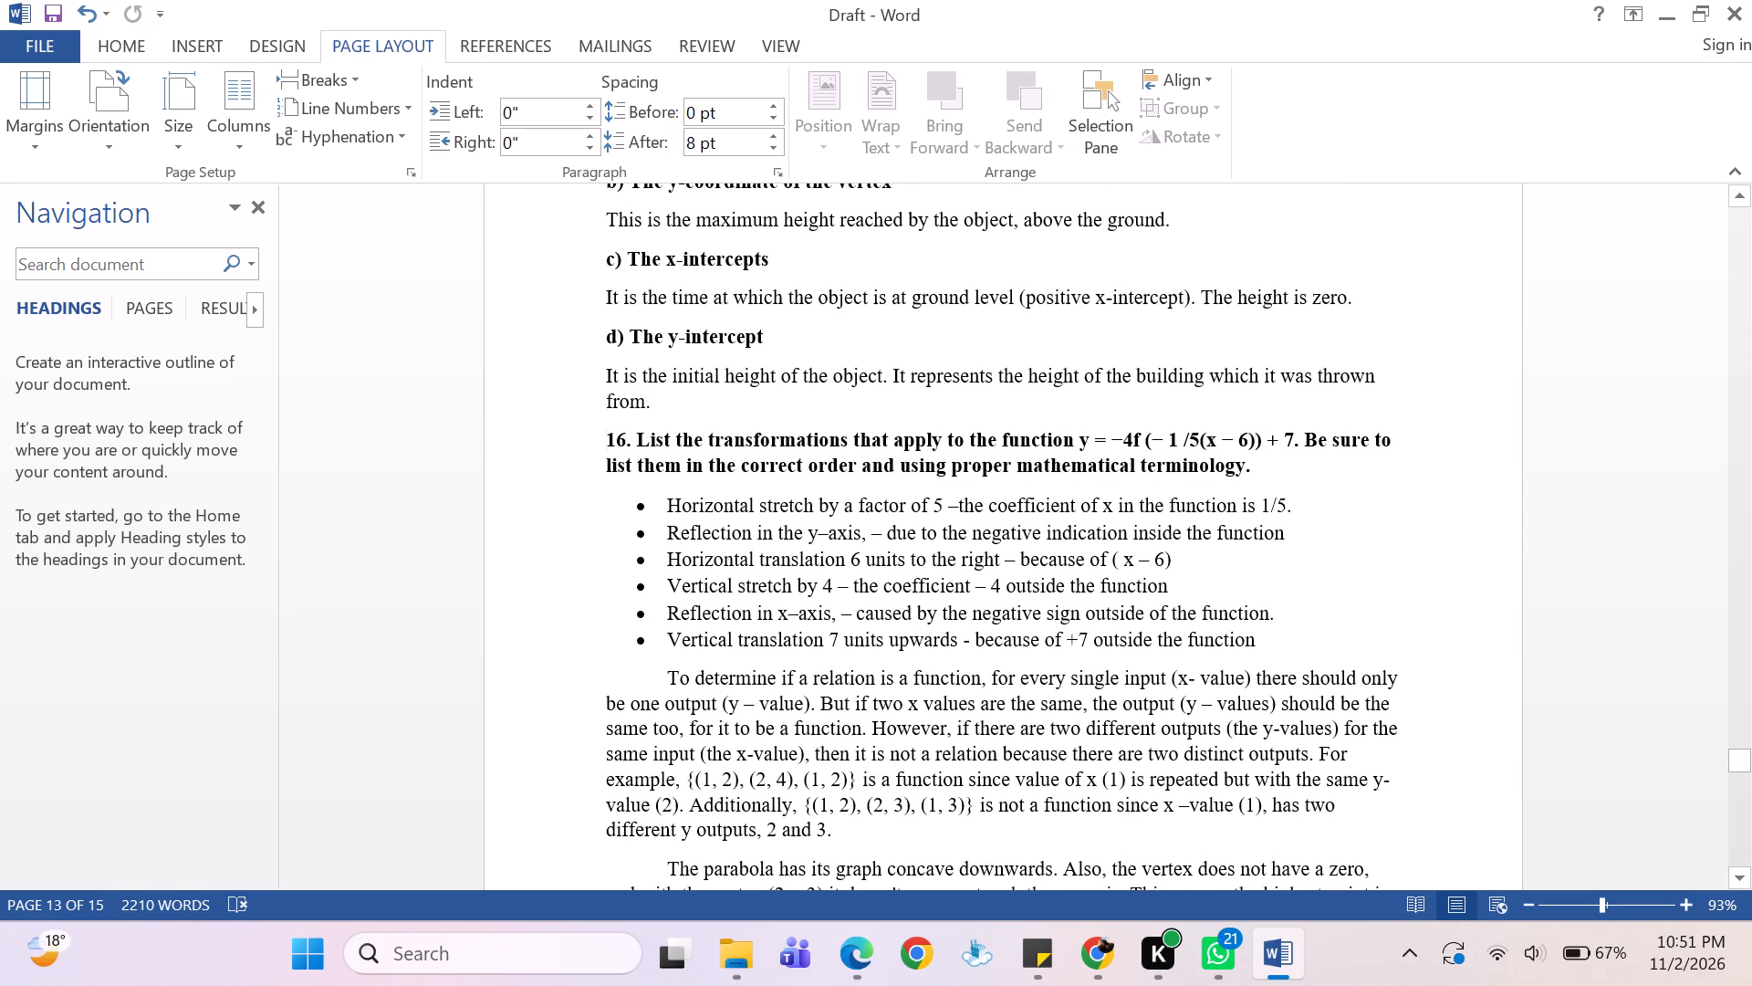
pyautogui.moveTo(1270, 481); pyautogui.dragTo(822, 483)
pyautogui.hscroll(-1, 1172, 475)
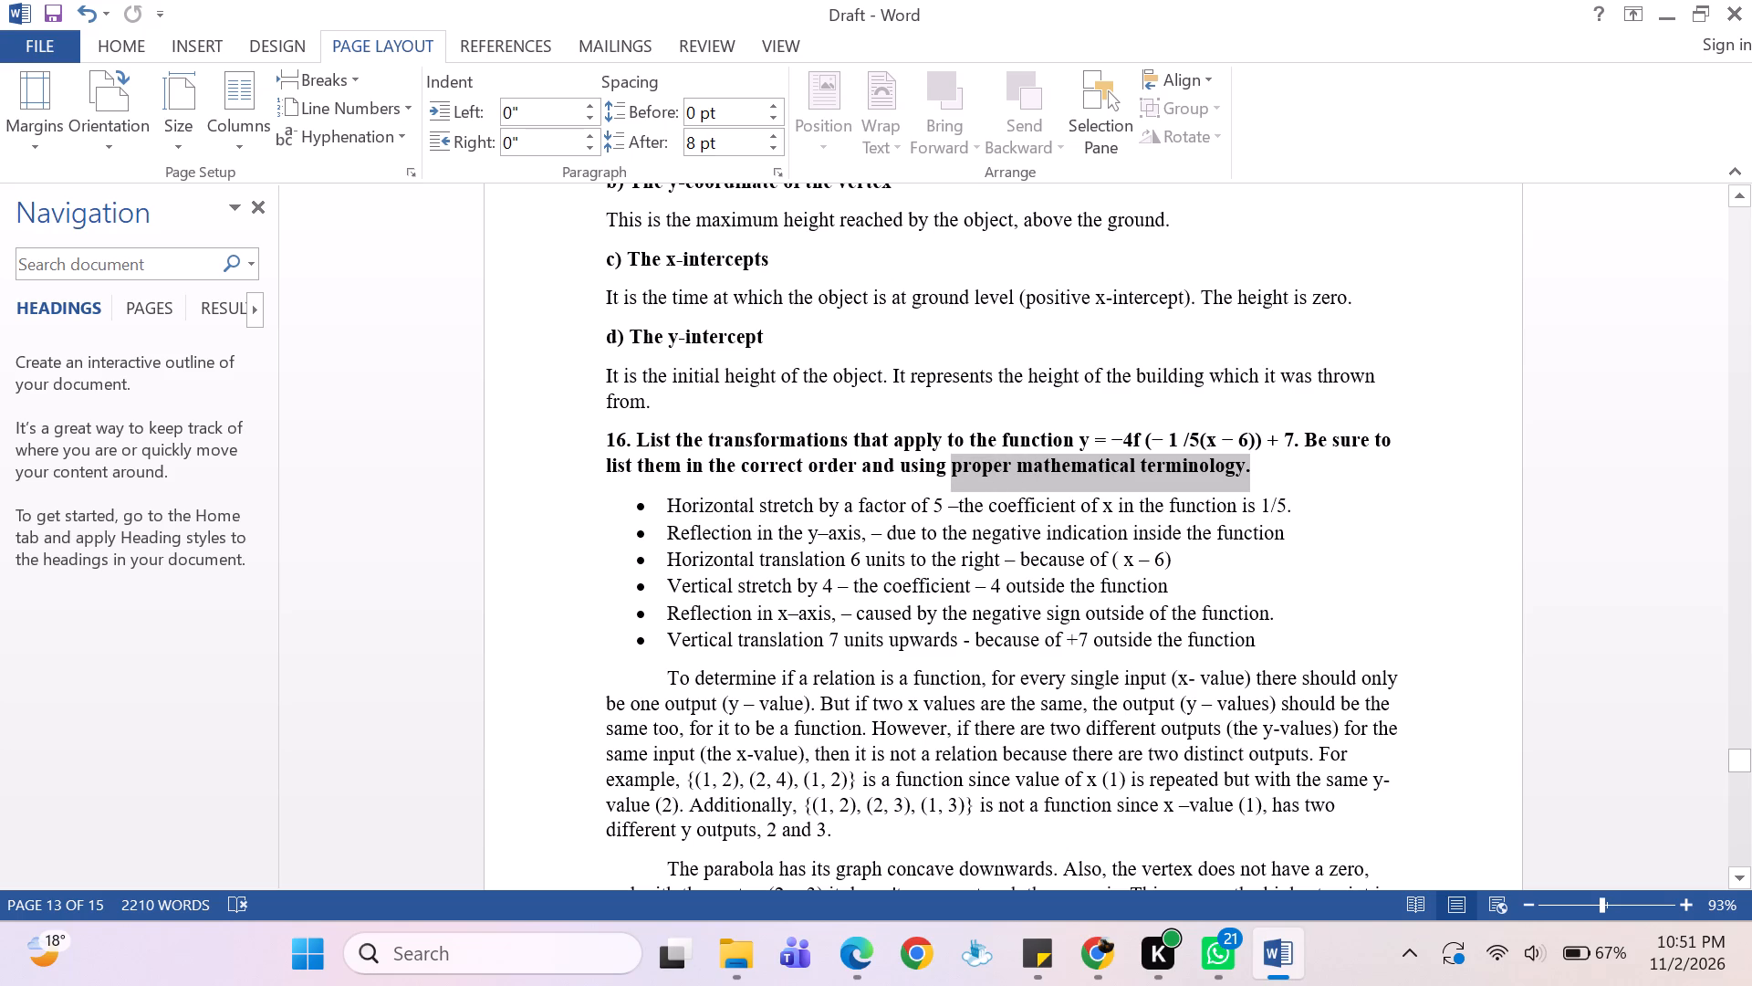
pyautogui.moveTo(822, 483); pyautogui.dragTo(603, 446)
pyautogui.hscroll(-1, 822, 483)
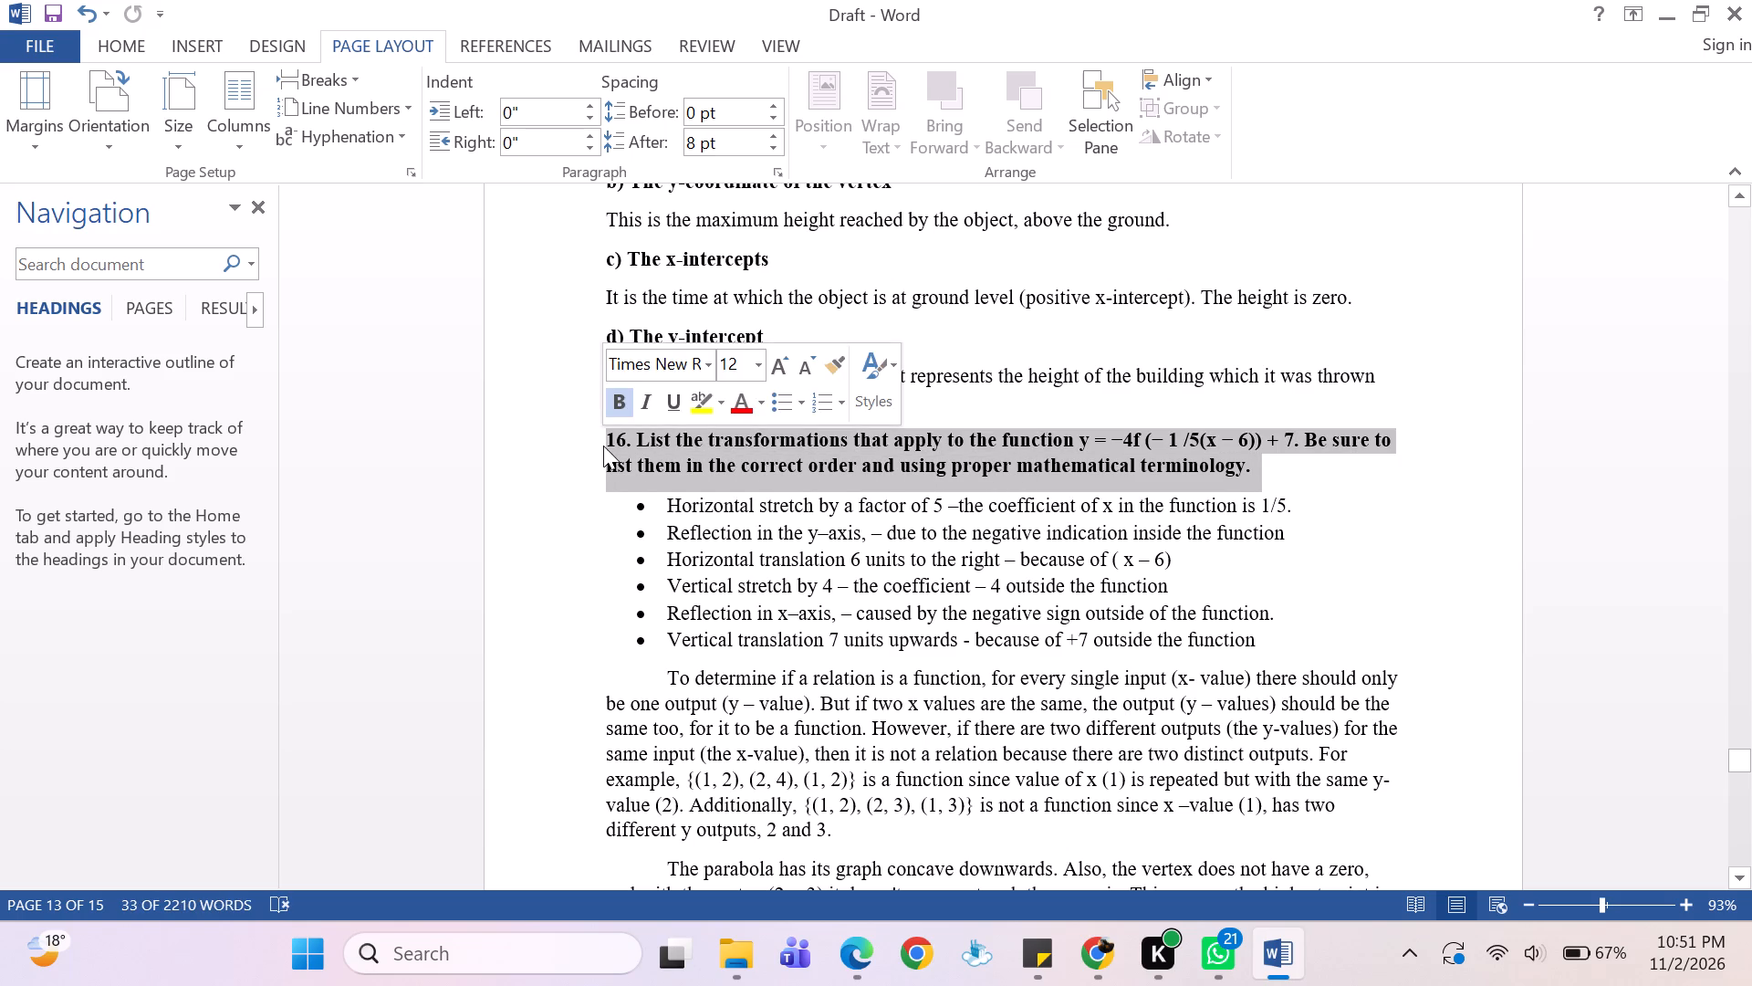
pyautogui.press('BackSpace')
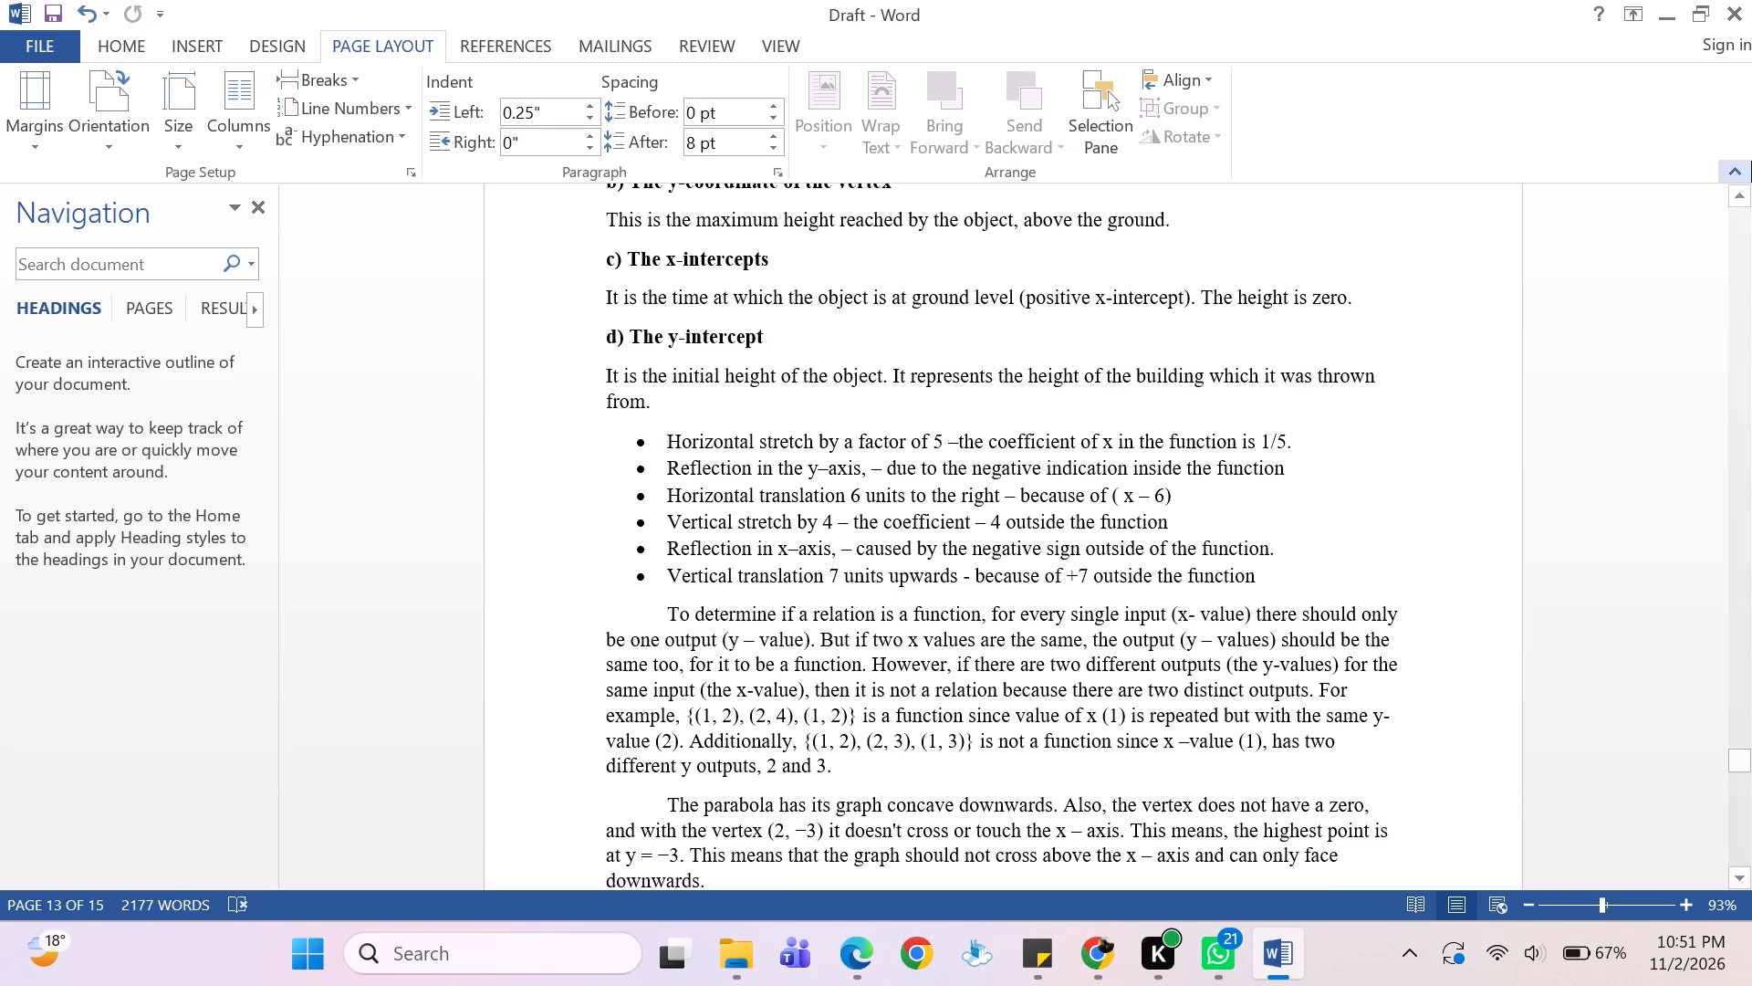
# Delete the question 15 prompt about an object thrown from the top of a building, keeping the answer paragraph below it.
pyautogui.tripleClick(1745, 205)
pyautogui.tripleClick(1745, 205)
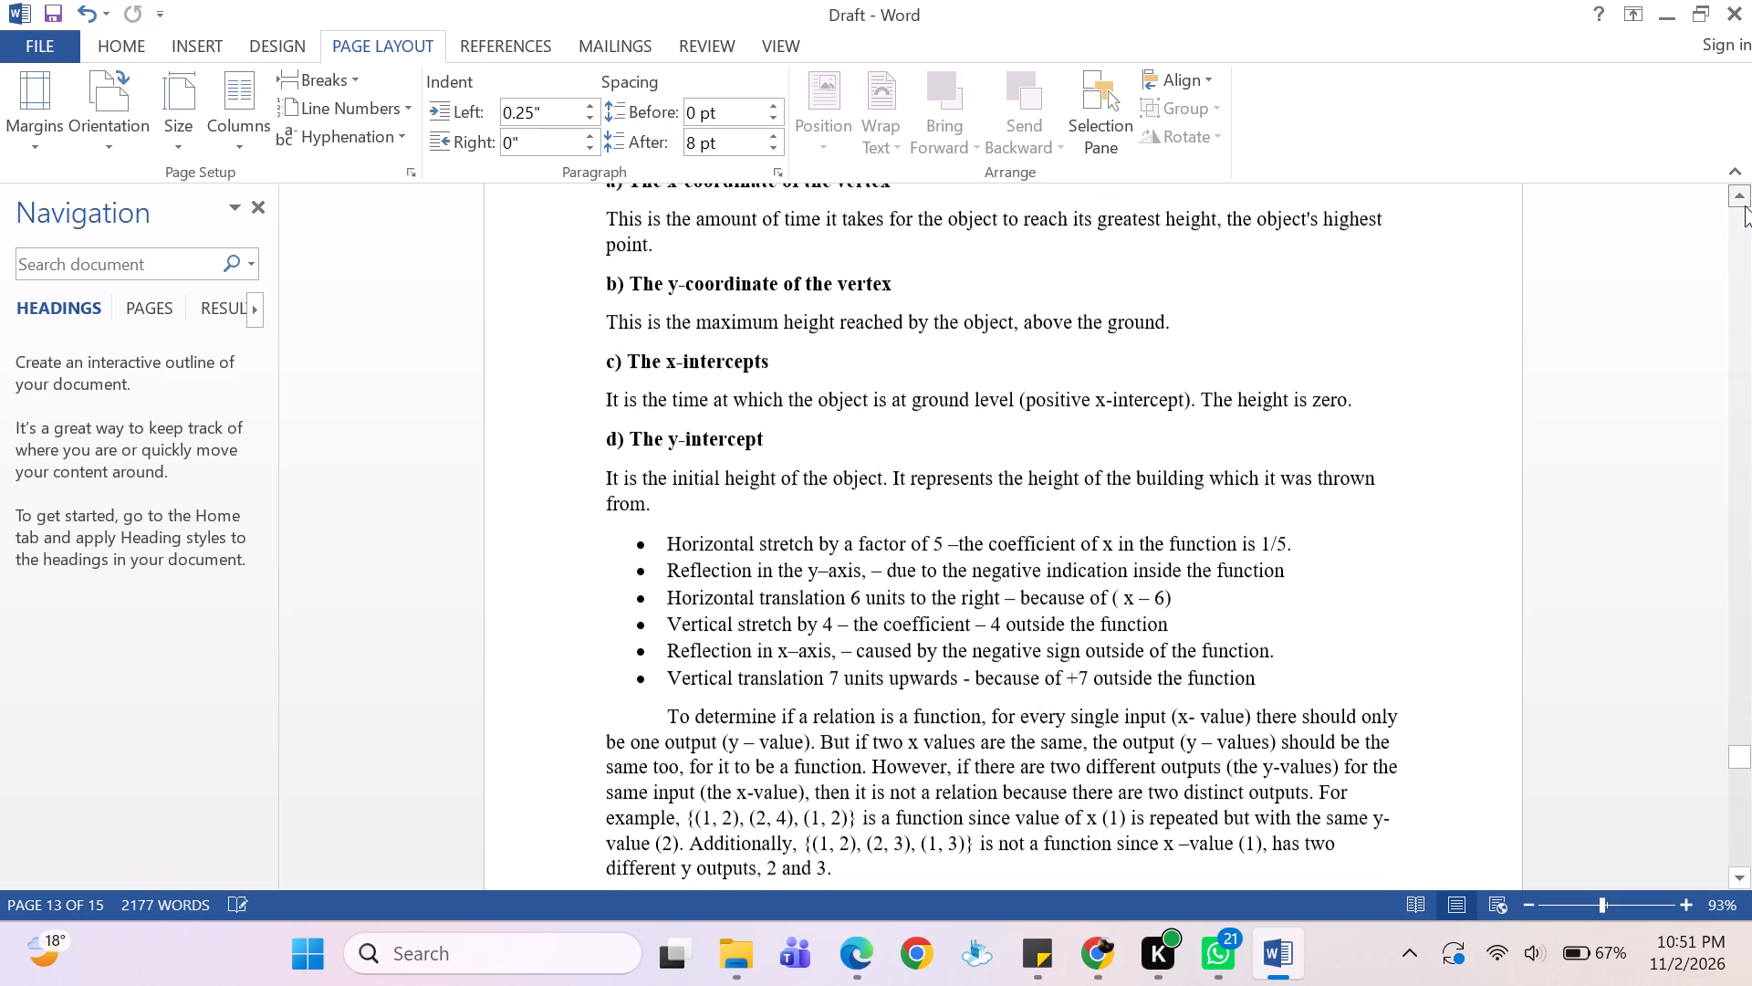
pyautogui.tripleClick(1745, 205)
pyautogui.tripleClick(1745, 205)
pyautogui.doubleClick(1745, 205)
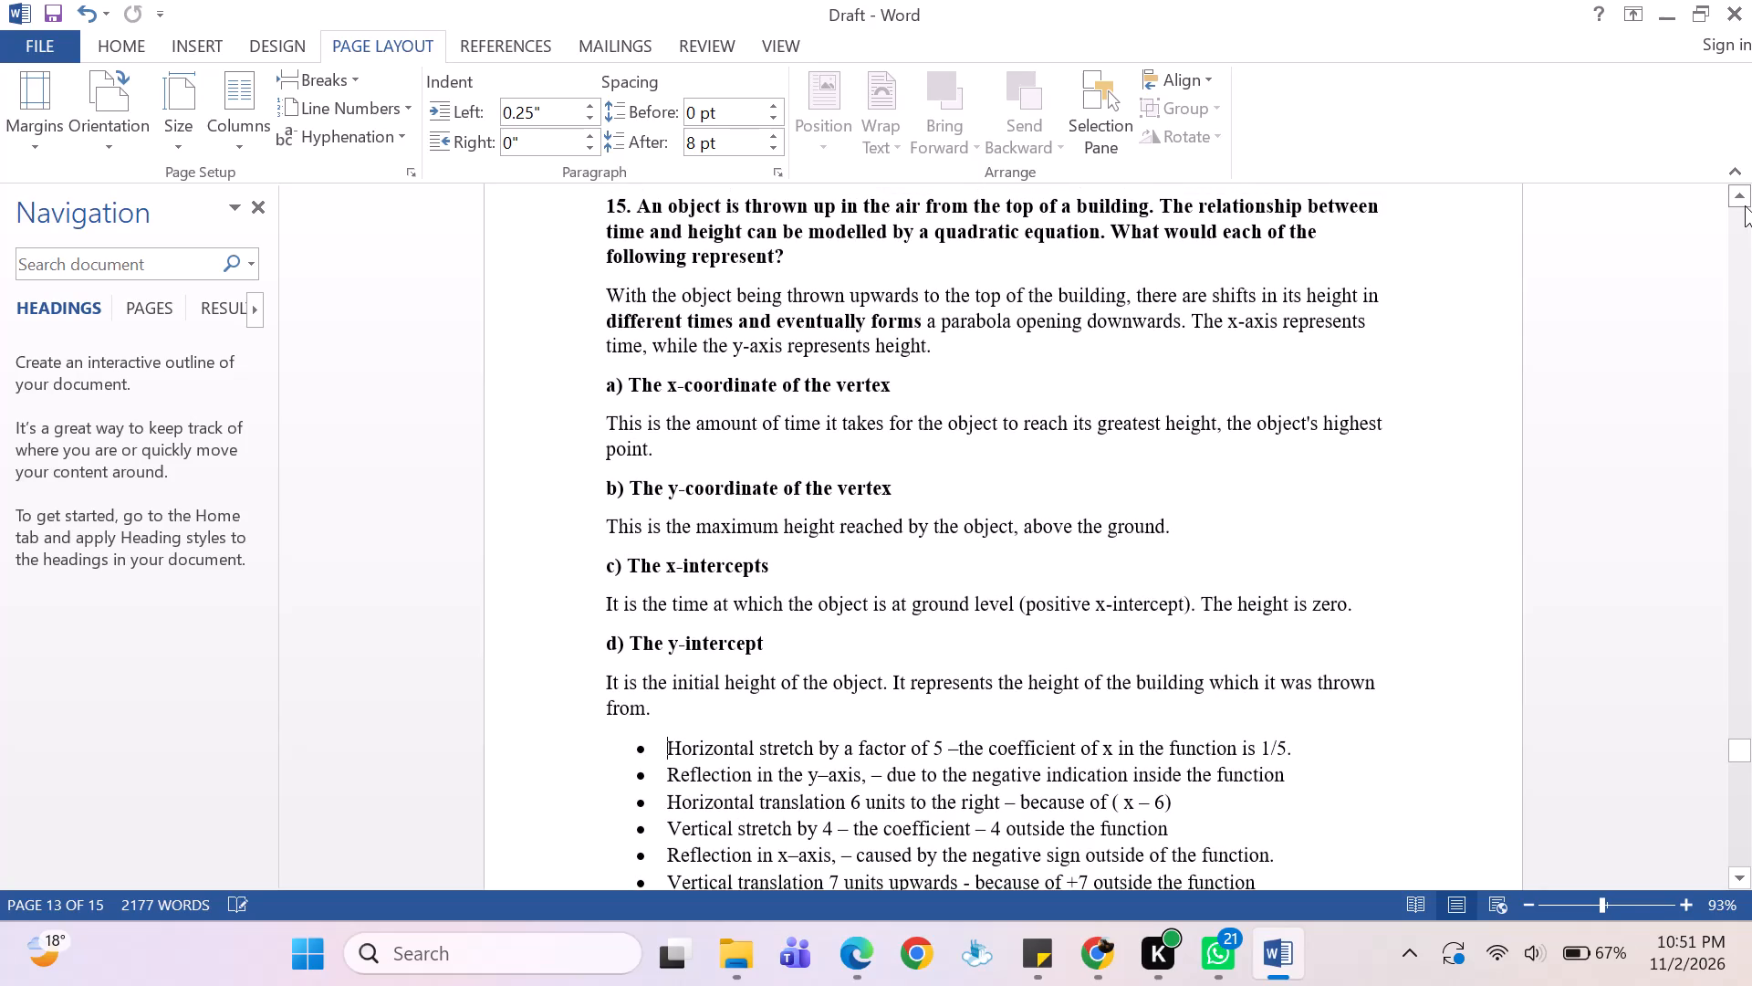
pyautogui.moveTo(793, 257); pyautogui.dragTo(697, 234)
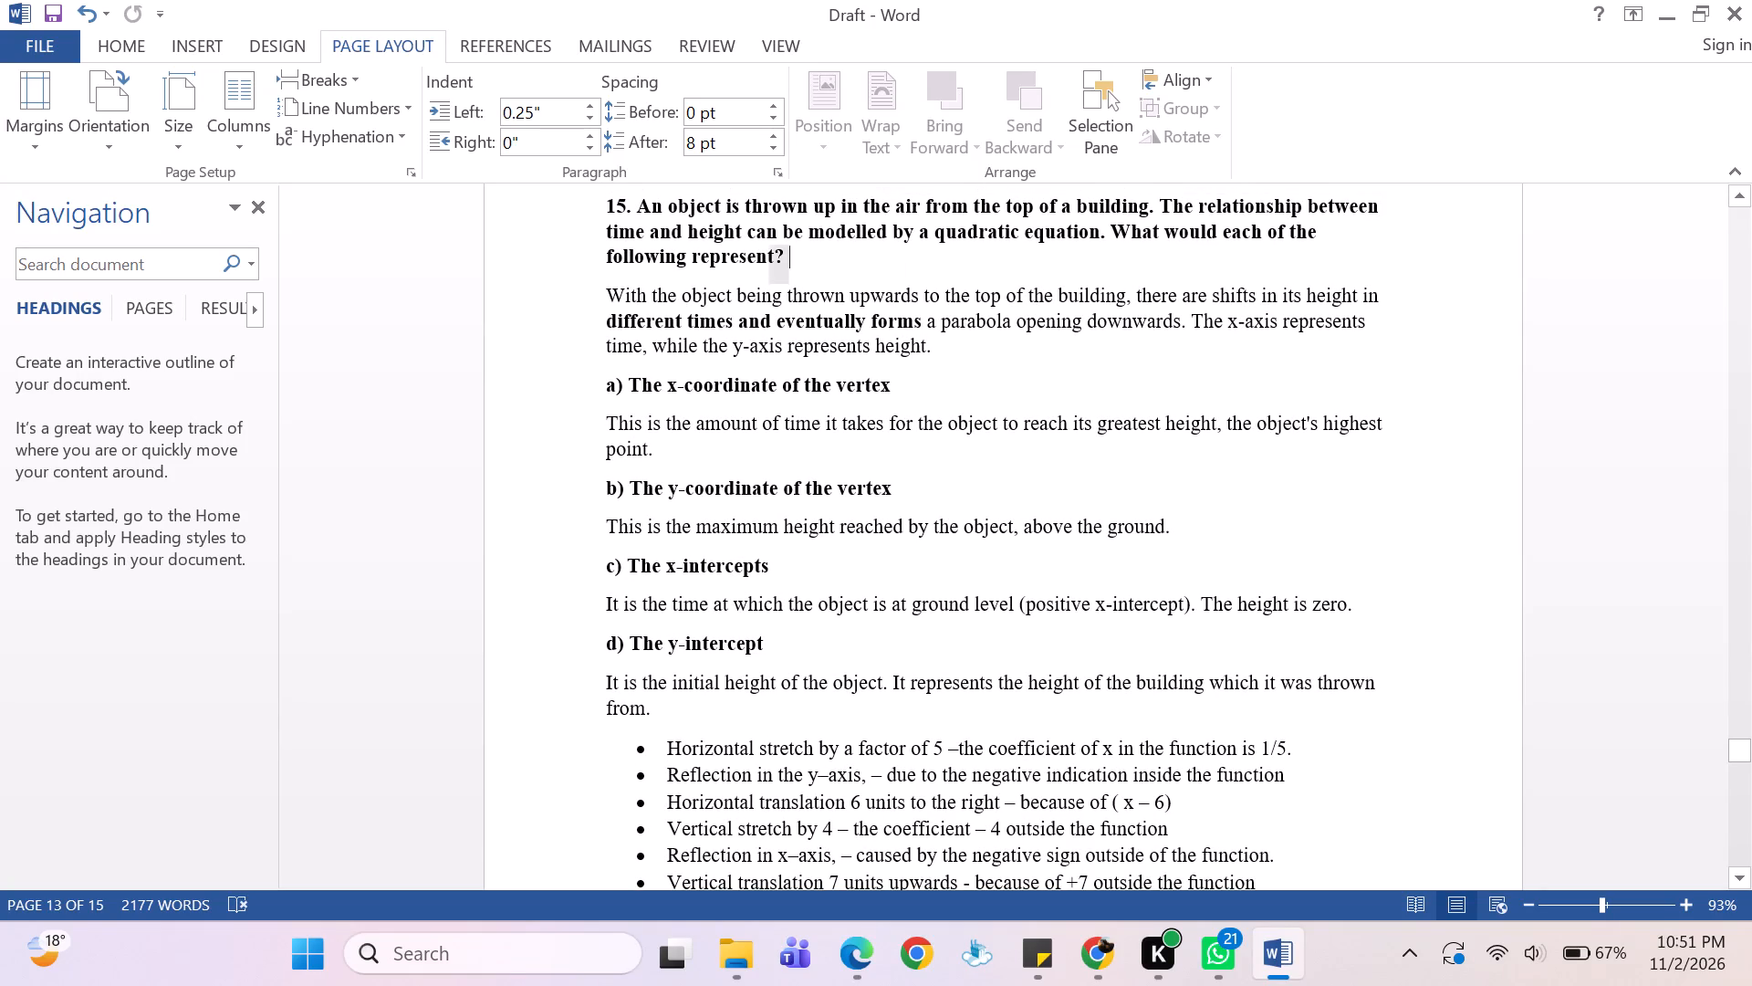
pyautogui.moveTo(697, 234); pyautogui.dragTo(604, 195)
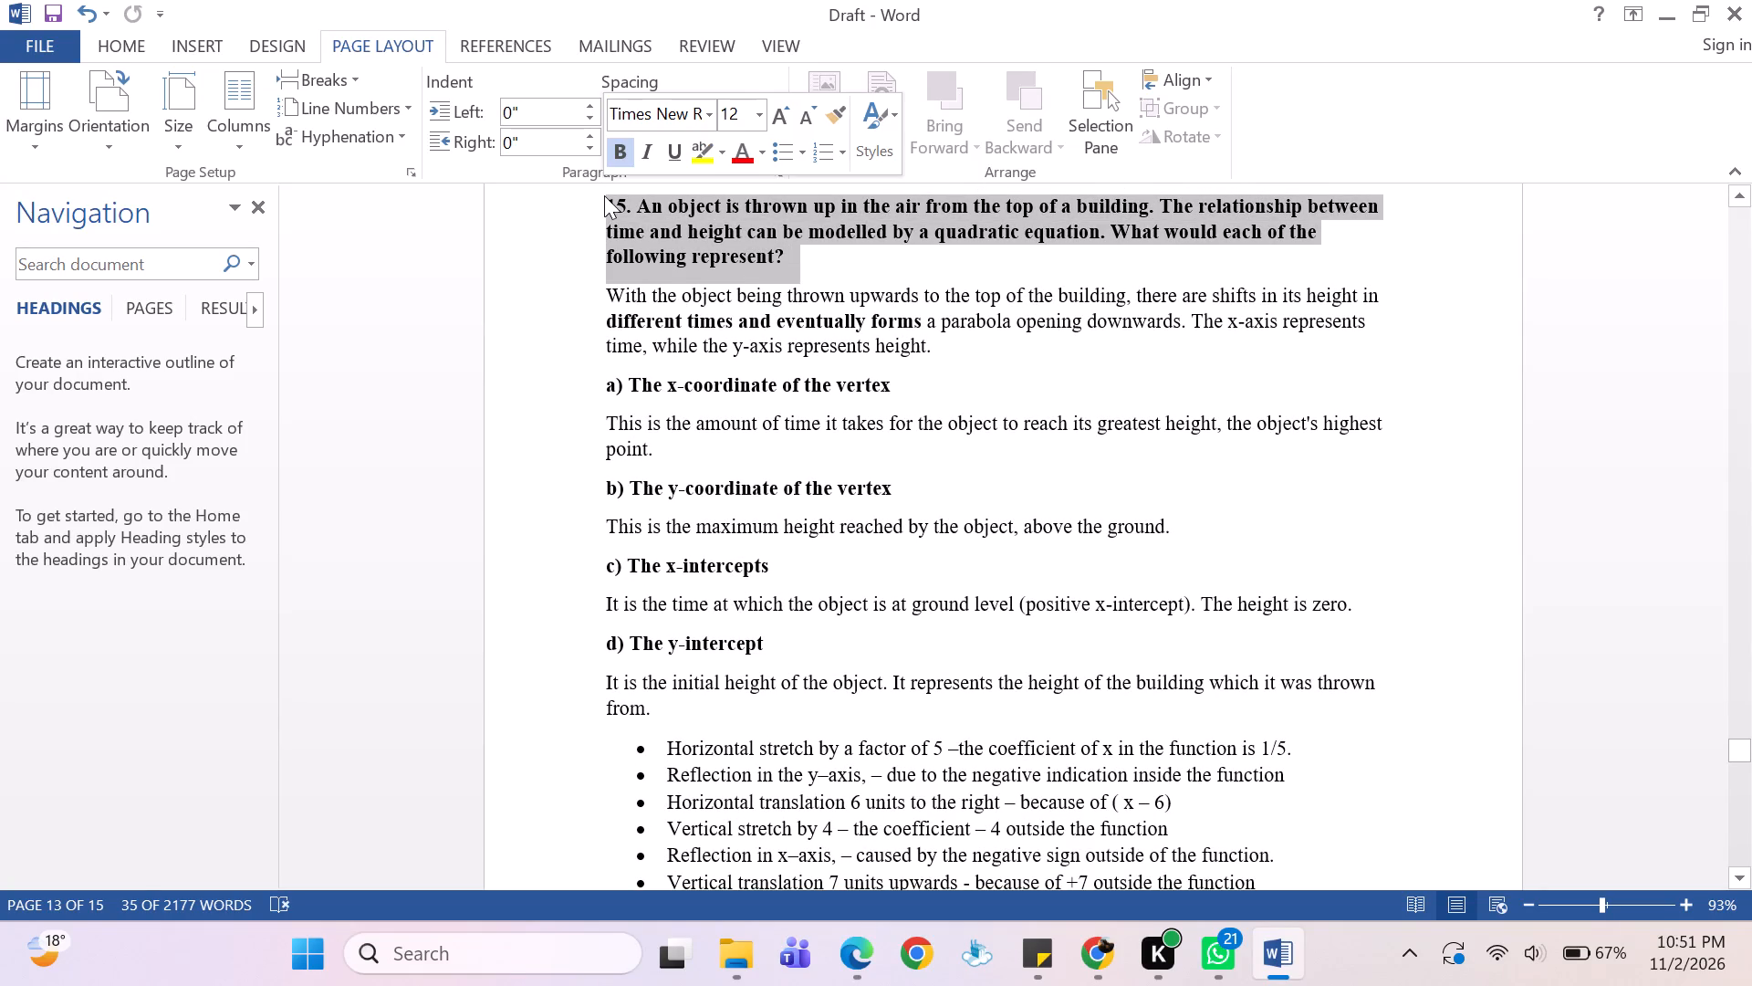
pyautogui.press('BackSpace')
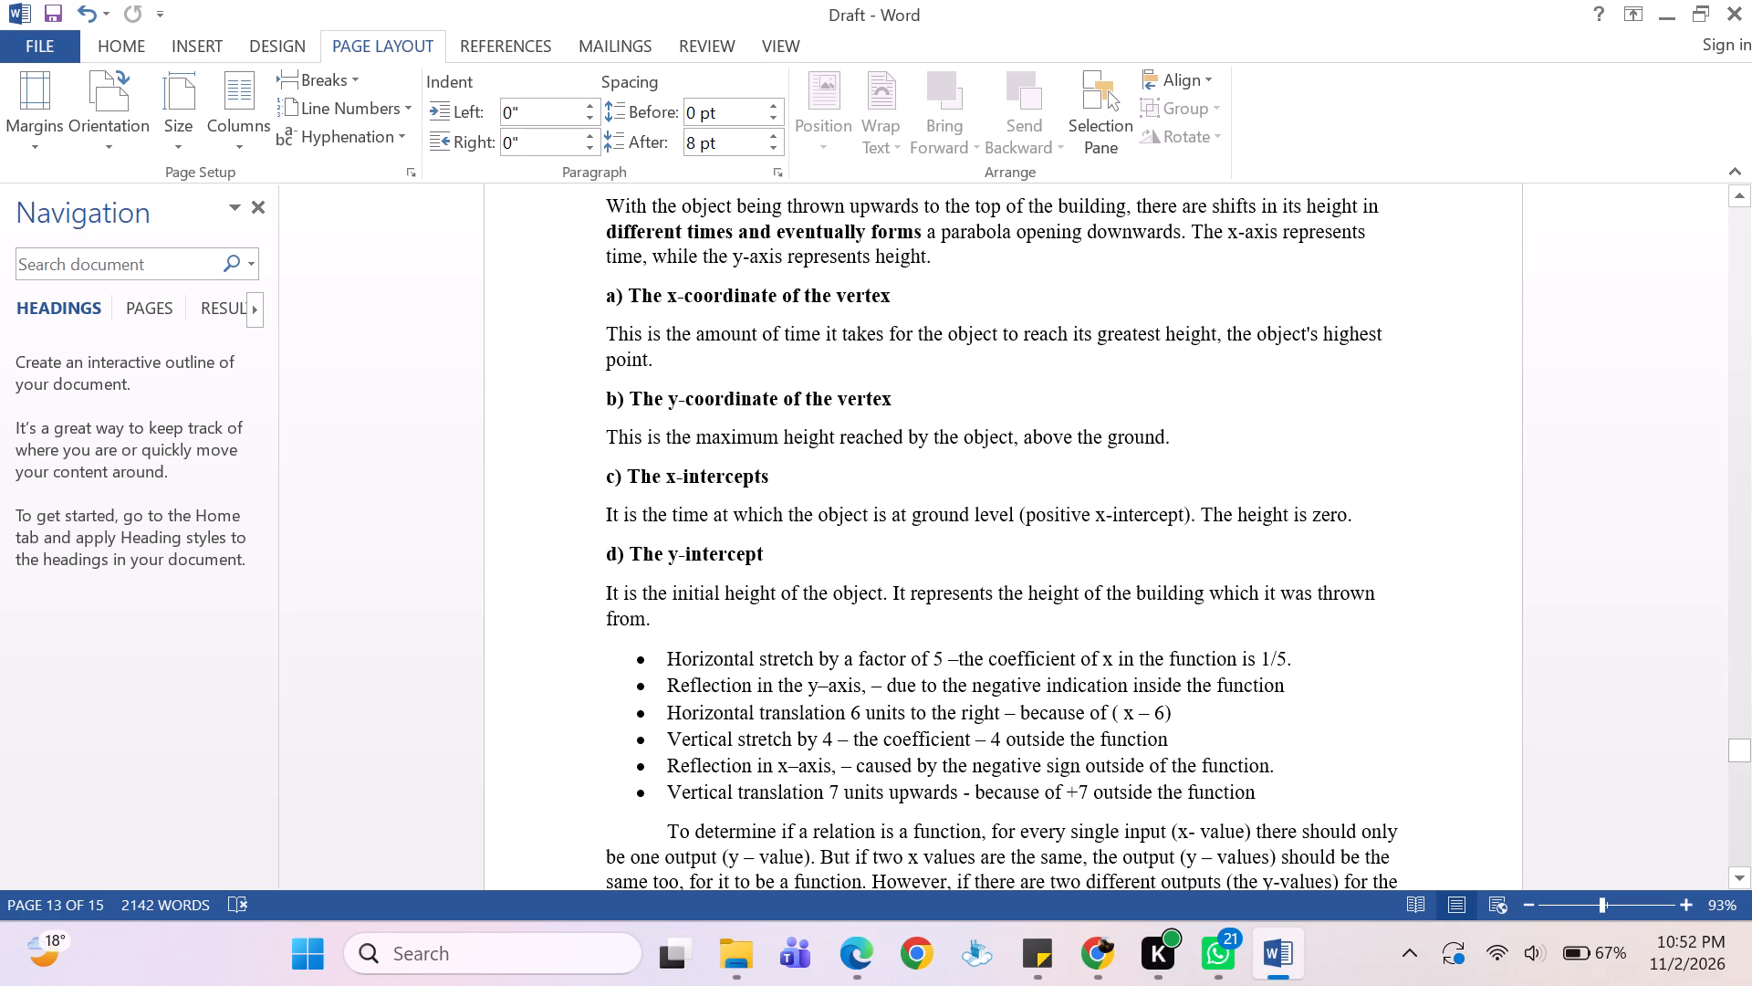
# Delete the whole sub-question line "a) The x-coordinate of the vertex" on page 13.
pyautogui.click(1744, 197)
pyautogui.doubleClick(1744, 197)
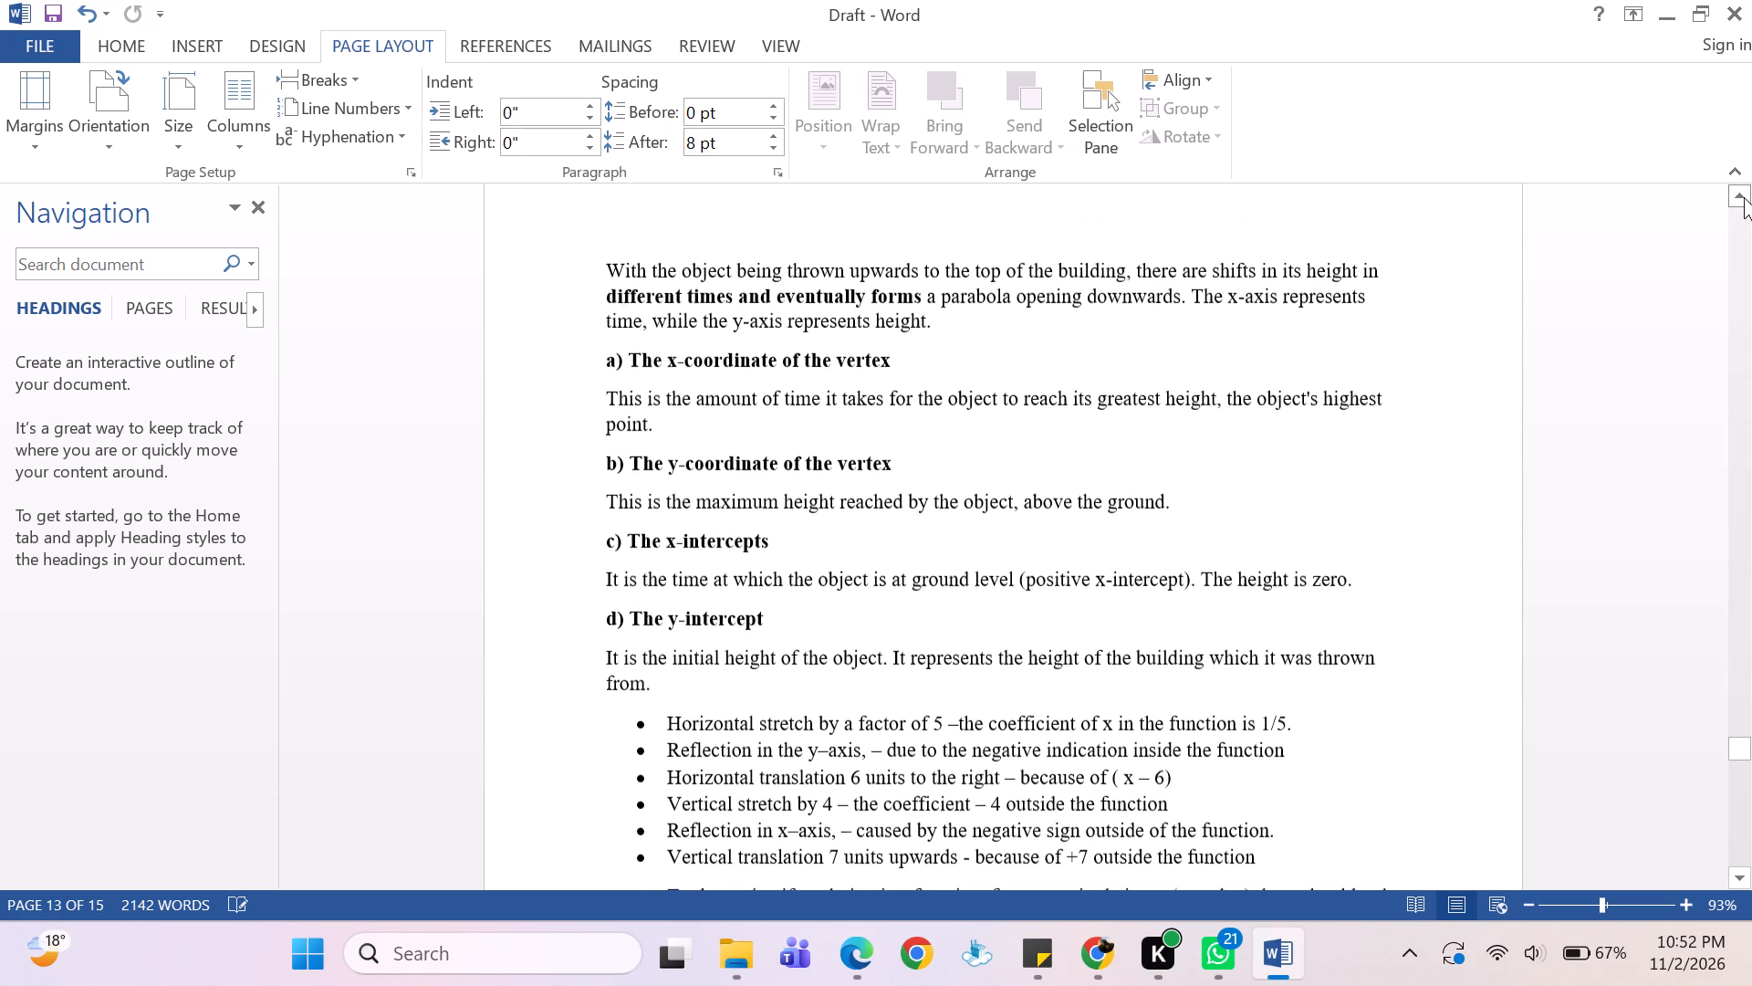
pyautogui.click(1744, 197)
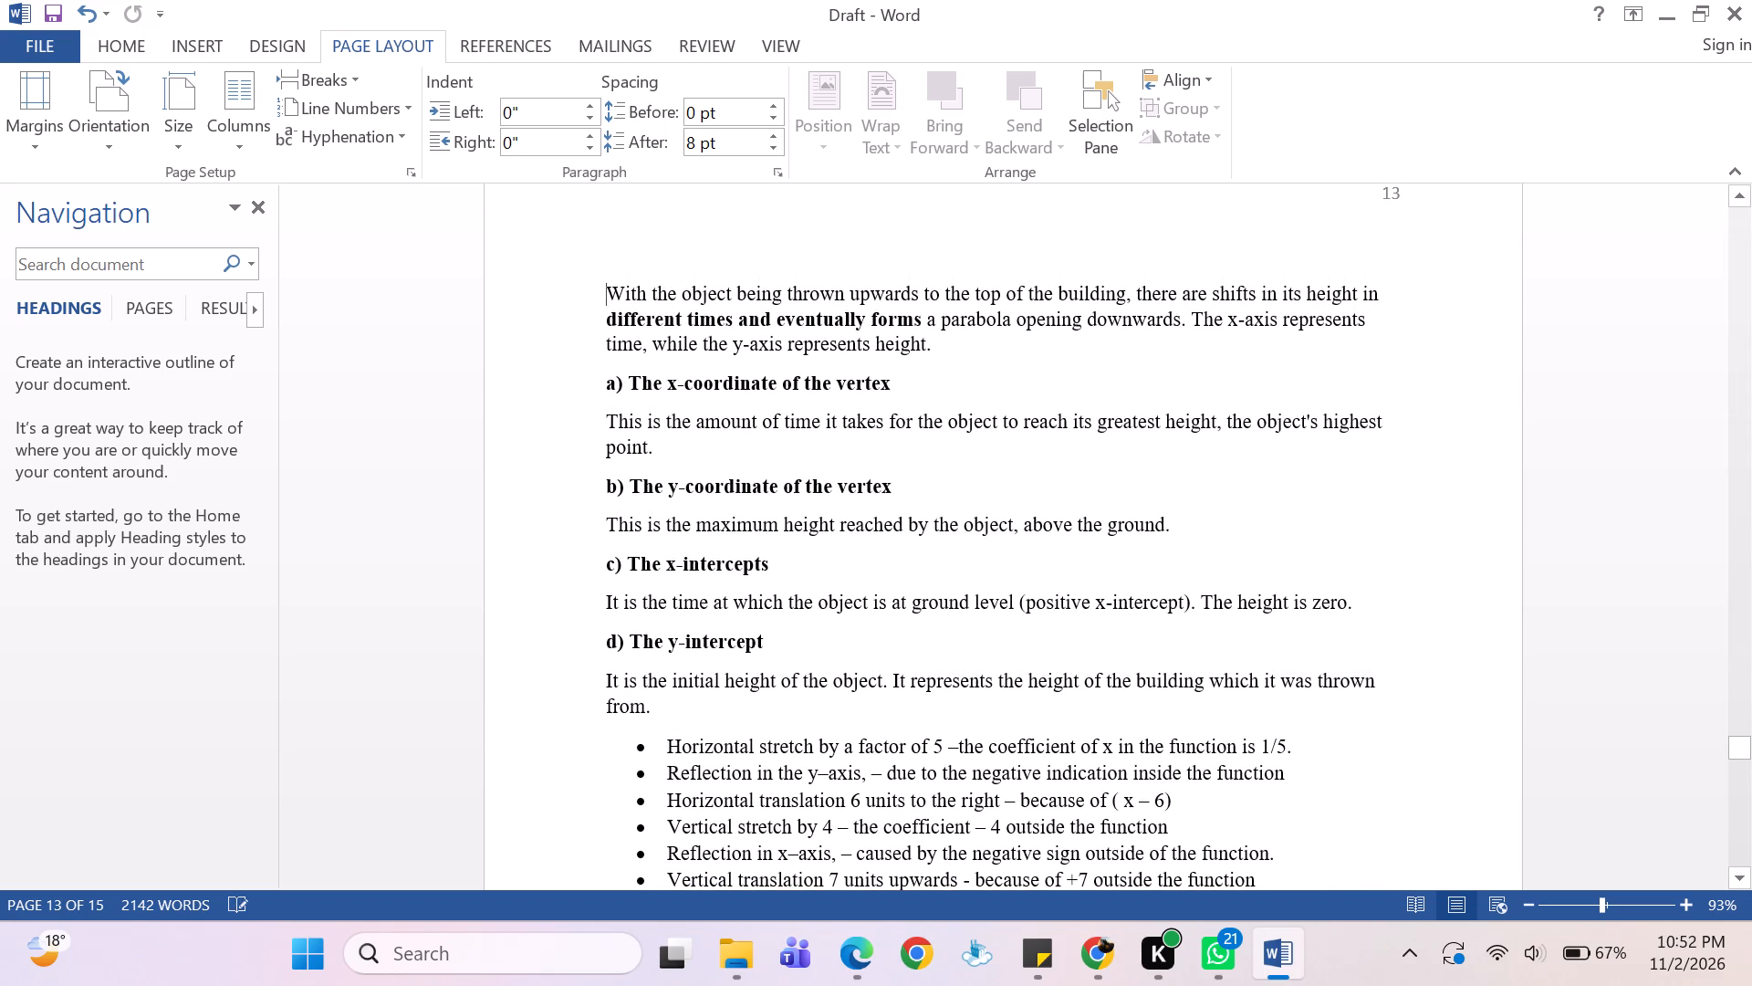
pyautogui.moveTo(901, 381); pyautogui.dragTo(636, 369)
pyautogui.hscroll(-1, 882, 377)
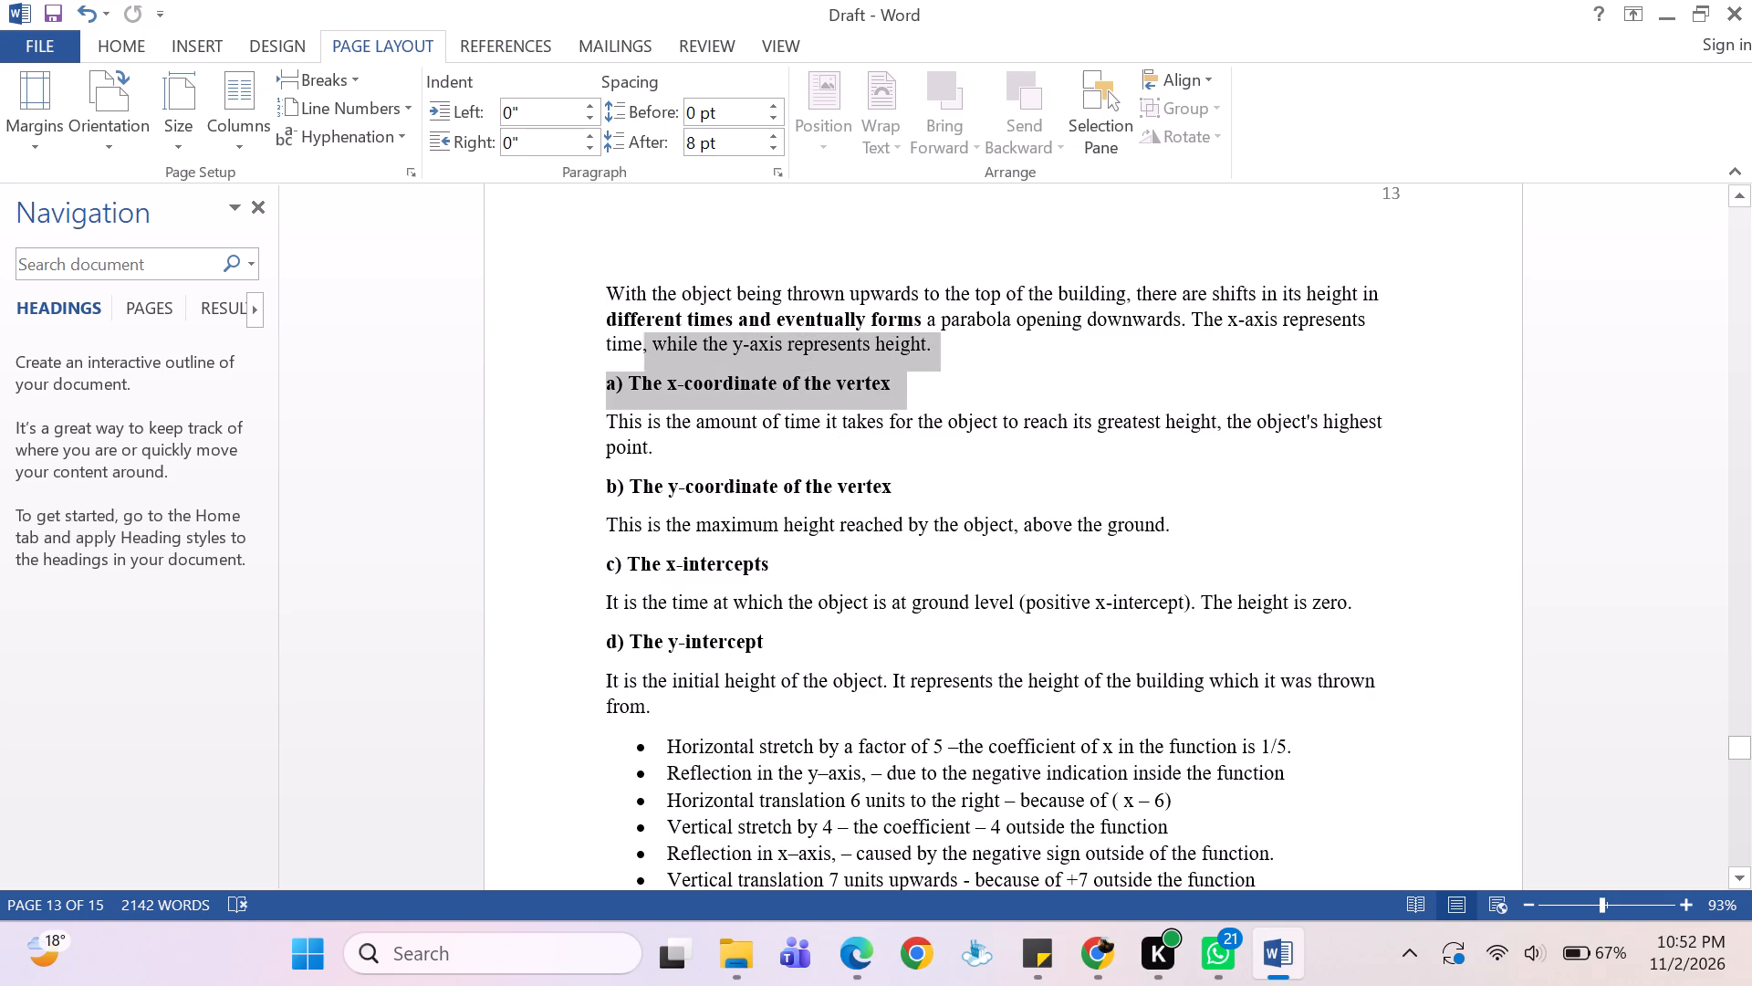
pyautogui.moveTo(636, 369); pyautogui.dragTo(593, 375)
pyautogui.hscroll(-1, 636, 369)
pyautogui.press('BackSpace')
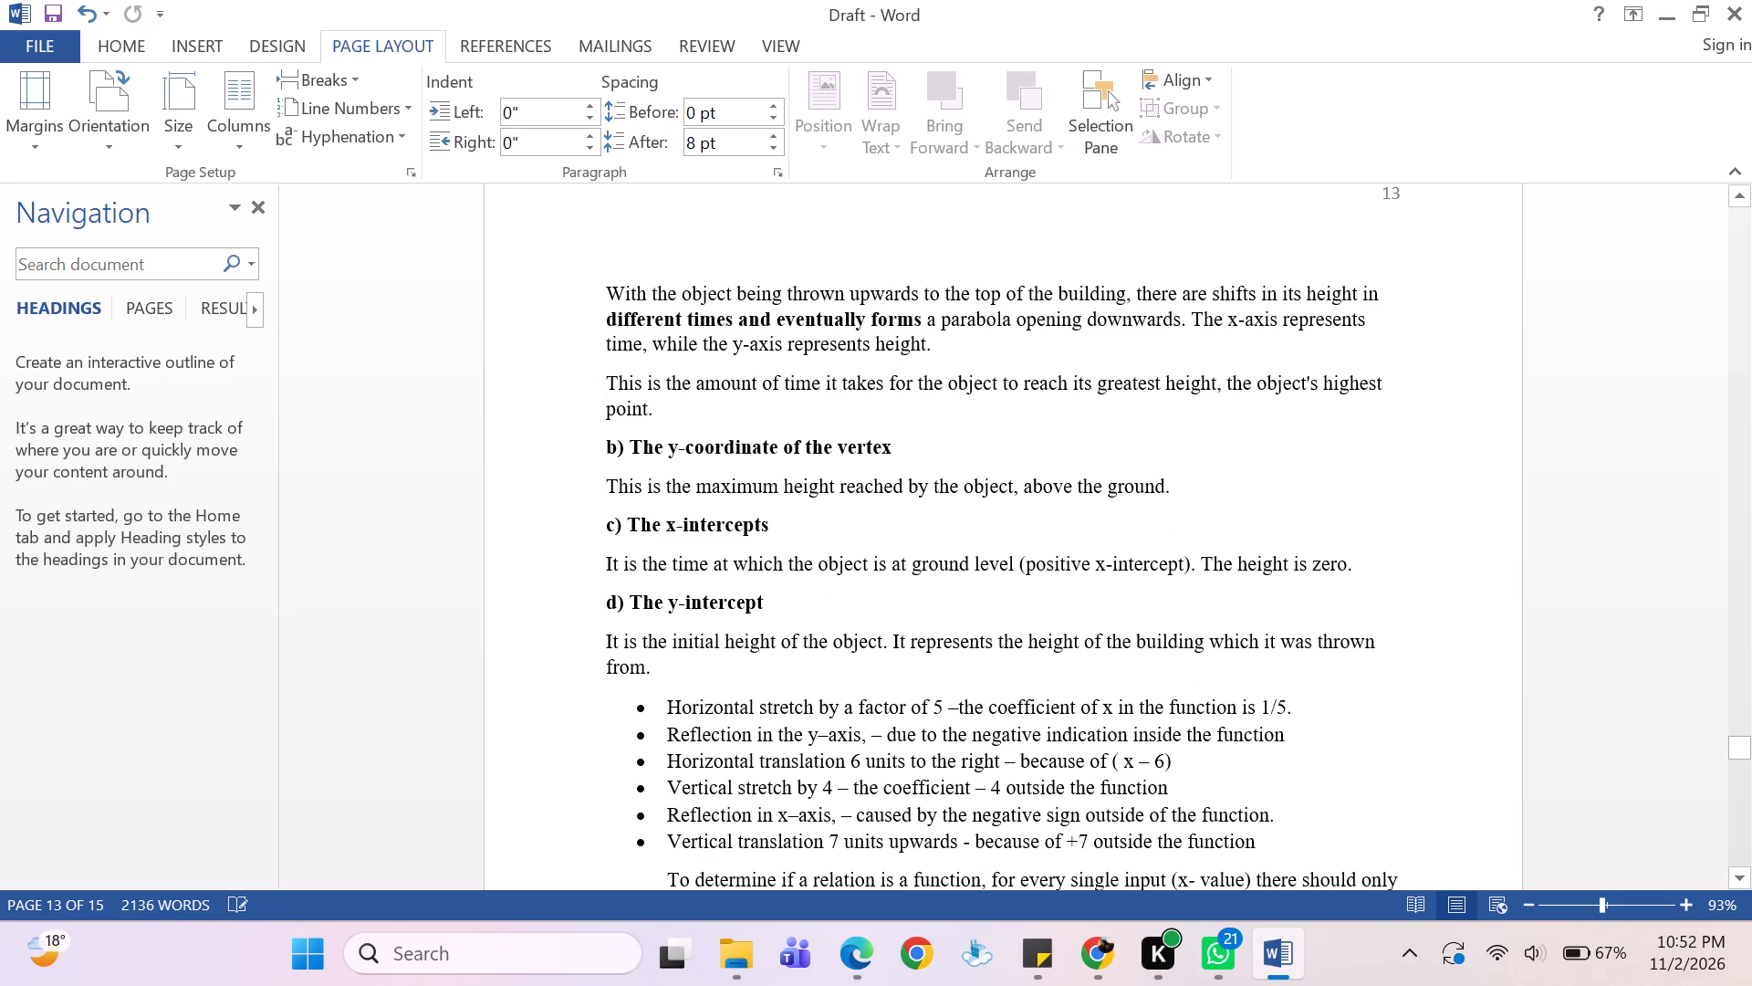
# Delete the words "The y-coordinate of the vertex" from sub-question b), keeping the "b)" label.
pyautogui.moveTo(894, 449); pyautogui.dragTo(660, 430)
pyautogui.hscroll(-1, 891, 449)
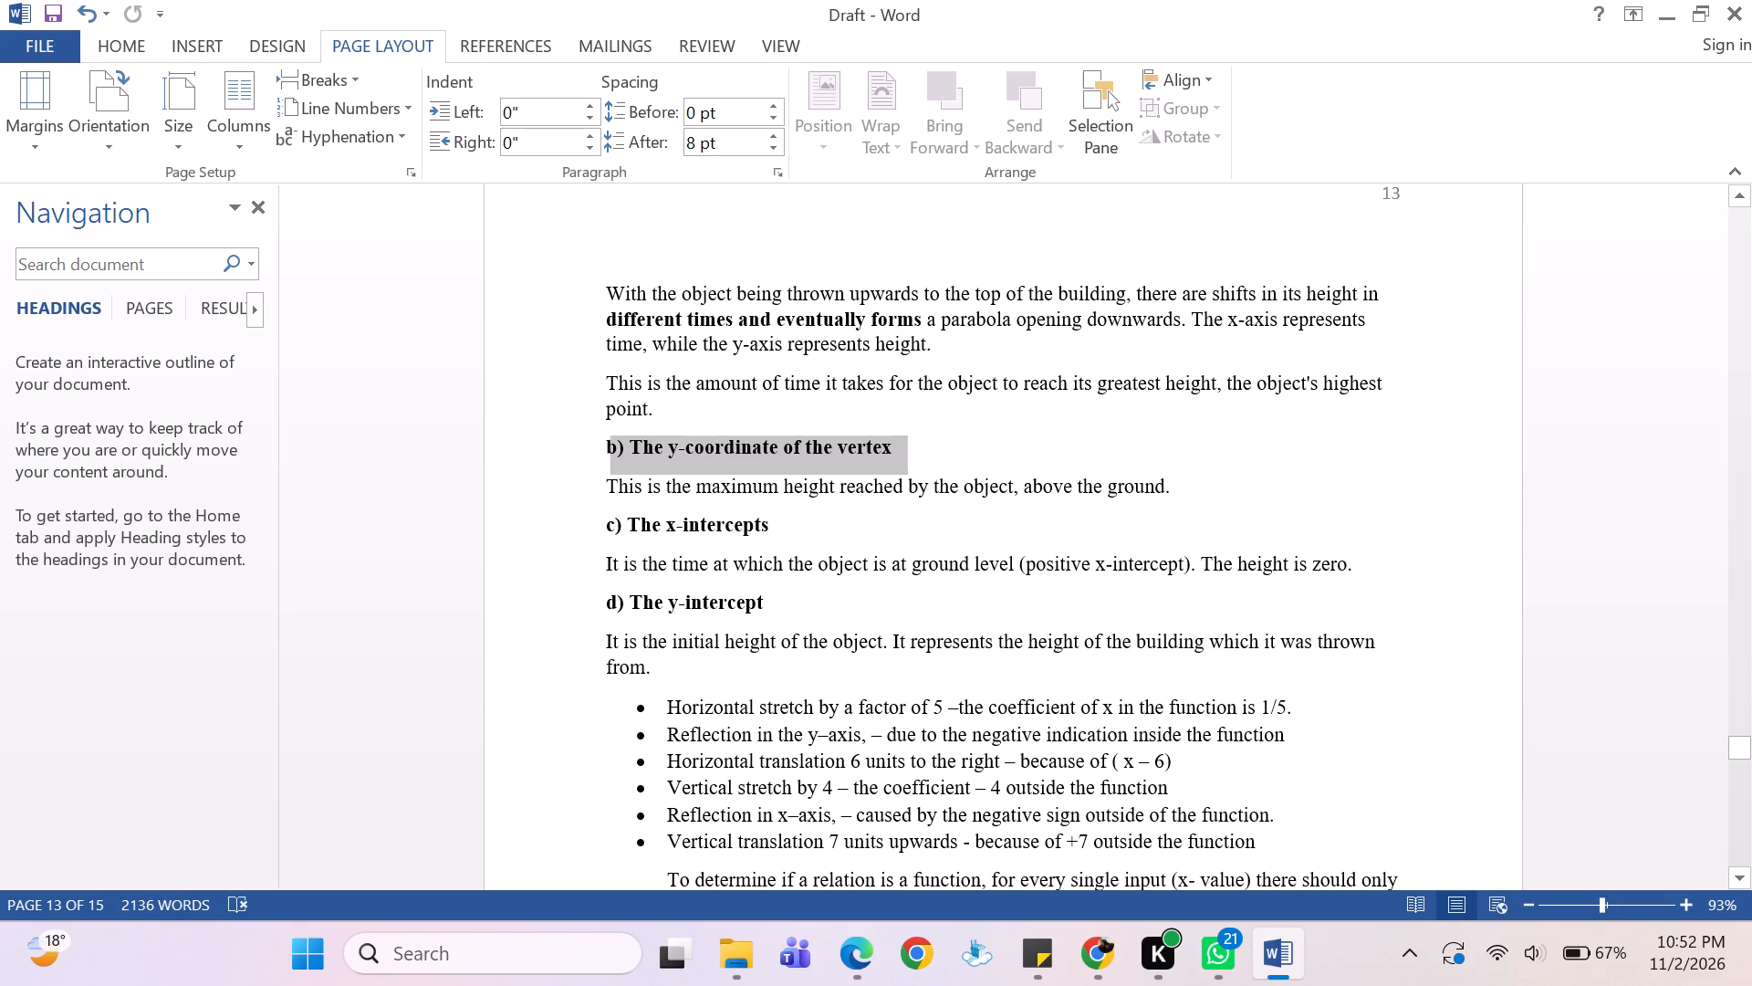
pyautogui.hscroll(-1, 660, 430)
pyautogui.moveTo(660, 430); pyautogui.dragTo(632, 445)
pyautogui.hscroll(-1, 632, 445)
pyautogui.press('BackSpace')
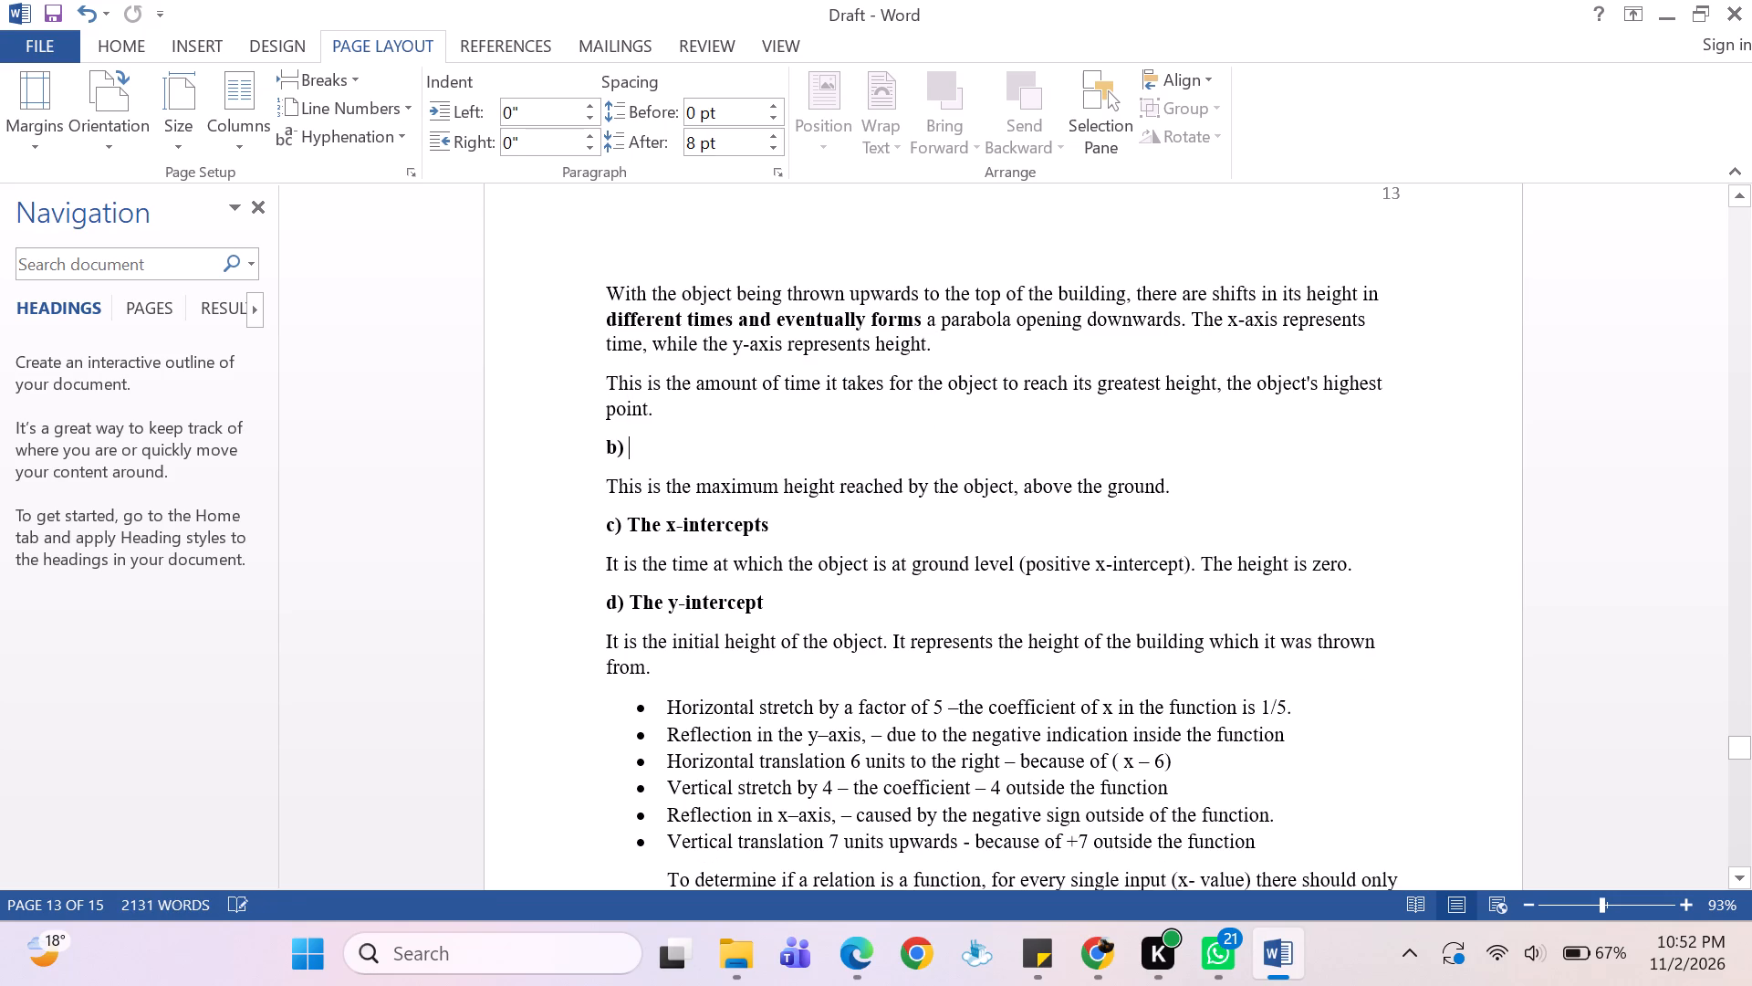
# Add a bold "a)" label on its own line above the answer about the time to reach the greatest height.
pyautogui.click(600, 375)
pyautogui.press('a')
pyautogui.hotkey('shift', ')')
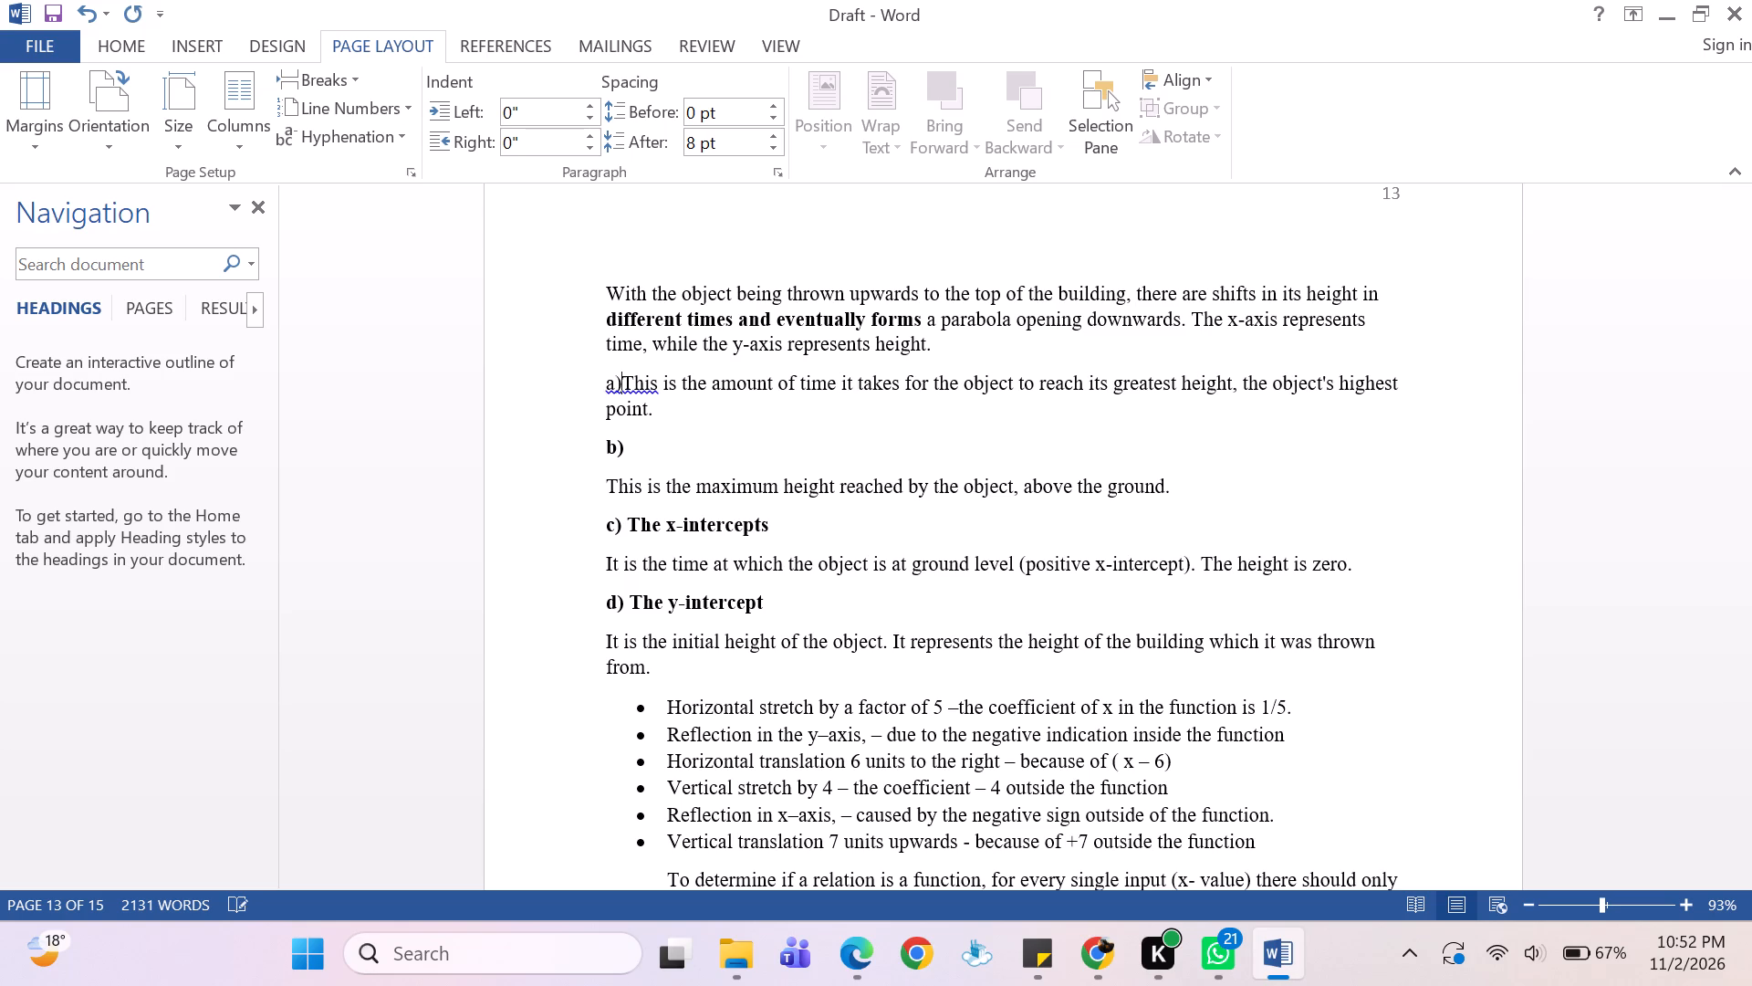
pyautogui.press('Return')
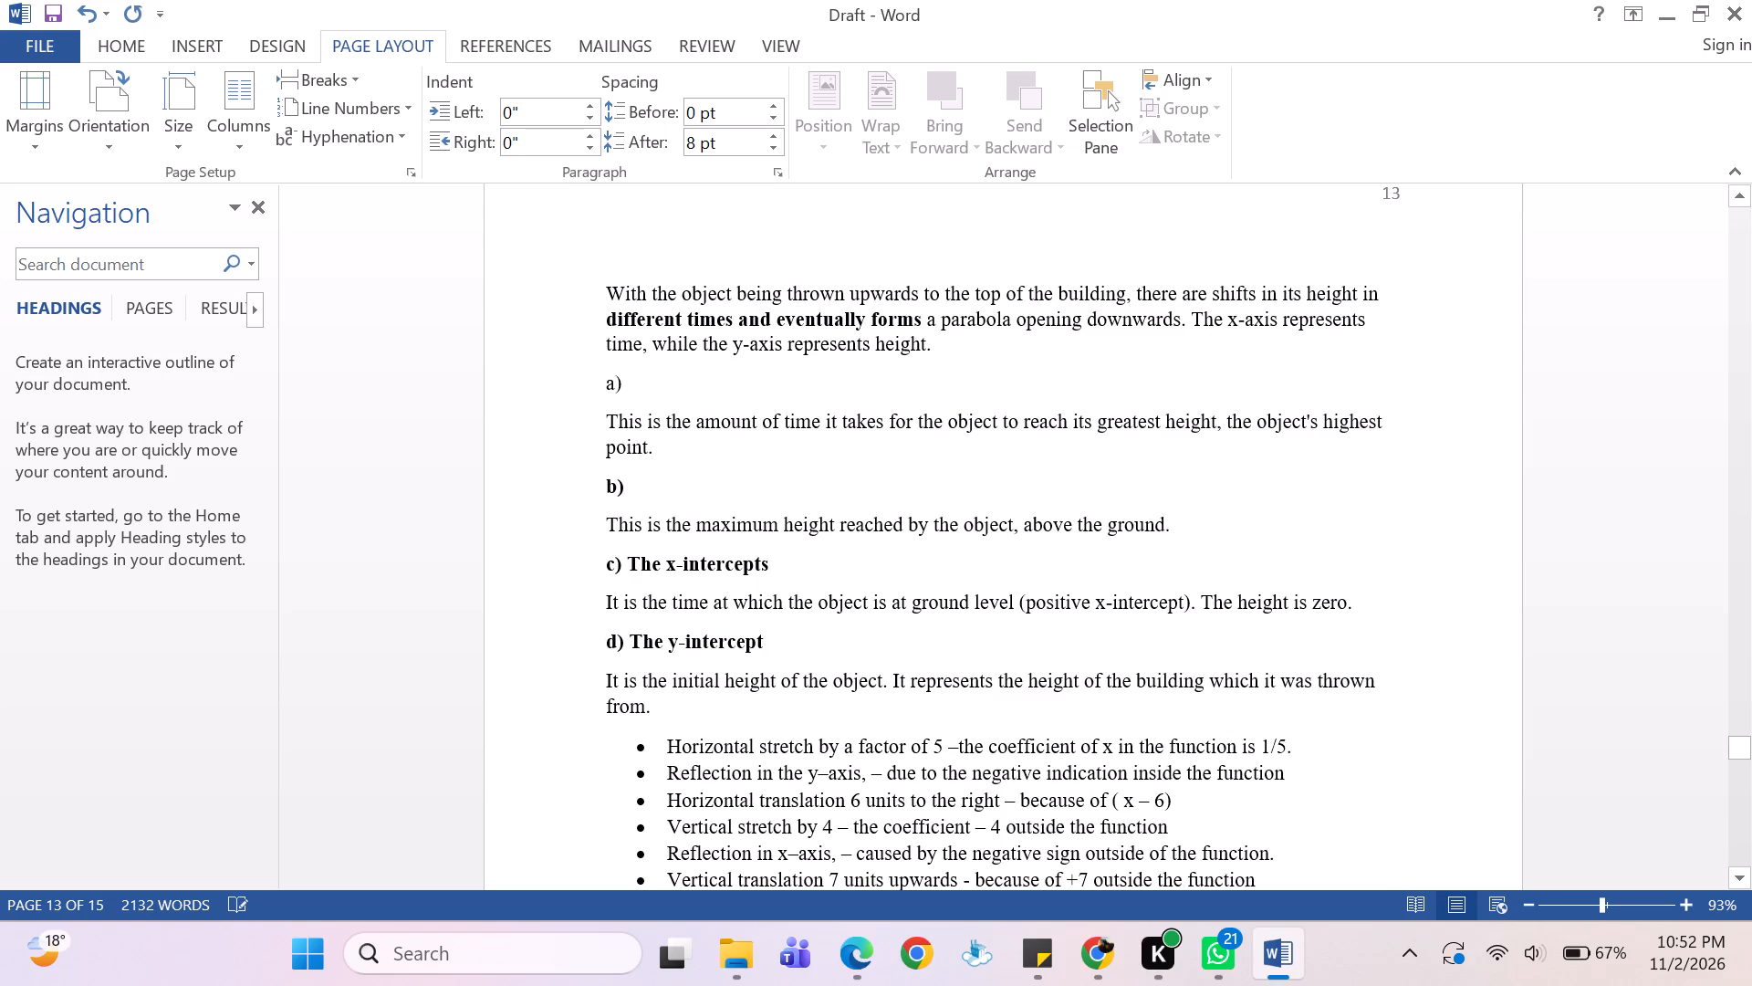
pyautogui.moveTo(631, 380); pyautogui.dragTo(617, 380)
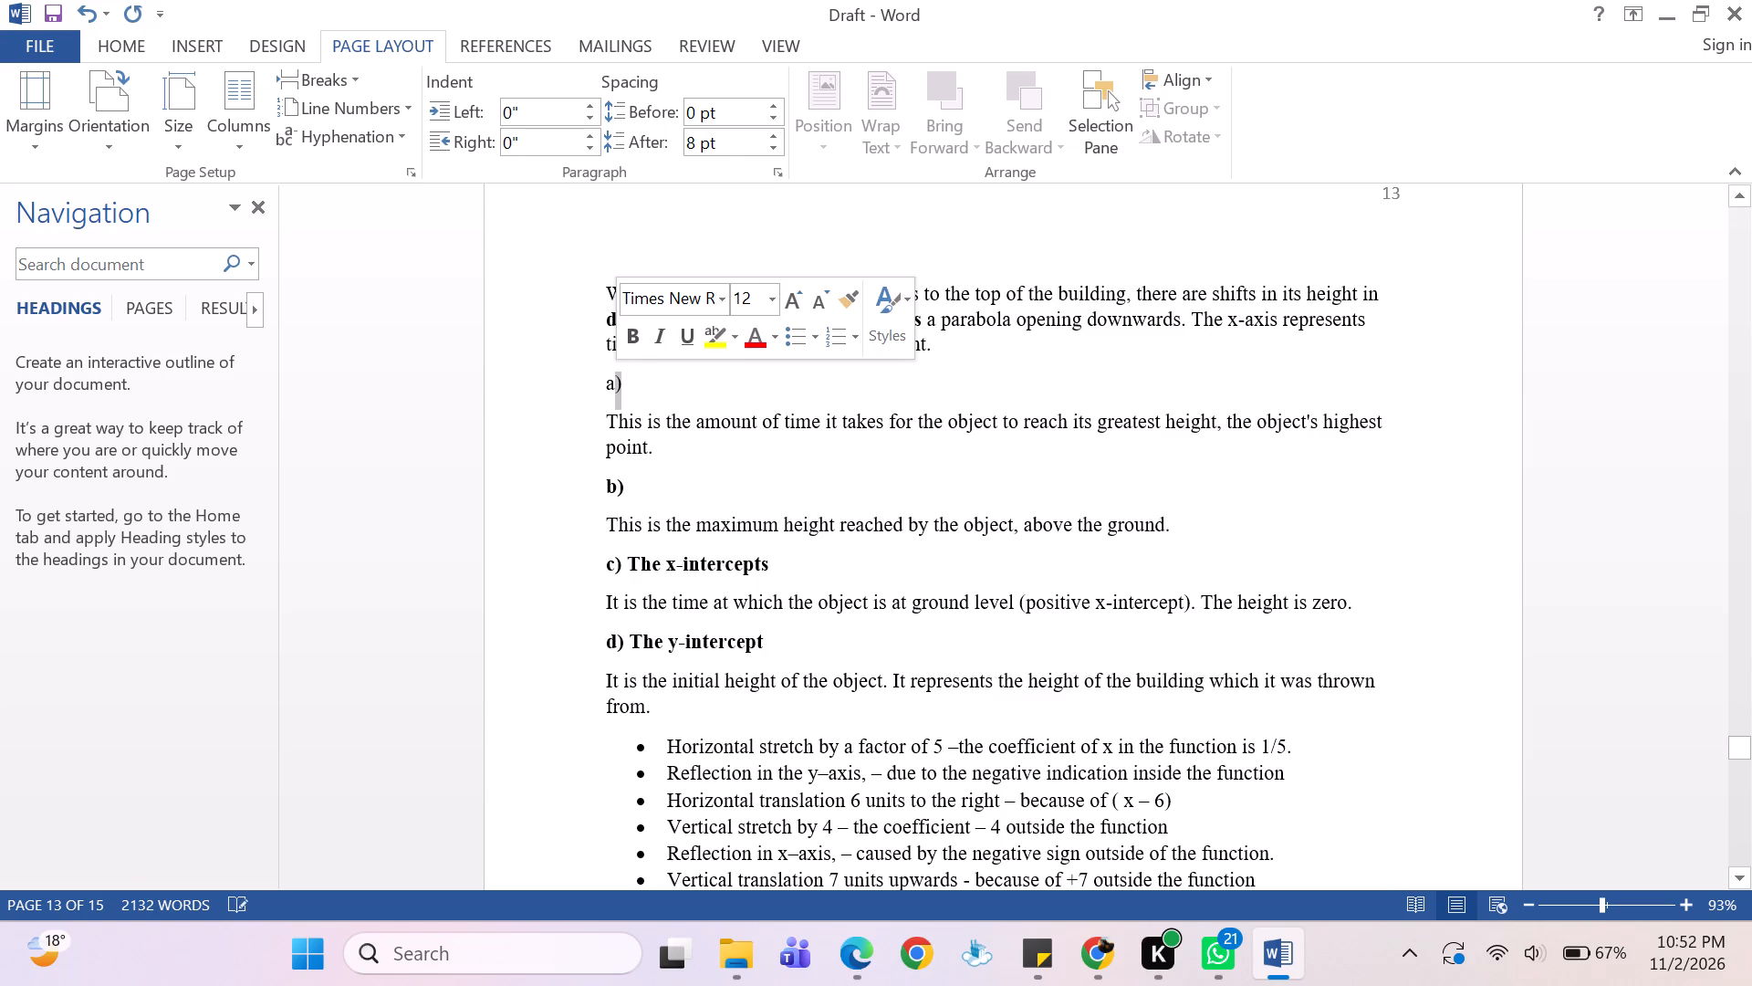
pyautogui.click(601, 380)
pyautogui.moveTo(601, 380); pyautogui.dragTo(622, 379)
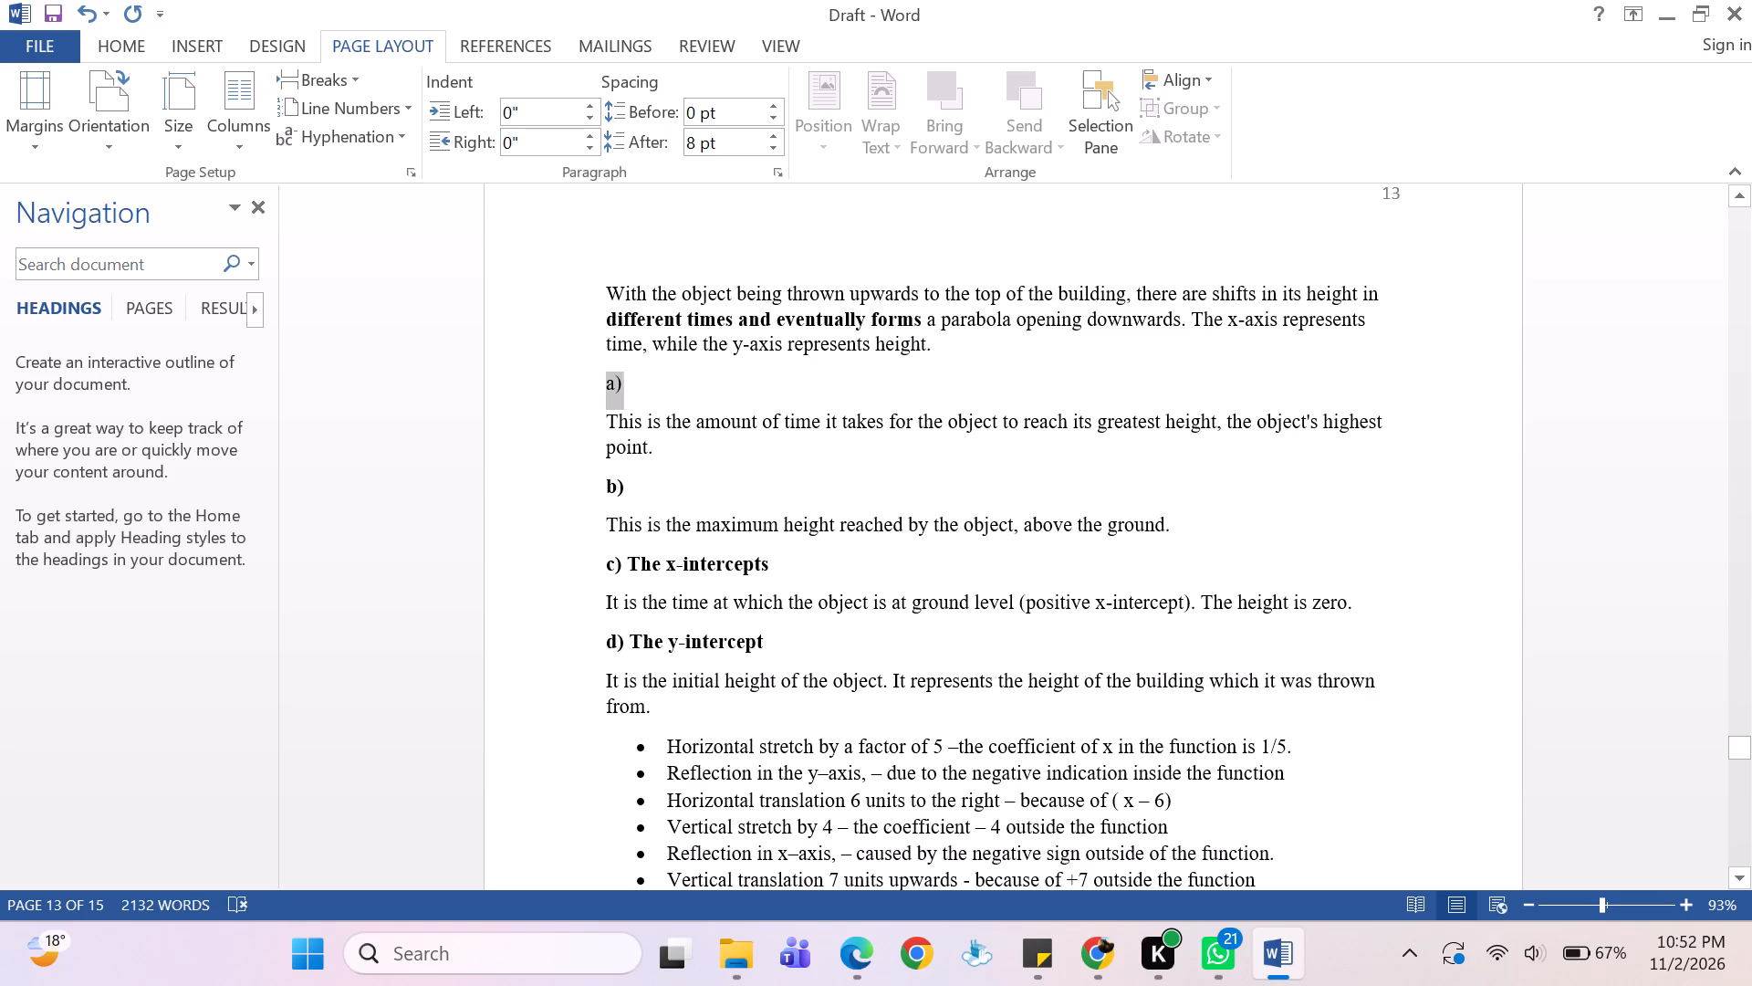
pyautogui.moveTo(622, 379); pyautogui.dragTo(623, 379)
pyautogui.click(631, 347)
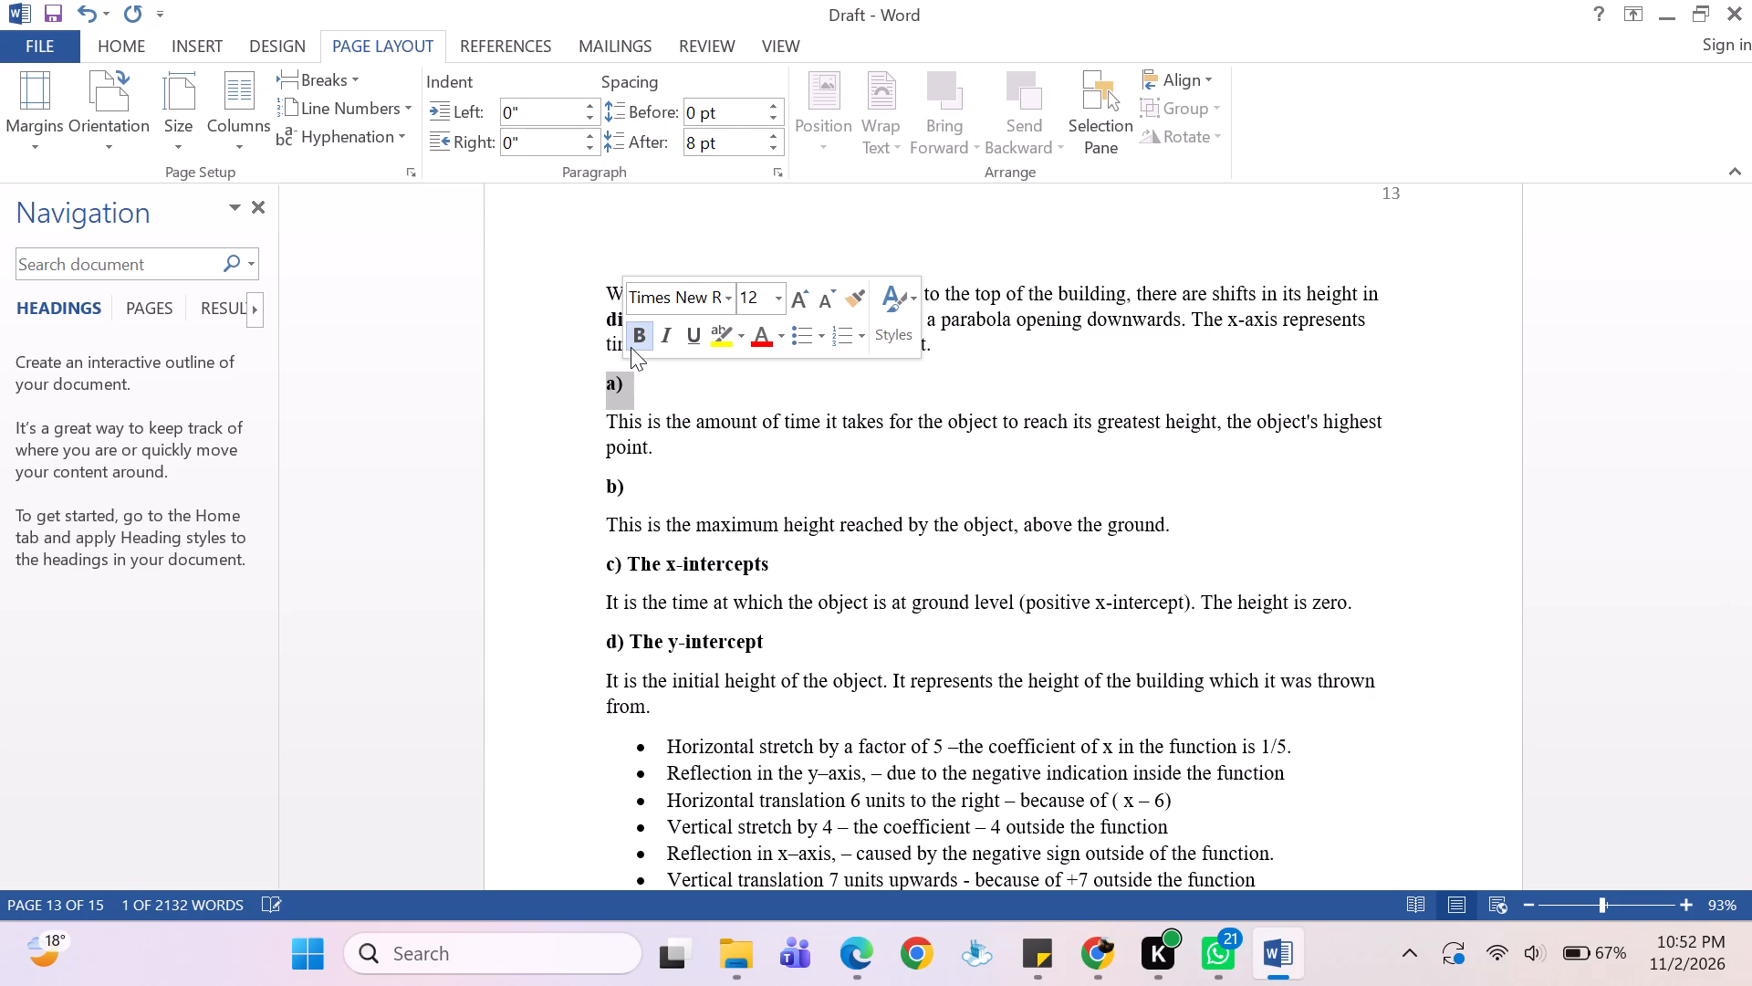
pyautogui.click(699, 388)
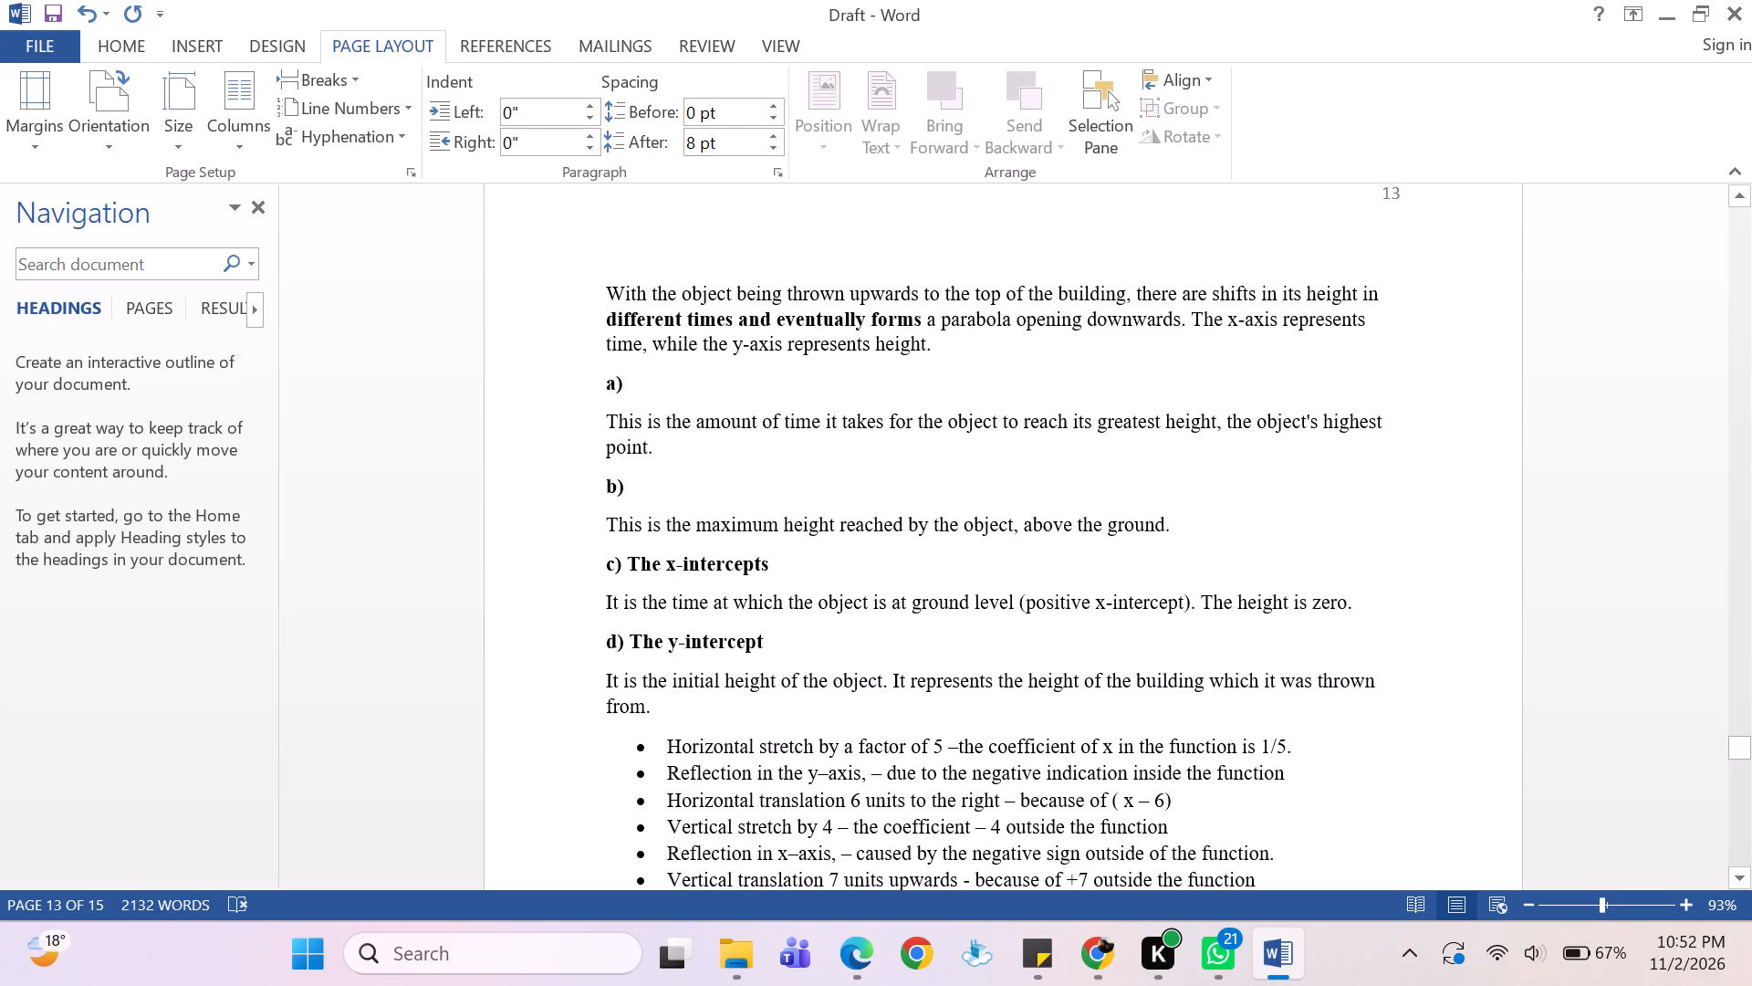
# Delete "The x-intercepts" from sub-question c) and "The y-intercept" from sub-question d), keeping only the letter labels.
pyautogui.moveTo(778, 560); pyautogui.dragTo(659, 567)
pyautogui.hscroll(-1, 765, 560)
pyautogui.press('BackSpace')
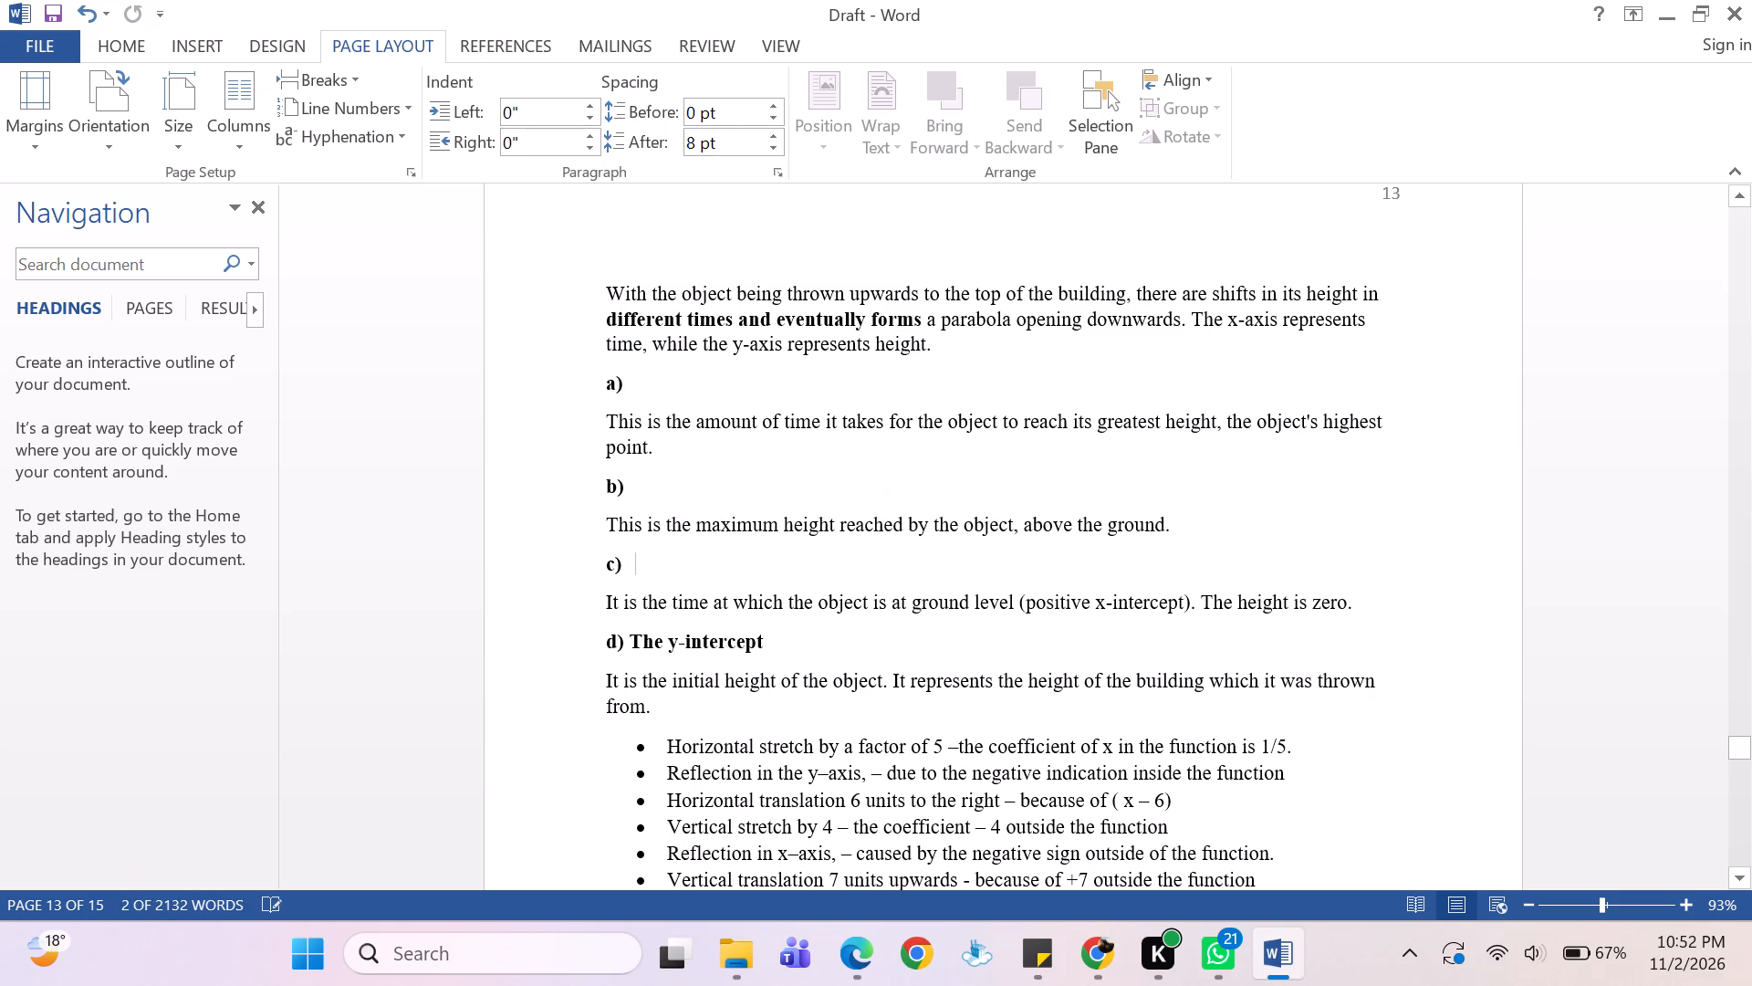
pyautogui.moveTo(778, 641); pyautogui.dragTo(766, 641)
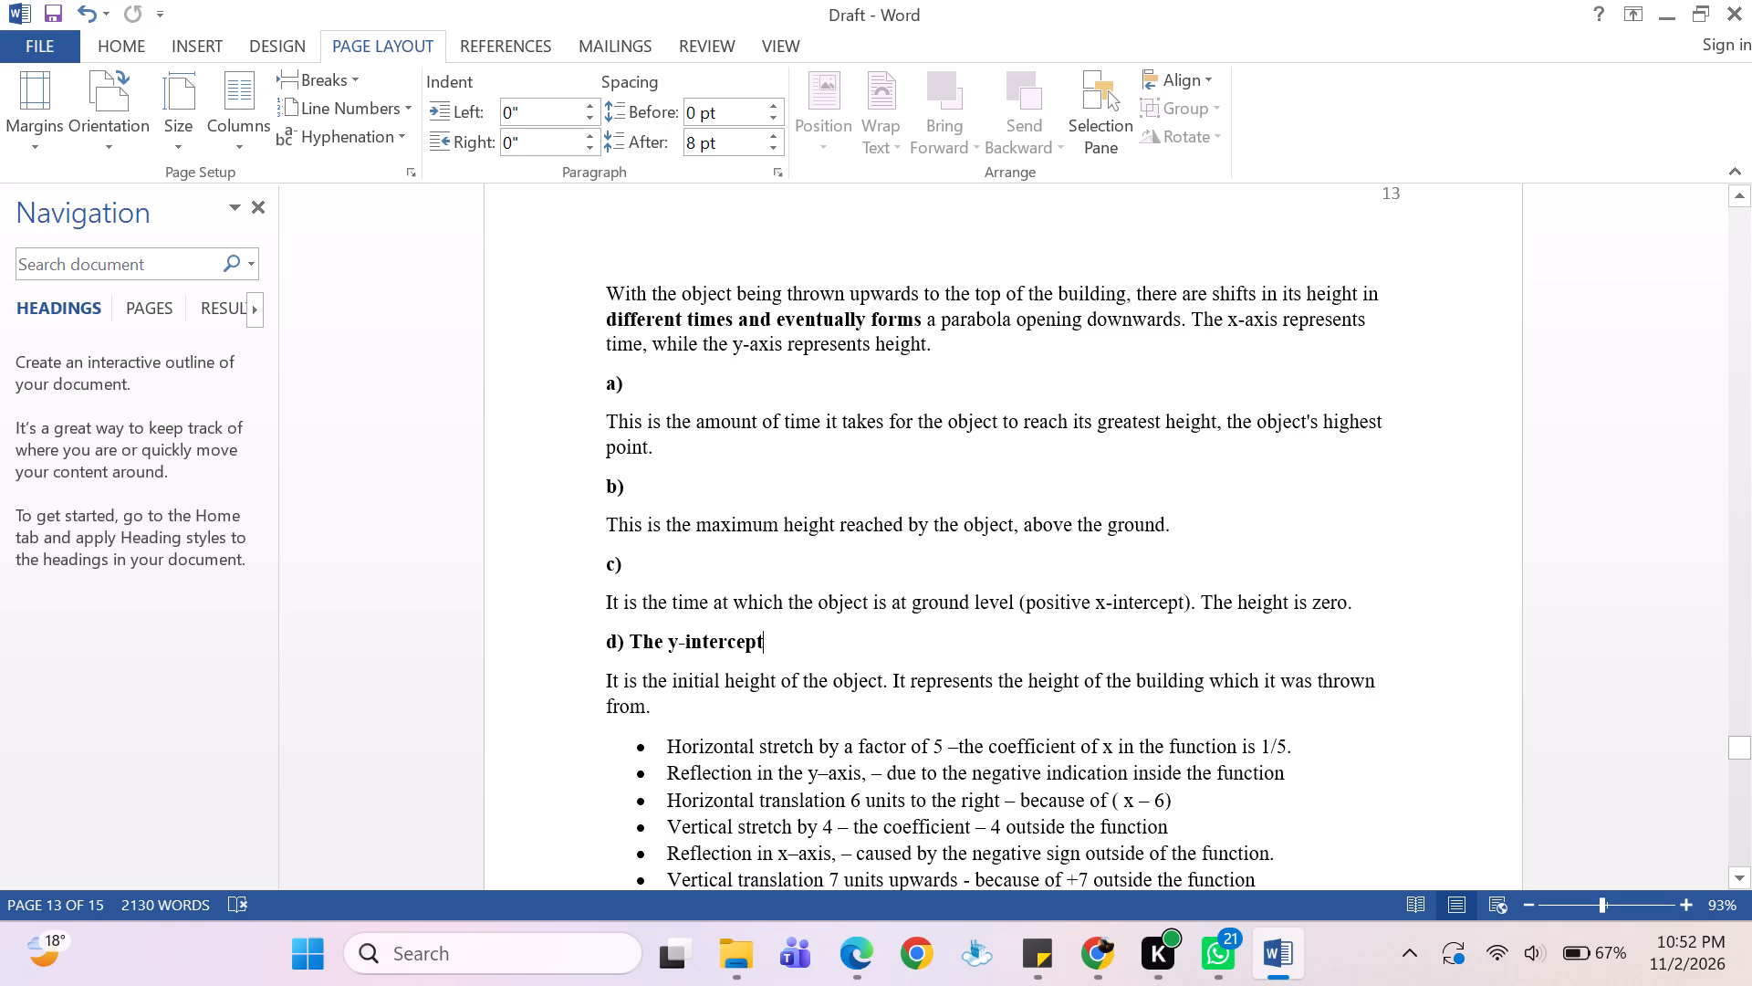
pyautogui.moveTo(766, 641); pyautogui.dragTo(631, 630)
pyautogui.hscroll(-1, 750, 641)
pyautogui.press('BackSpace')
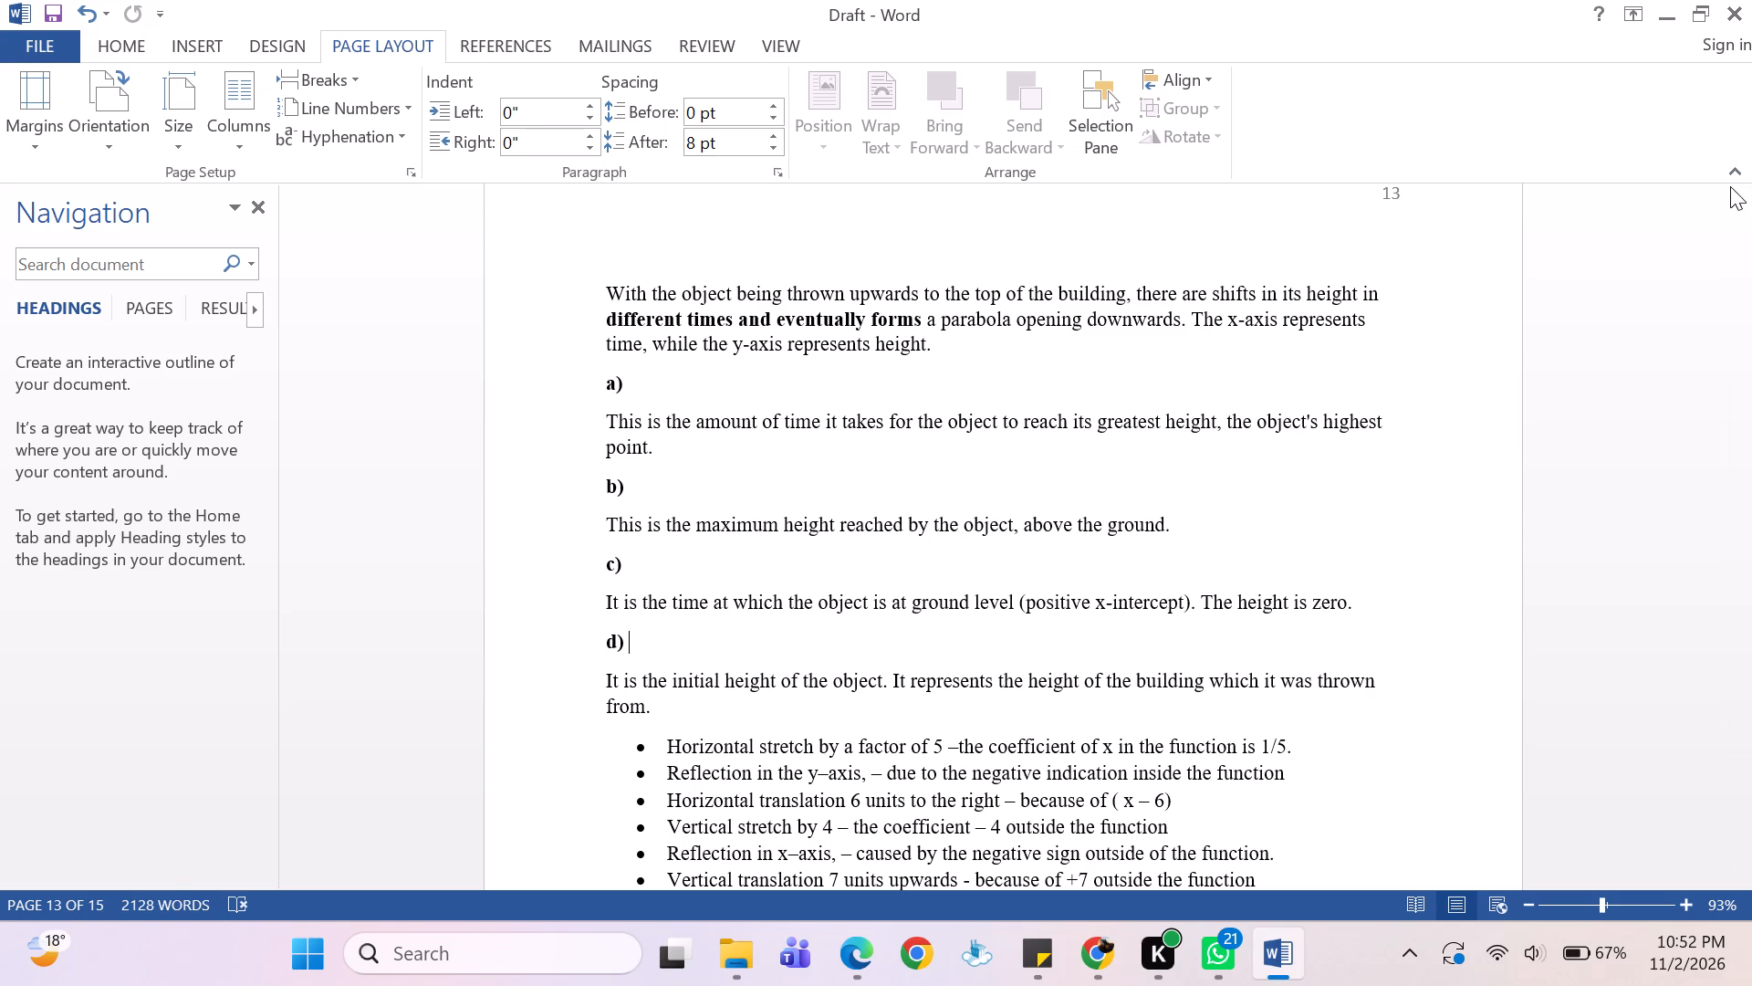
# Delete the question 14 prompt on page 12 together with its "simplifies to" and "has only one restriction" bullet lines.
pyautogui.tripleClick(1737, 191)
pyautogui.click(1737, 191)
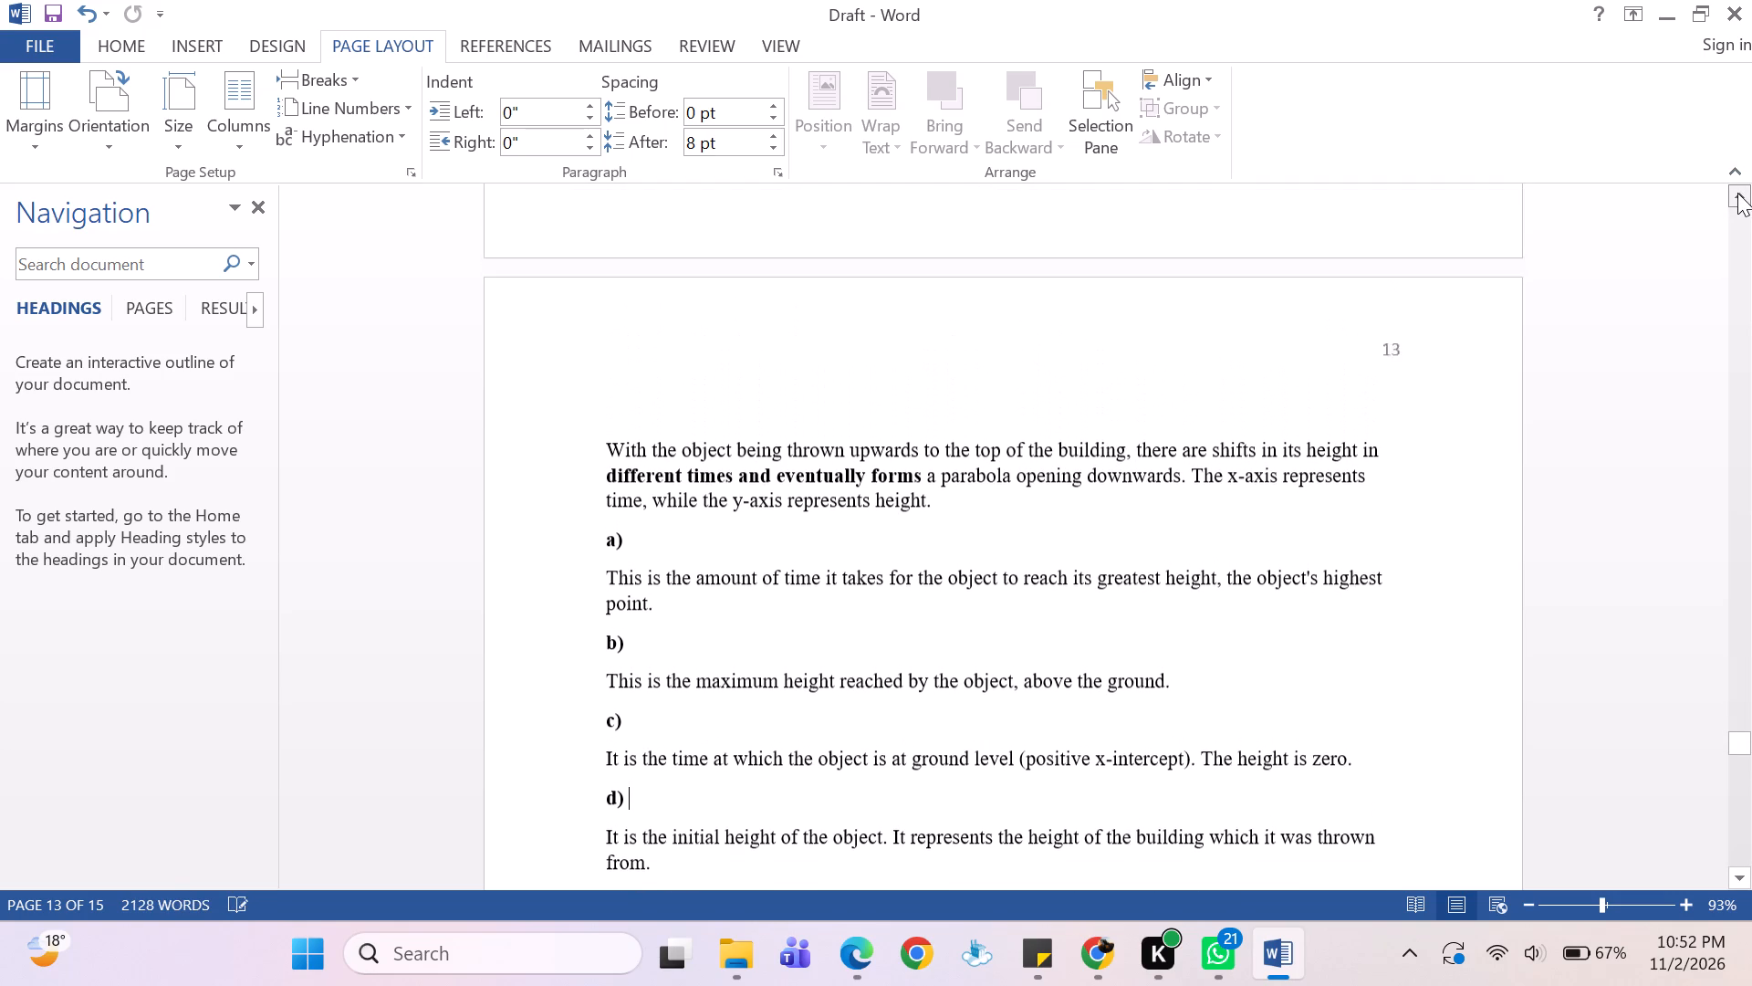
pyautogui.click(1737, 190)
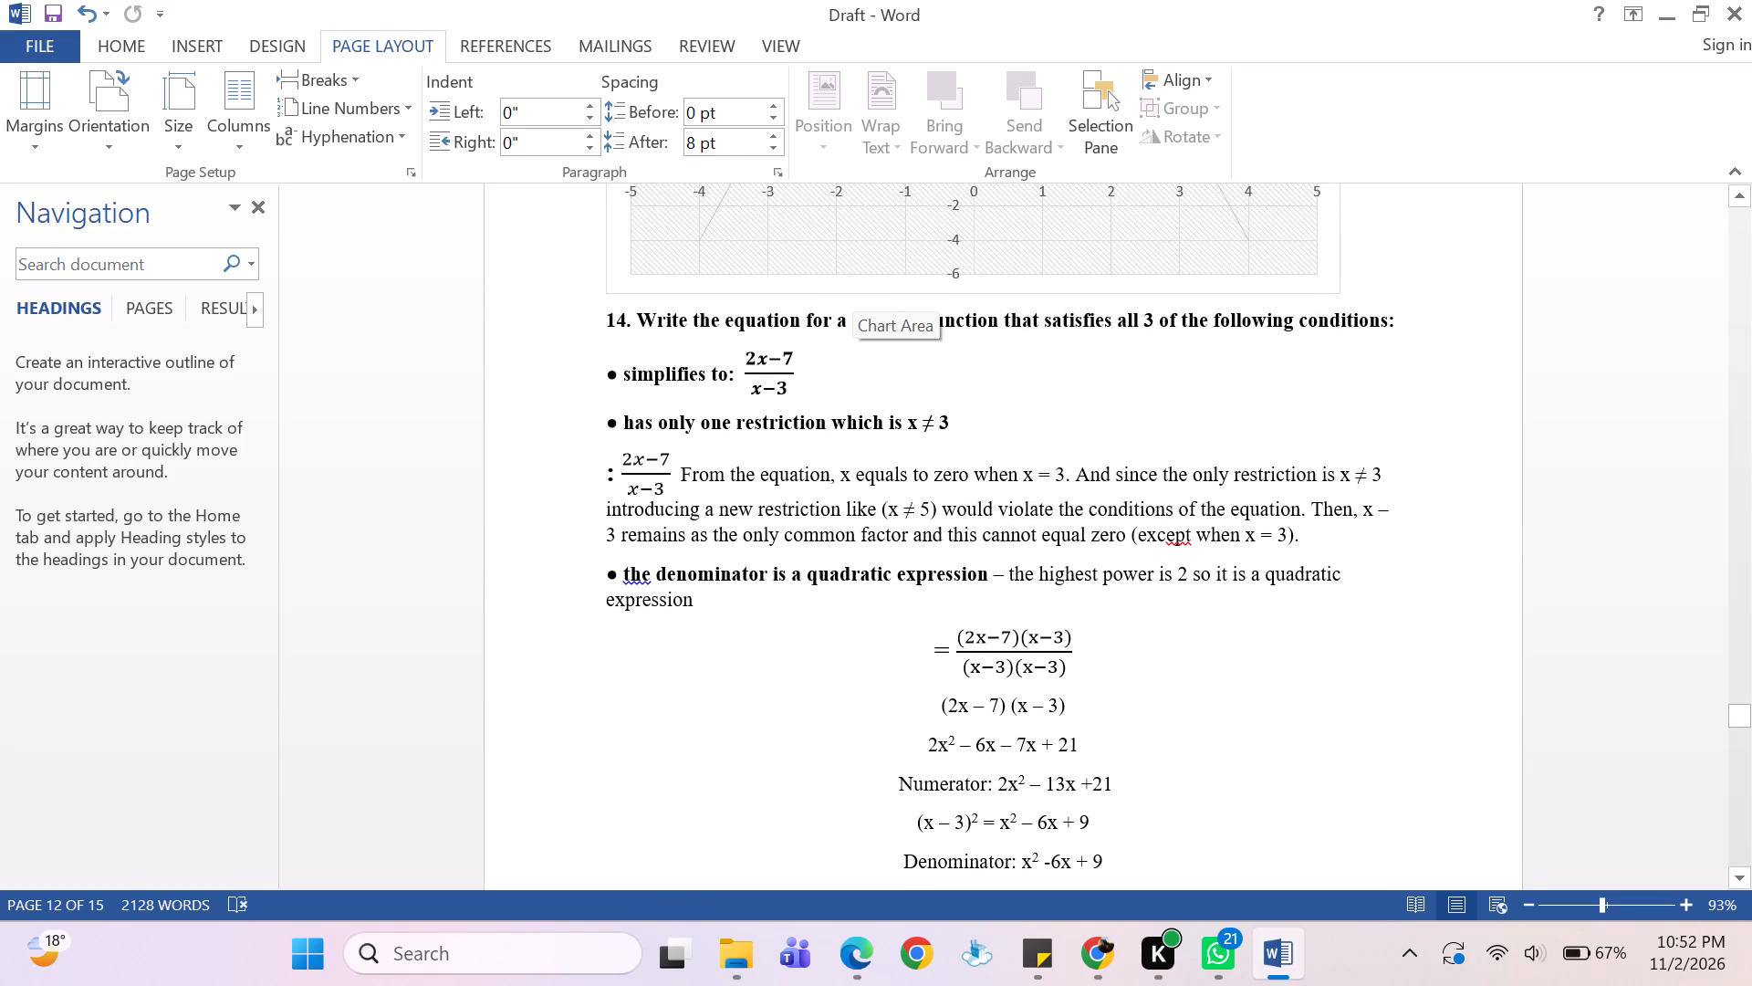
pyautogui.hscroll(1, 759, 352)
pyautogui.moveTo(976, 425); pyautogui.dragTo(580, 345)
pyautogui.hscroll(-1, 954, 416)
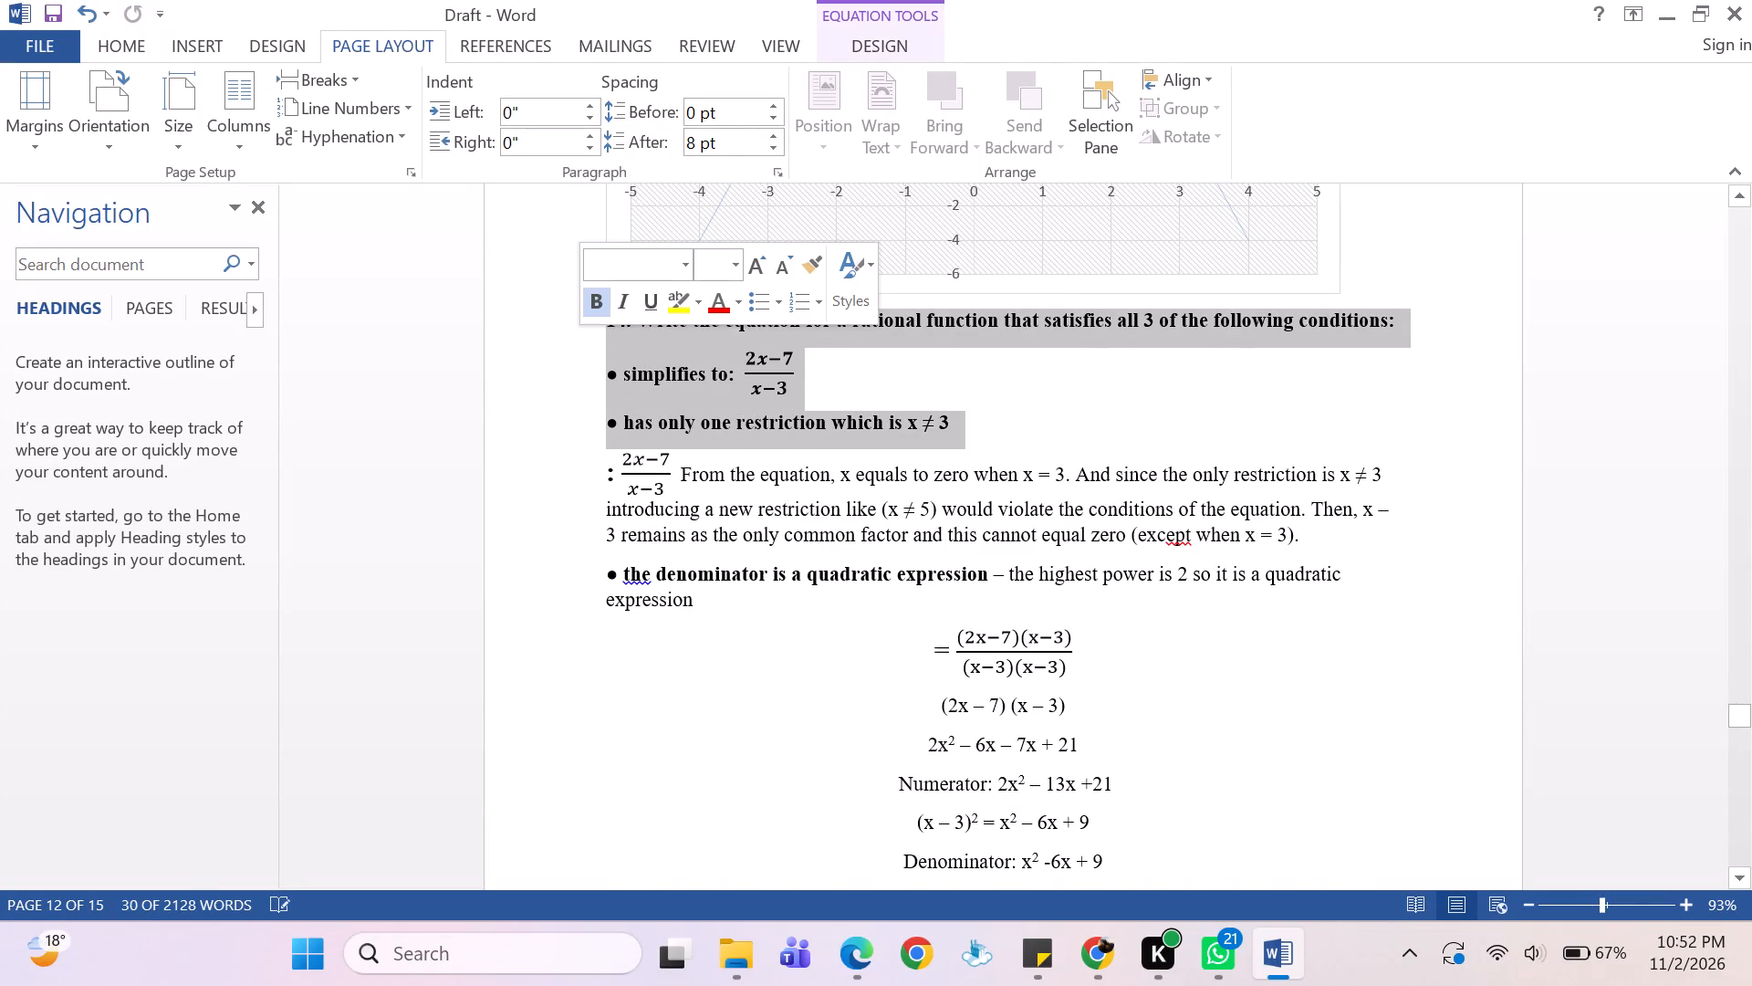
pyautogui.press('BackSpace')
# Delete the bold words "the denominator is a quadratic expression" from question 14's remaining bullet, keeping the bullet and its explanation.
pyautogui.hscroll(1, 600, 344)
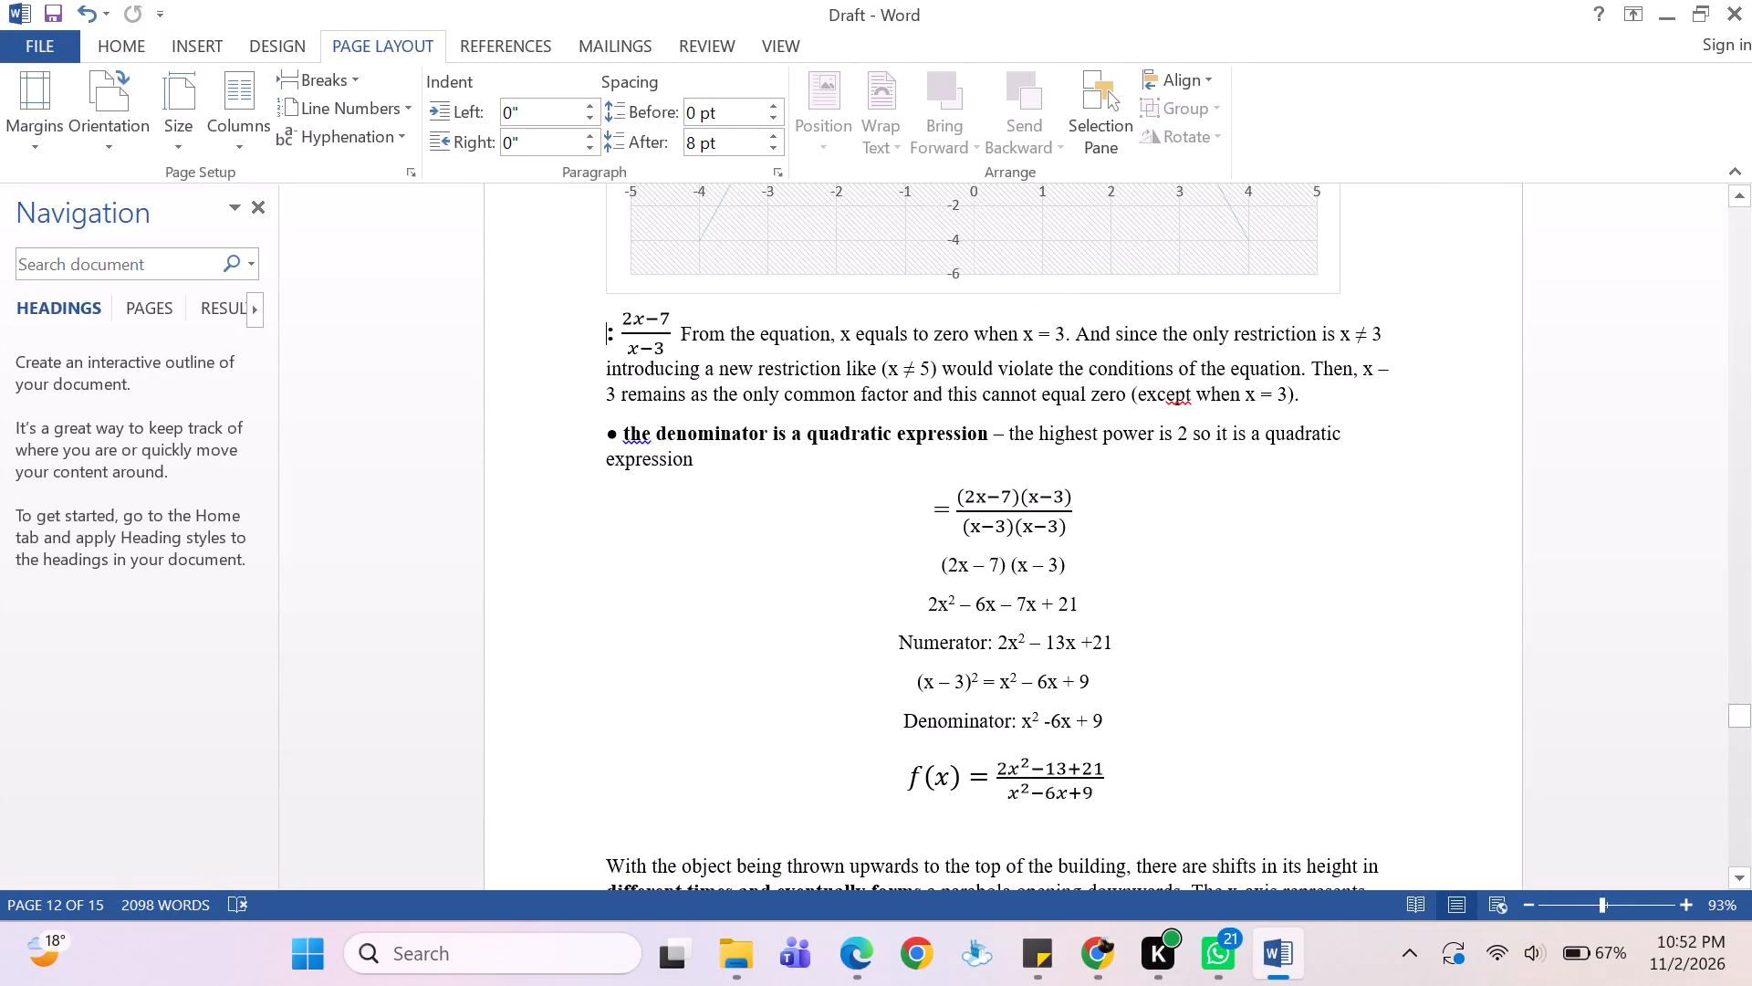
pyautogui.moveTo(994, 433); pyautogui.dragTo(604, 421)
pyautogui.hscroll(-1, 965, 430)
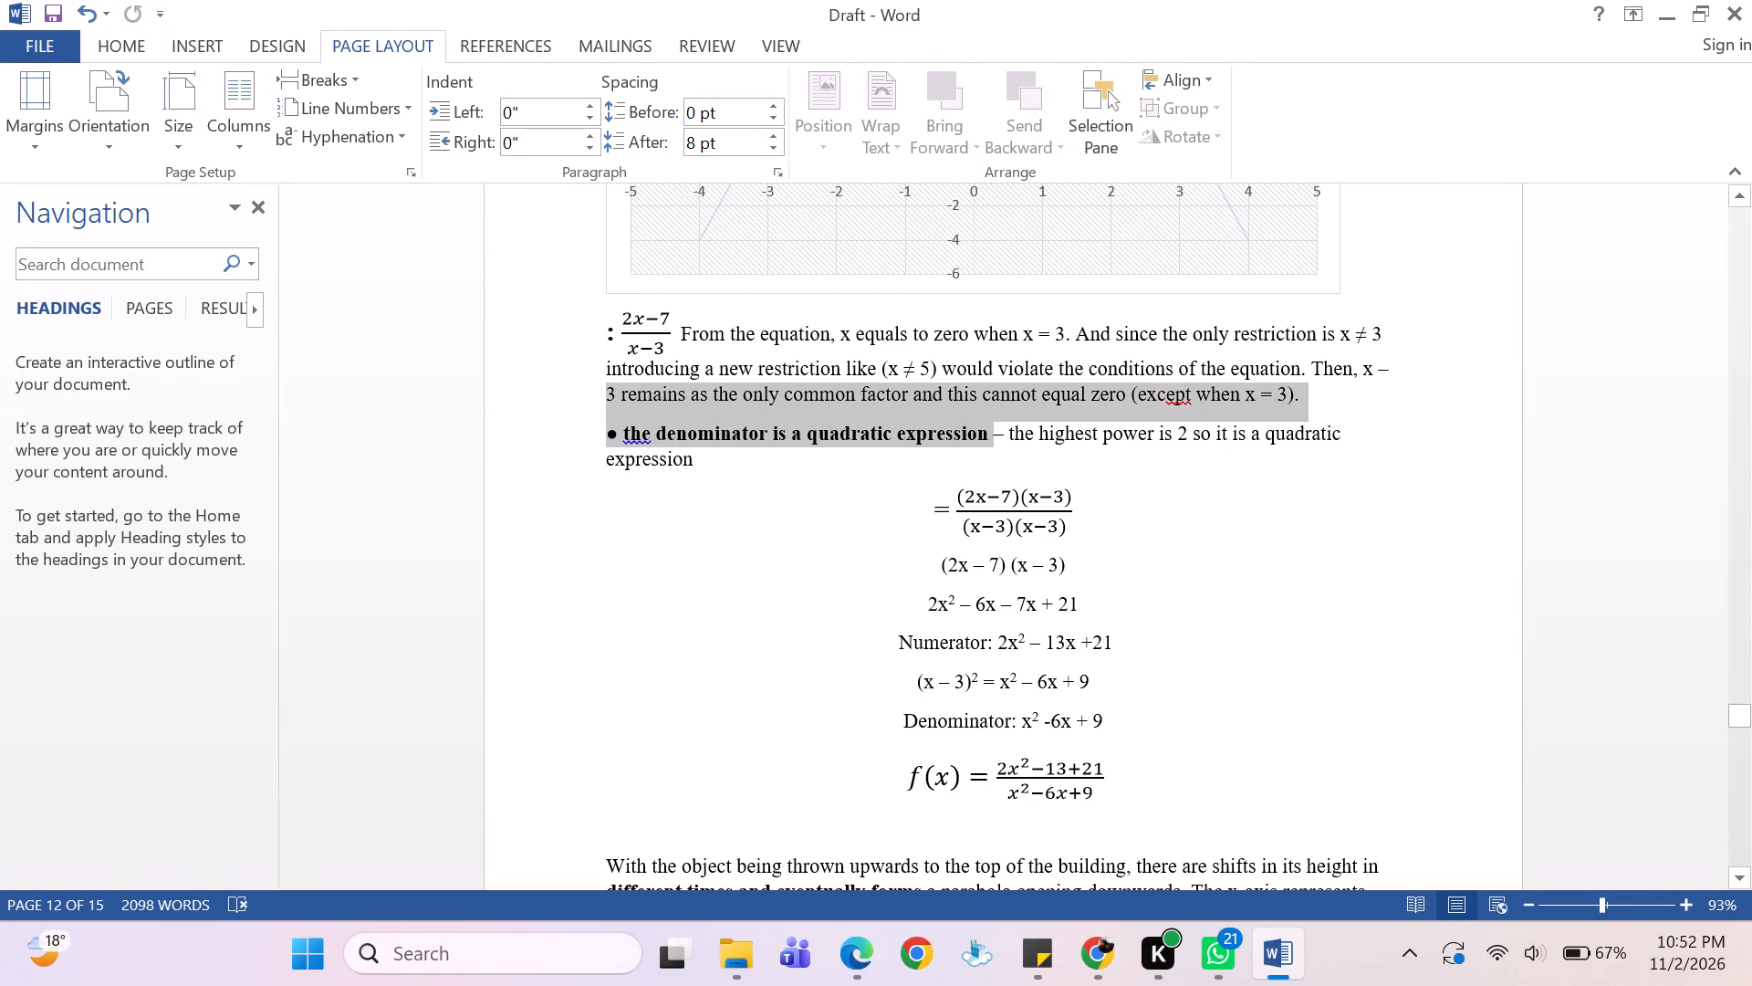
pyautogui.moveTo(604, 421); pyautogui.dragTo(621, 436)
pyautogui.hscroll(-1, 604, 421)
pyautogui.press('BackSpace')
# Delete the bold words "is a function" on page 11, keeping the bullet above the function of choice explanation.
pyautogui.hscroll(2, 621, 436)
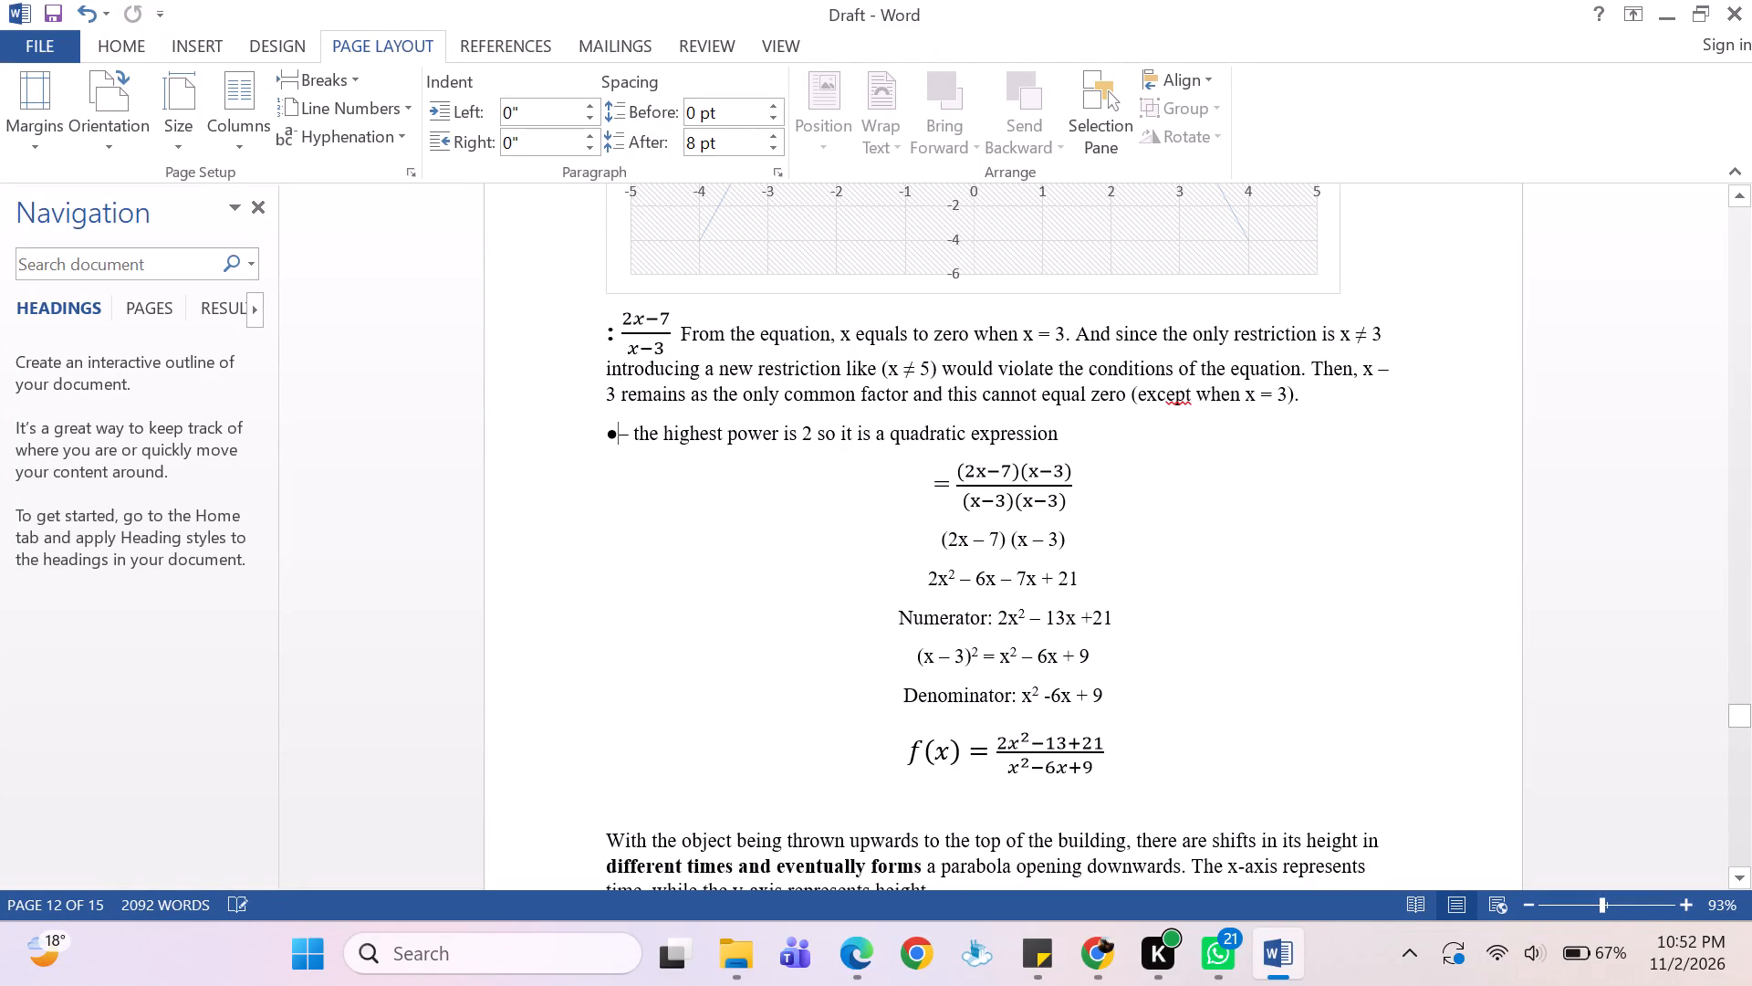
pyautogui.hscroll(1, 915, 382)
pyautogui.tripleClick(1744, 194)
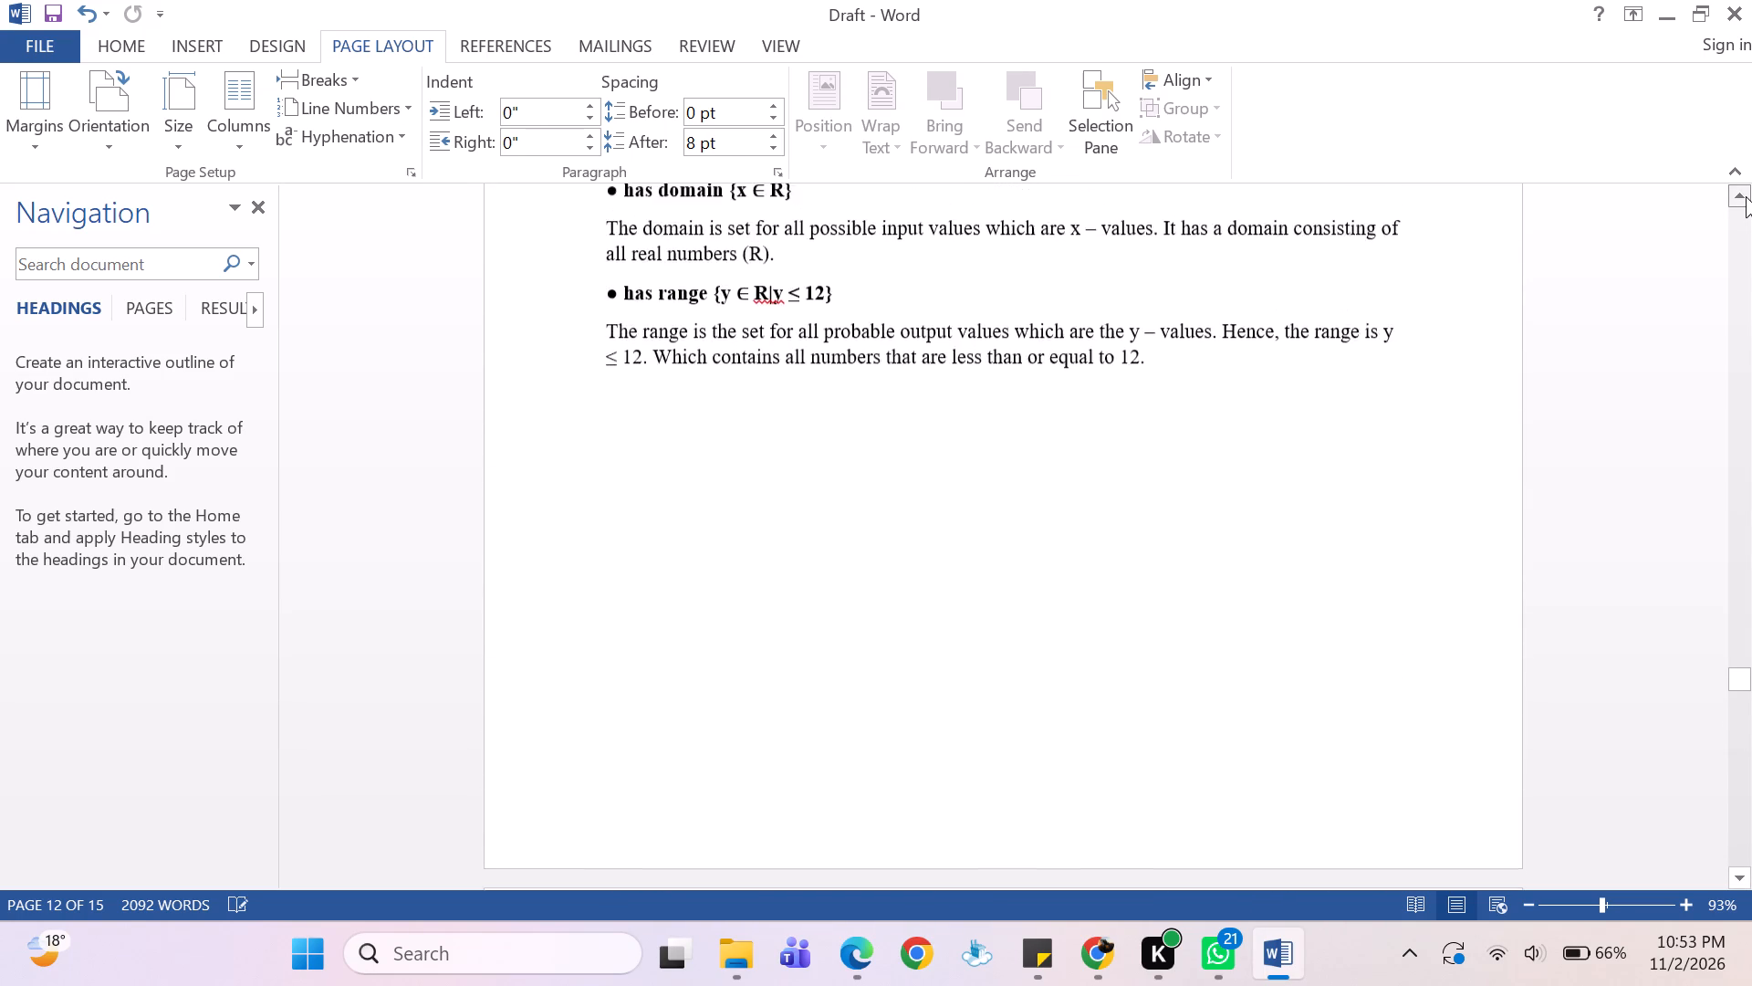
pyautogui.click(1746, 196)
pyautogui.tripleClick(1746, 196)
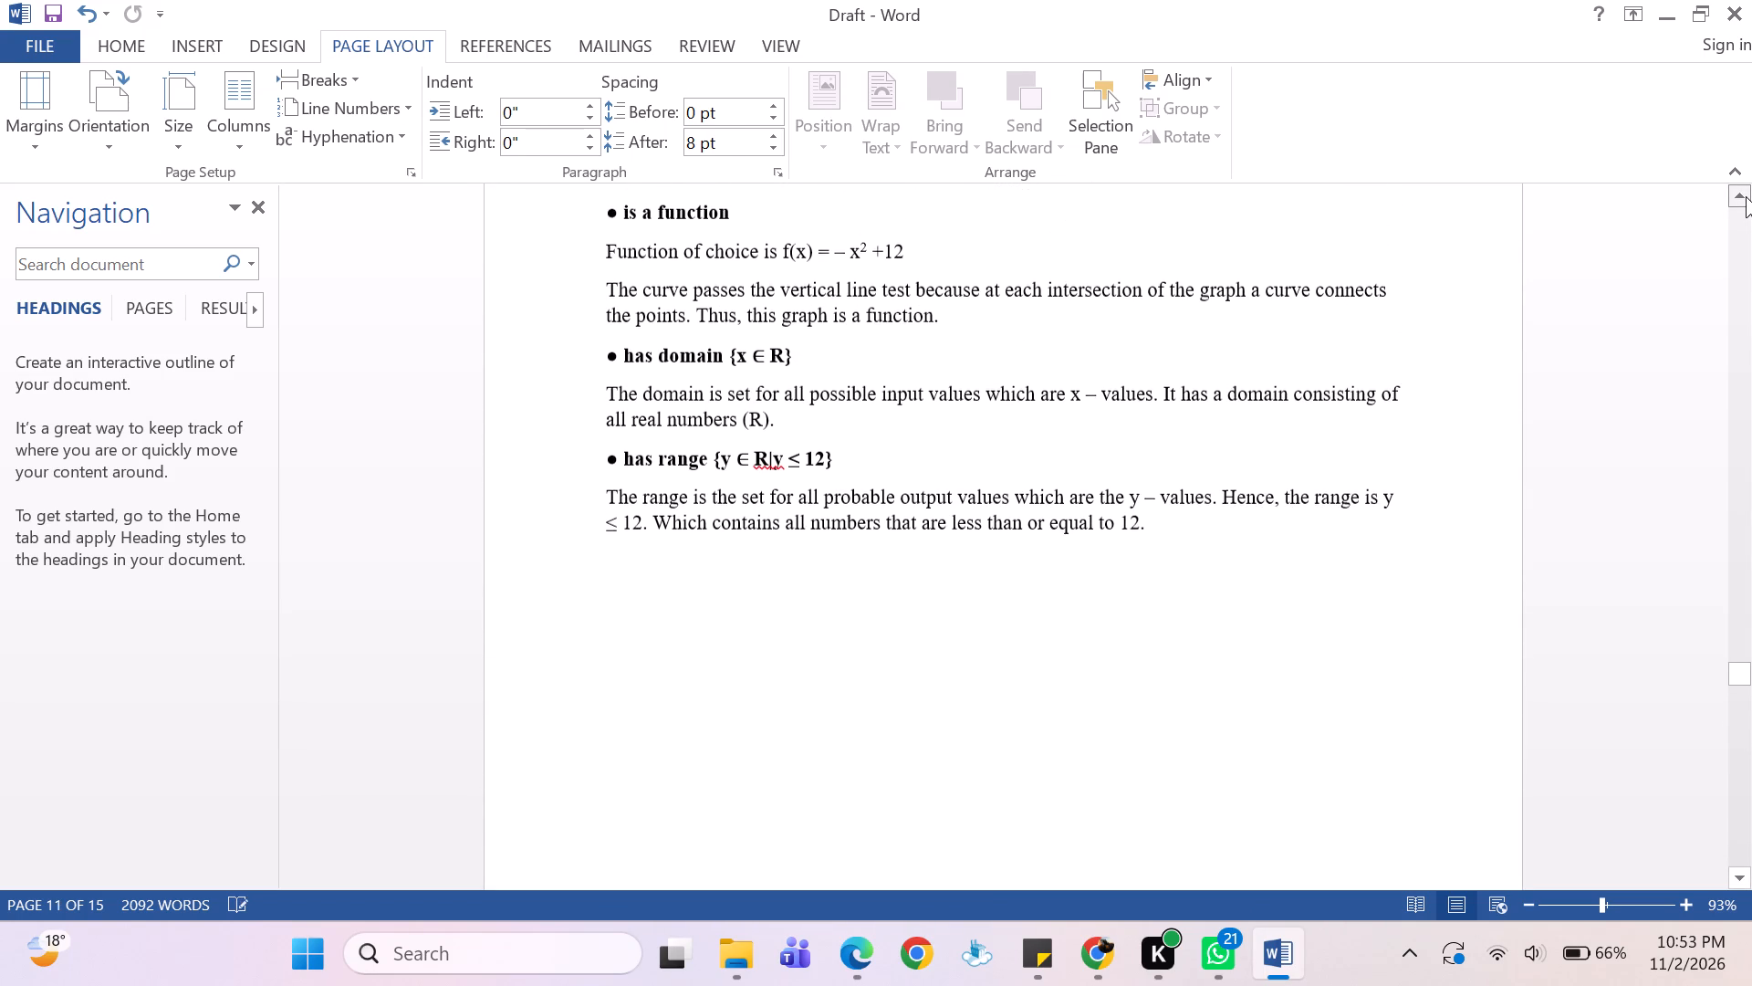
pyautogui.tripleClick(1746, 196)
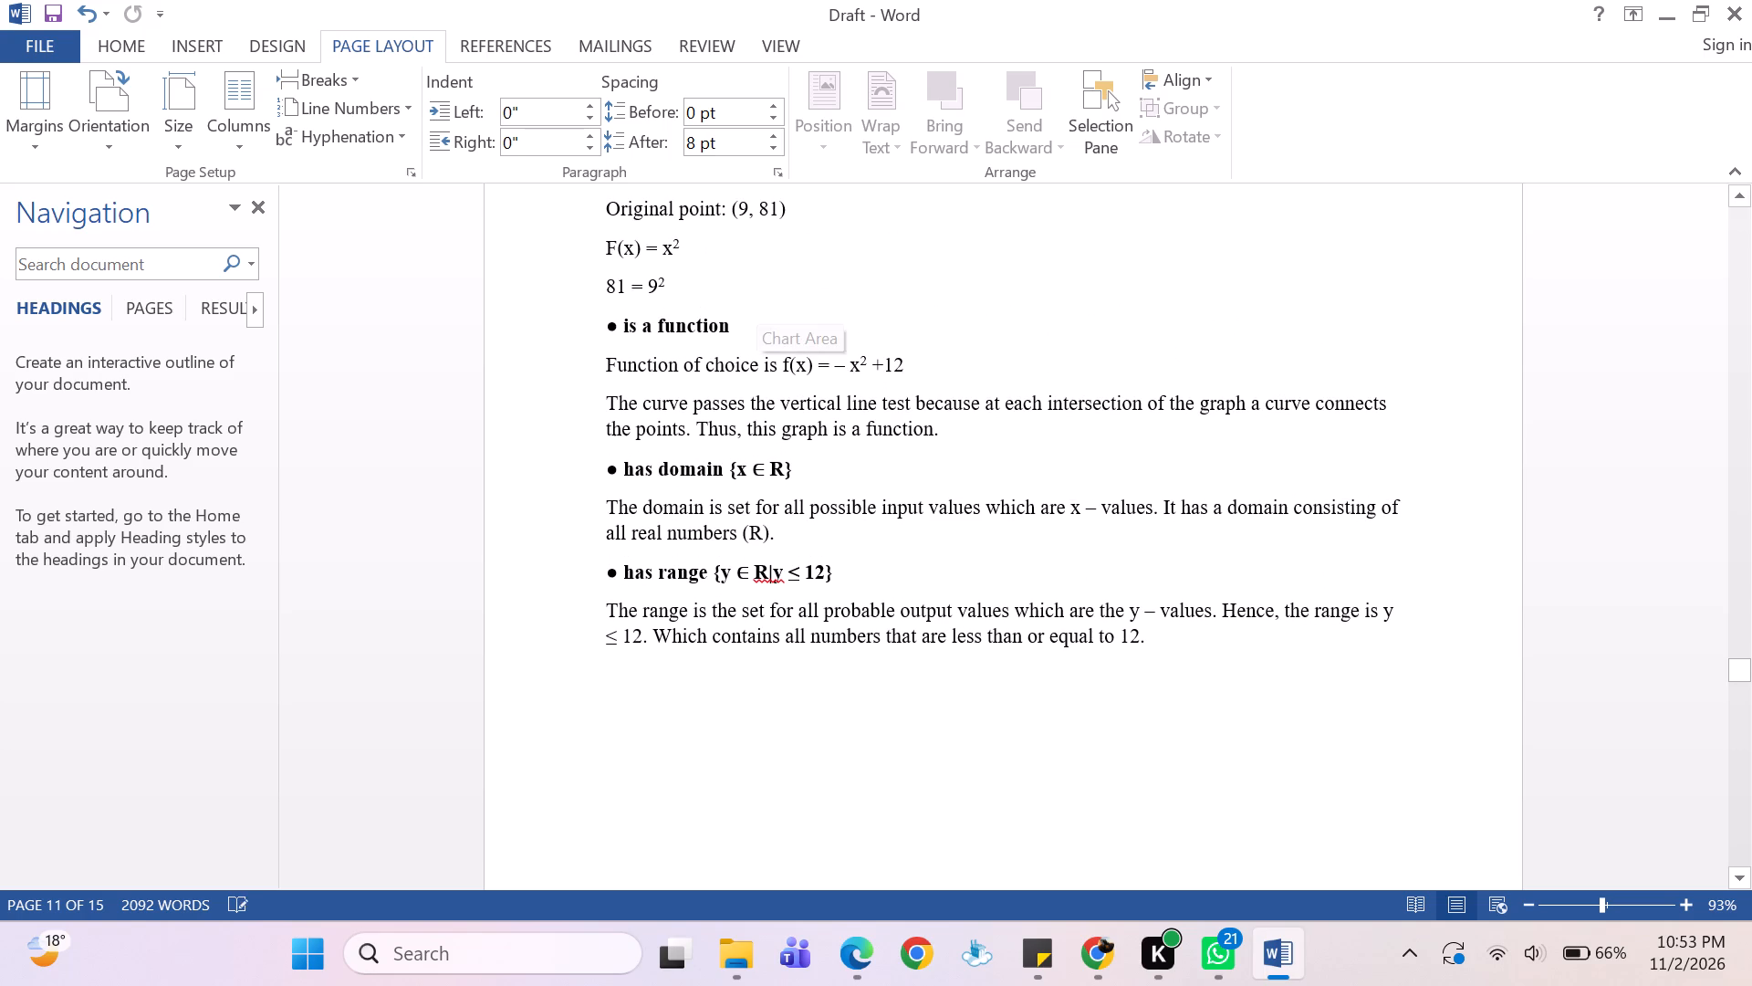
pyautogui.moveTo(743, 321); pyautogui.dragTo(620, 325)
pyautogui.hscroll(-1, 724, 319)
pyautogui.hscroll(-1, 620, 325)
pyautogui.click(620, 325)
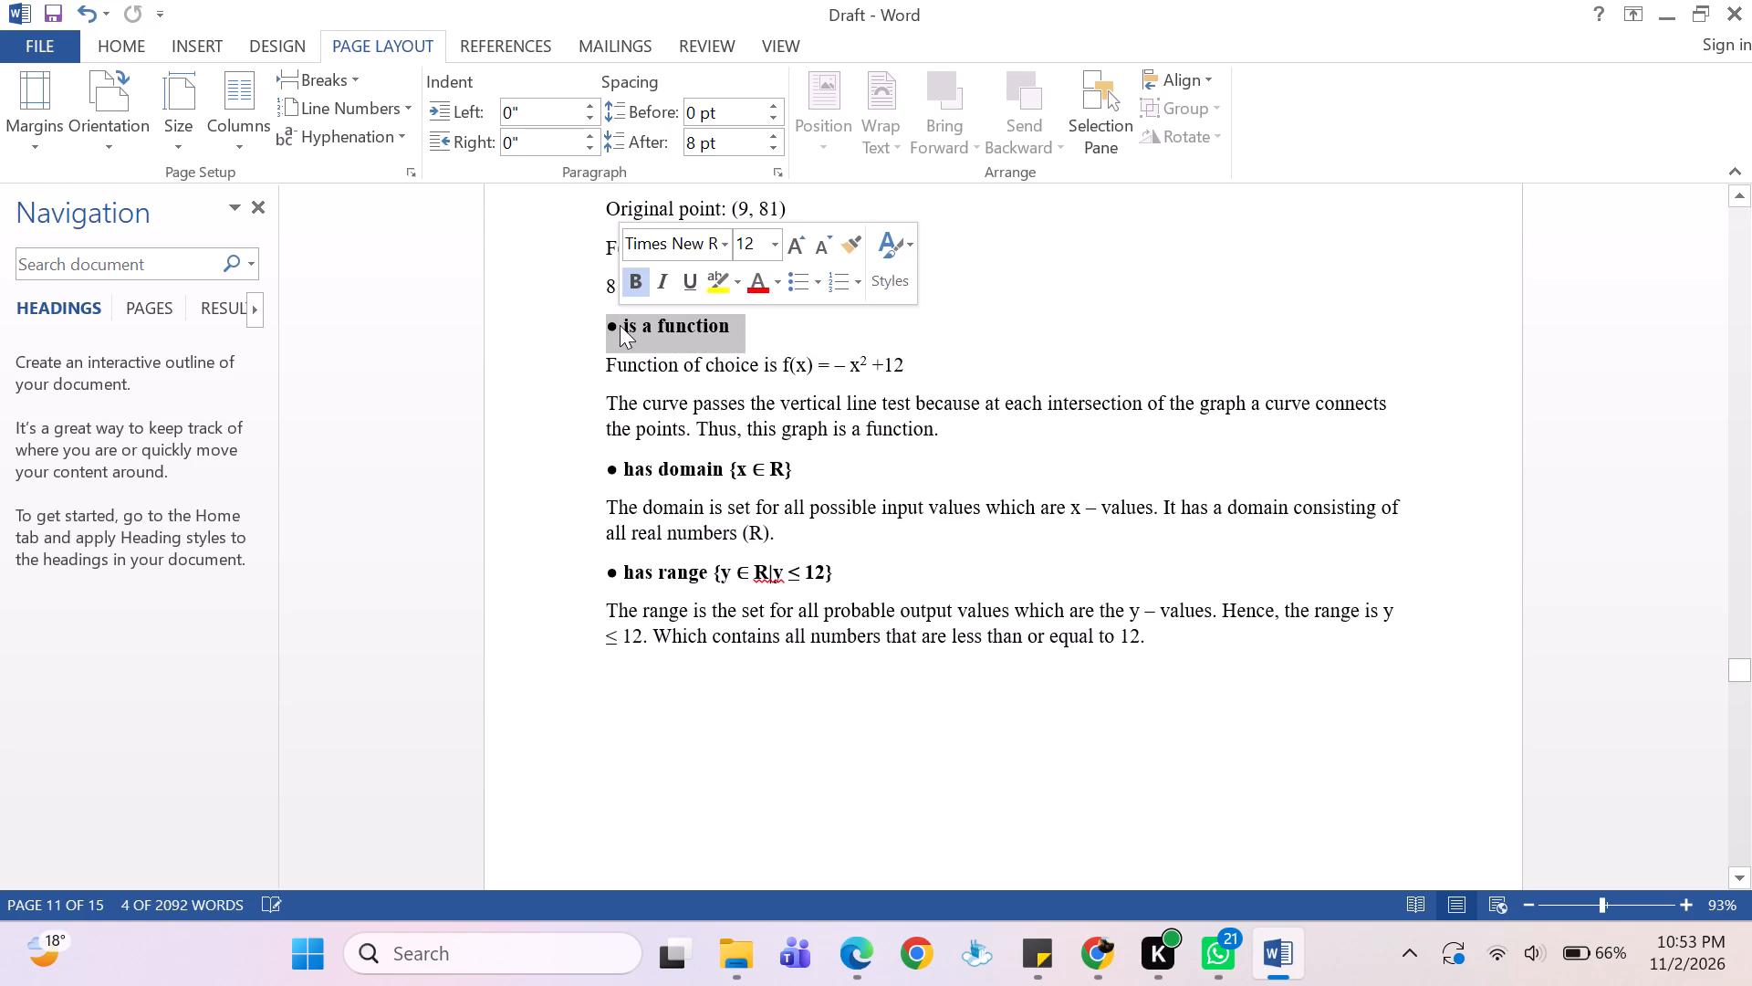
pyautogui.moveTo(729, 320); pyautogui.dragTo(625, 328)
pyautogui.hscroll(-1, 707, 323)
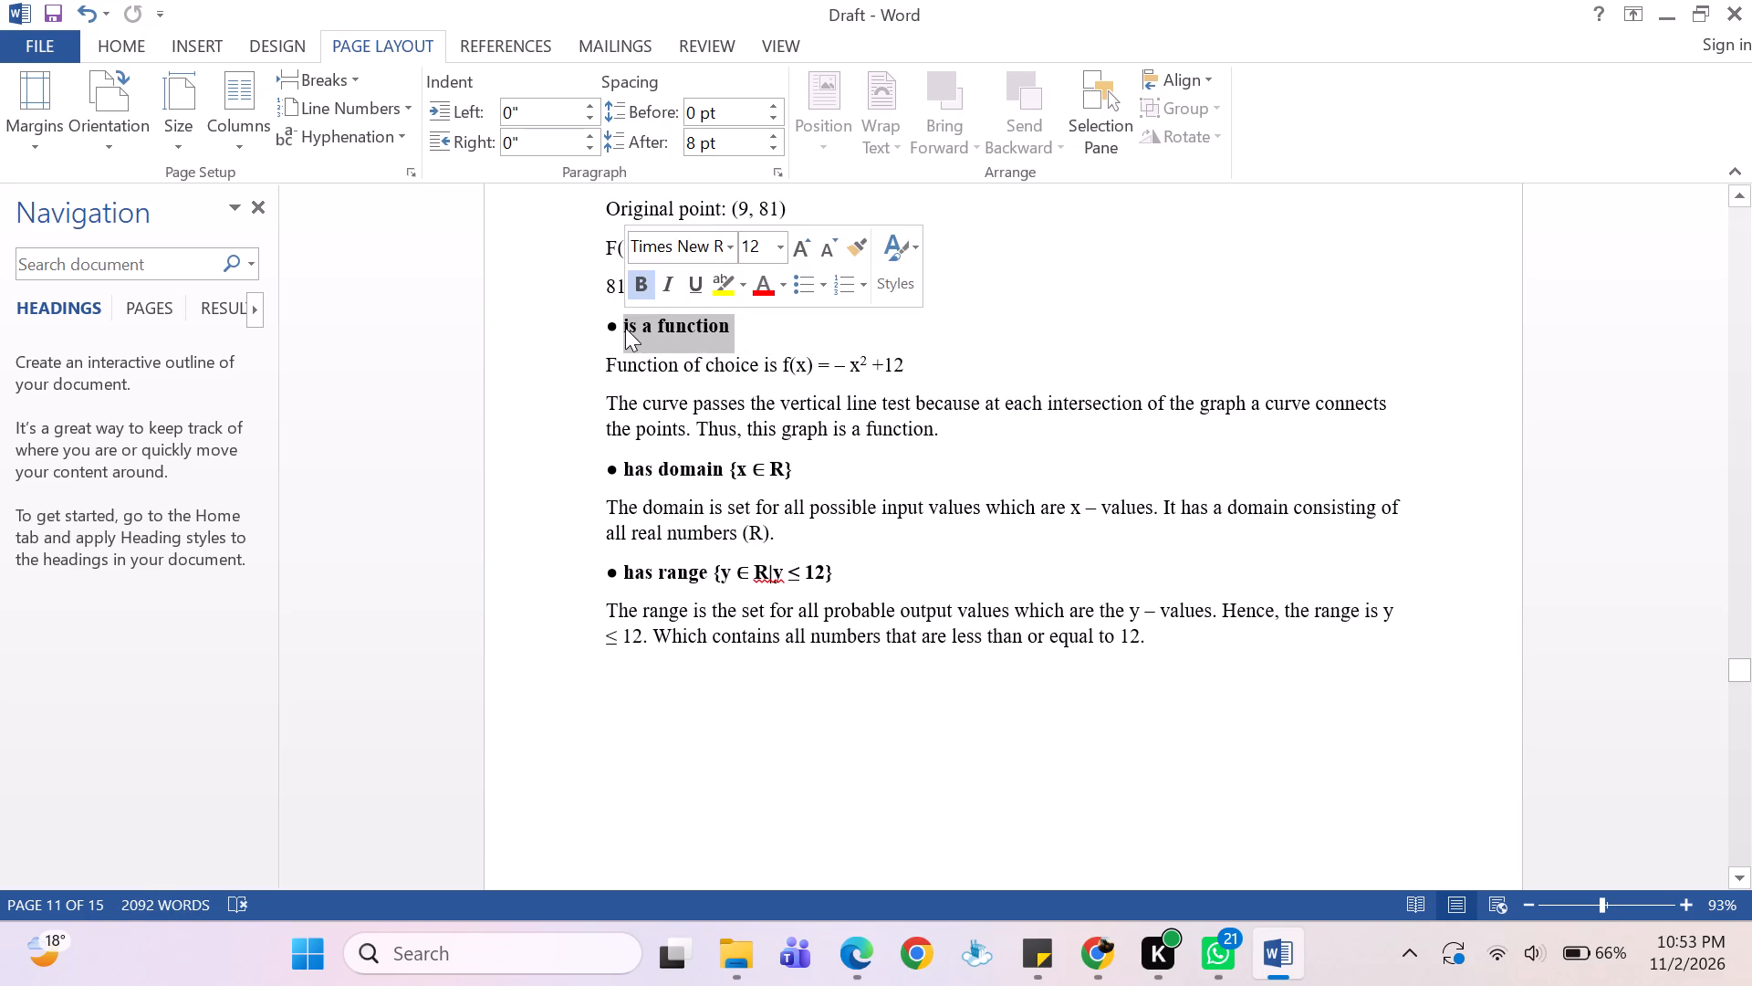
pyautogui.press('BackSpace')
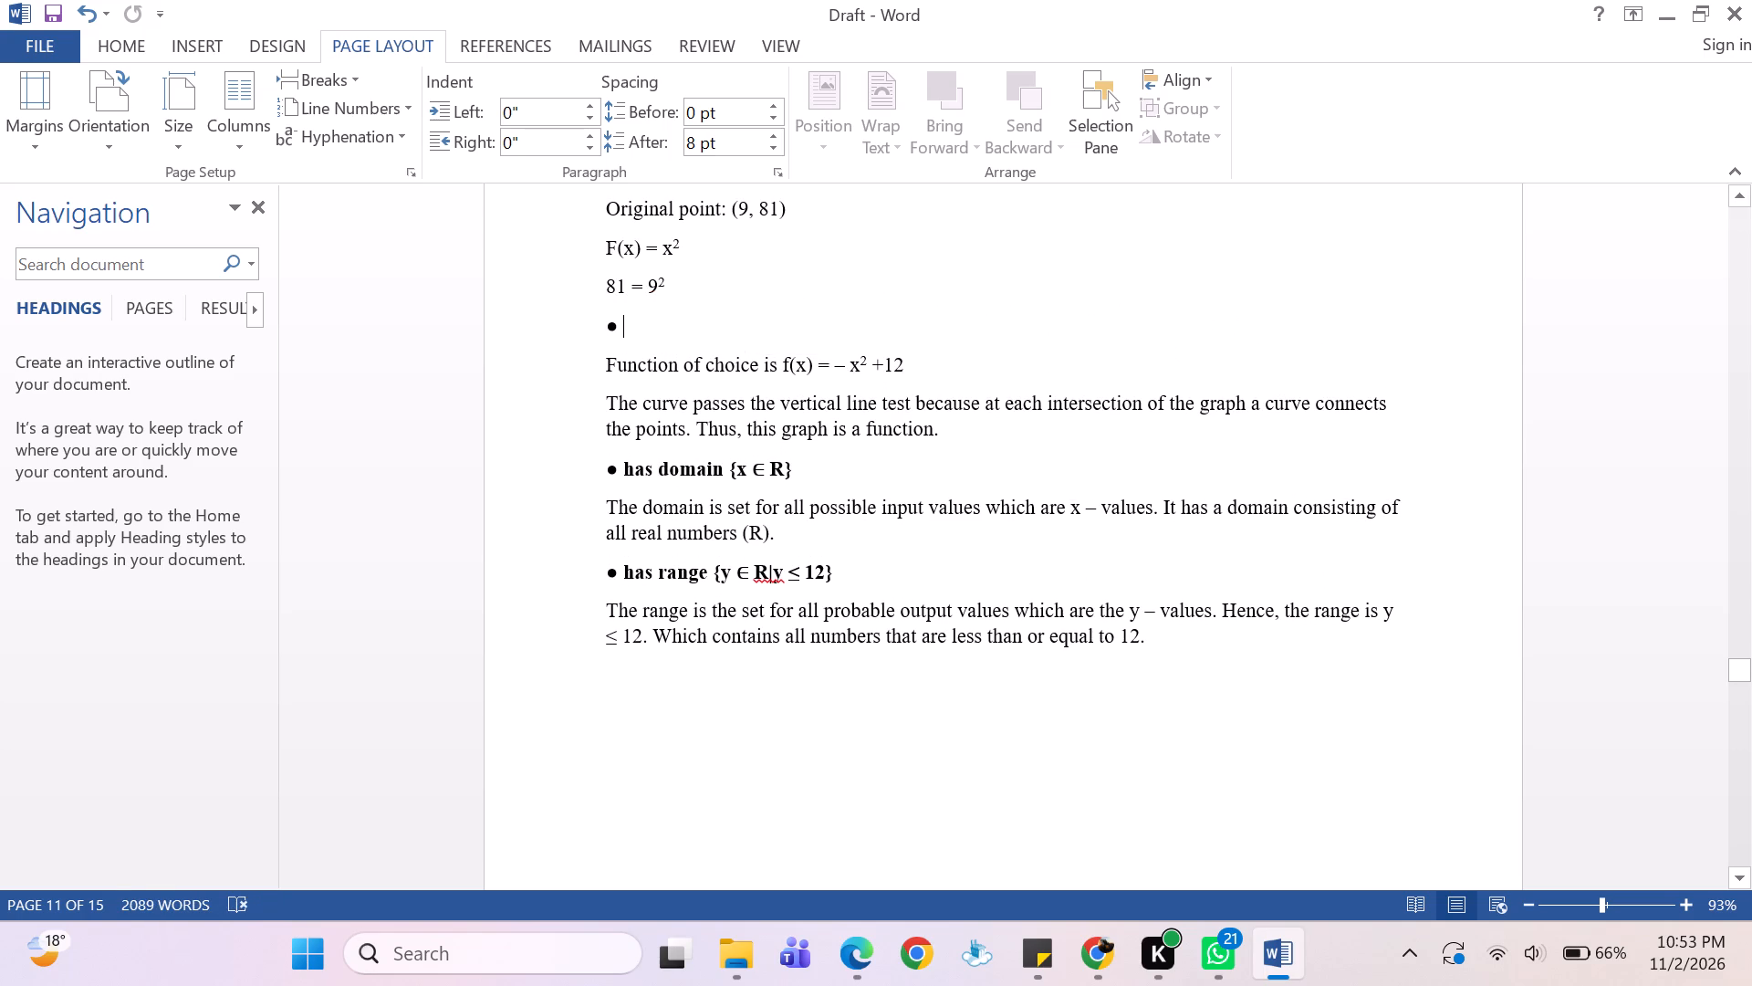
# Delete the bold text "has domain {x ∈ R}" on page 11, keeping the bullet above the domain explanation.
pyautogui.moveTo(803, 462); pyautogui.dragTo(691, 447)
pyautogui.hscroll(-1, 790, 462)
pyautogui.click(631, 469)
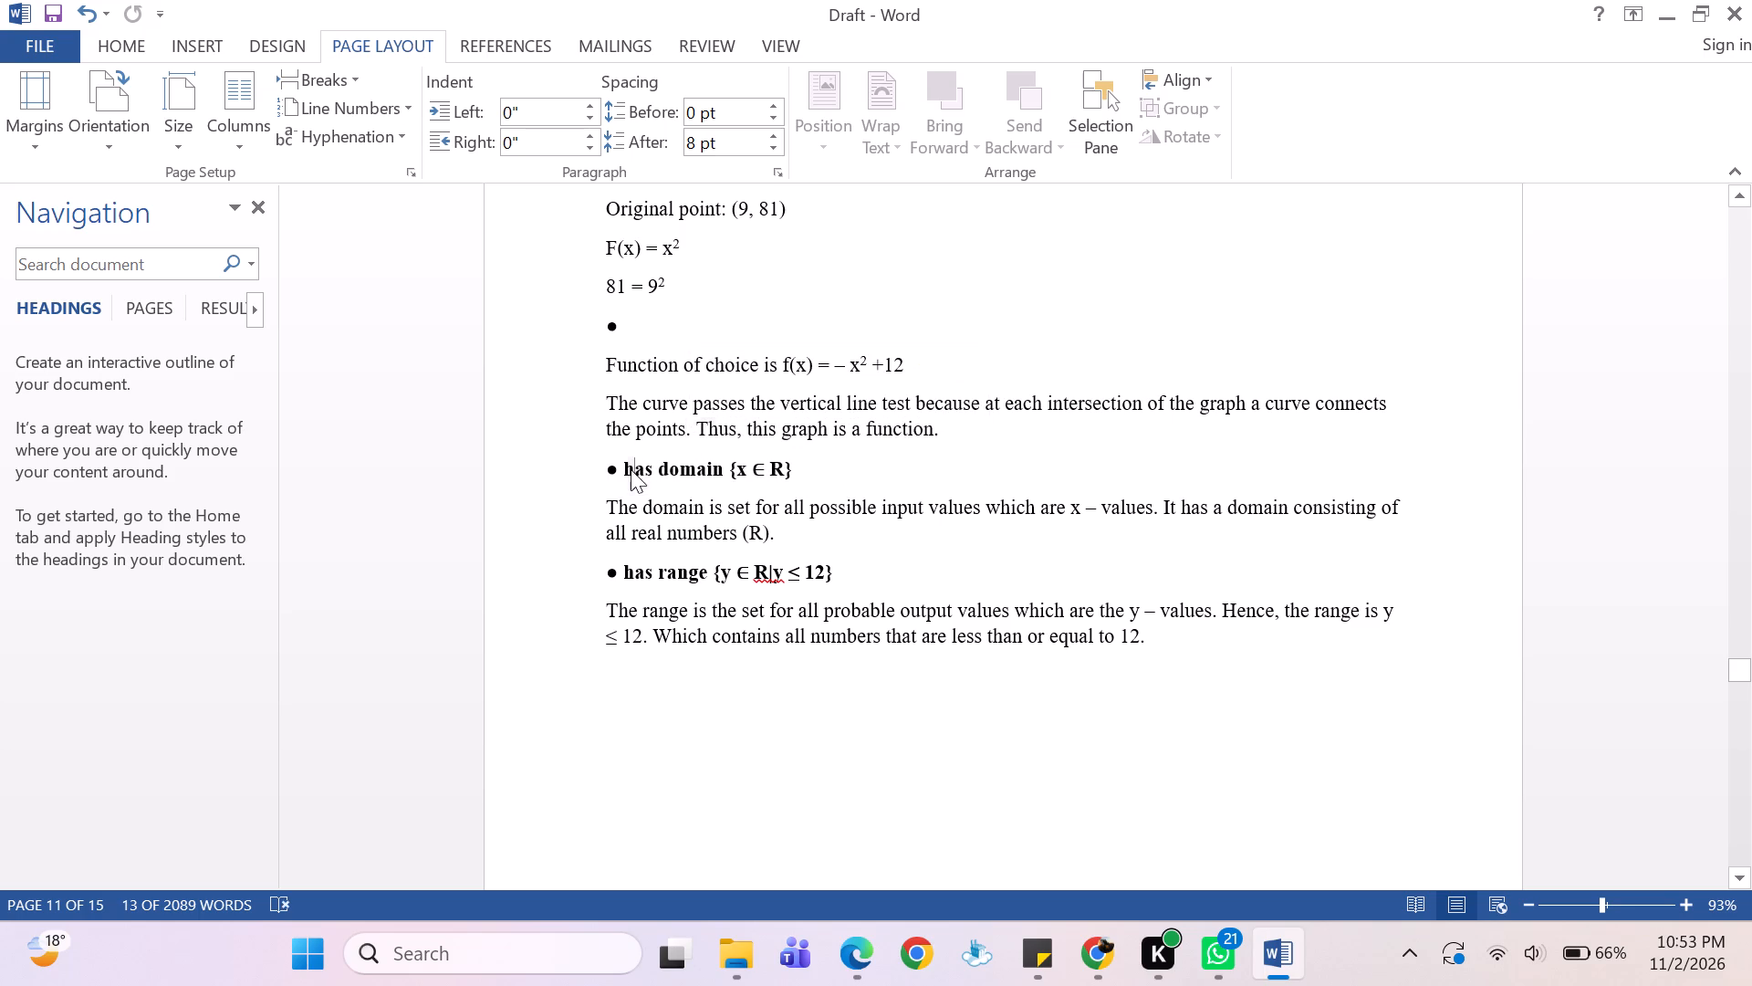
pyautogui.moveTo(797, 470); pyautogui.dragTo(648, 484)
pyautogui.hscroll(-1, 775, 470)
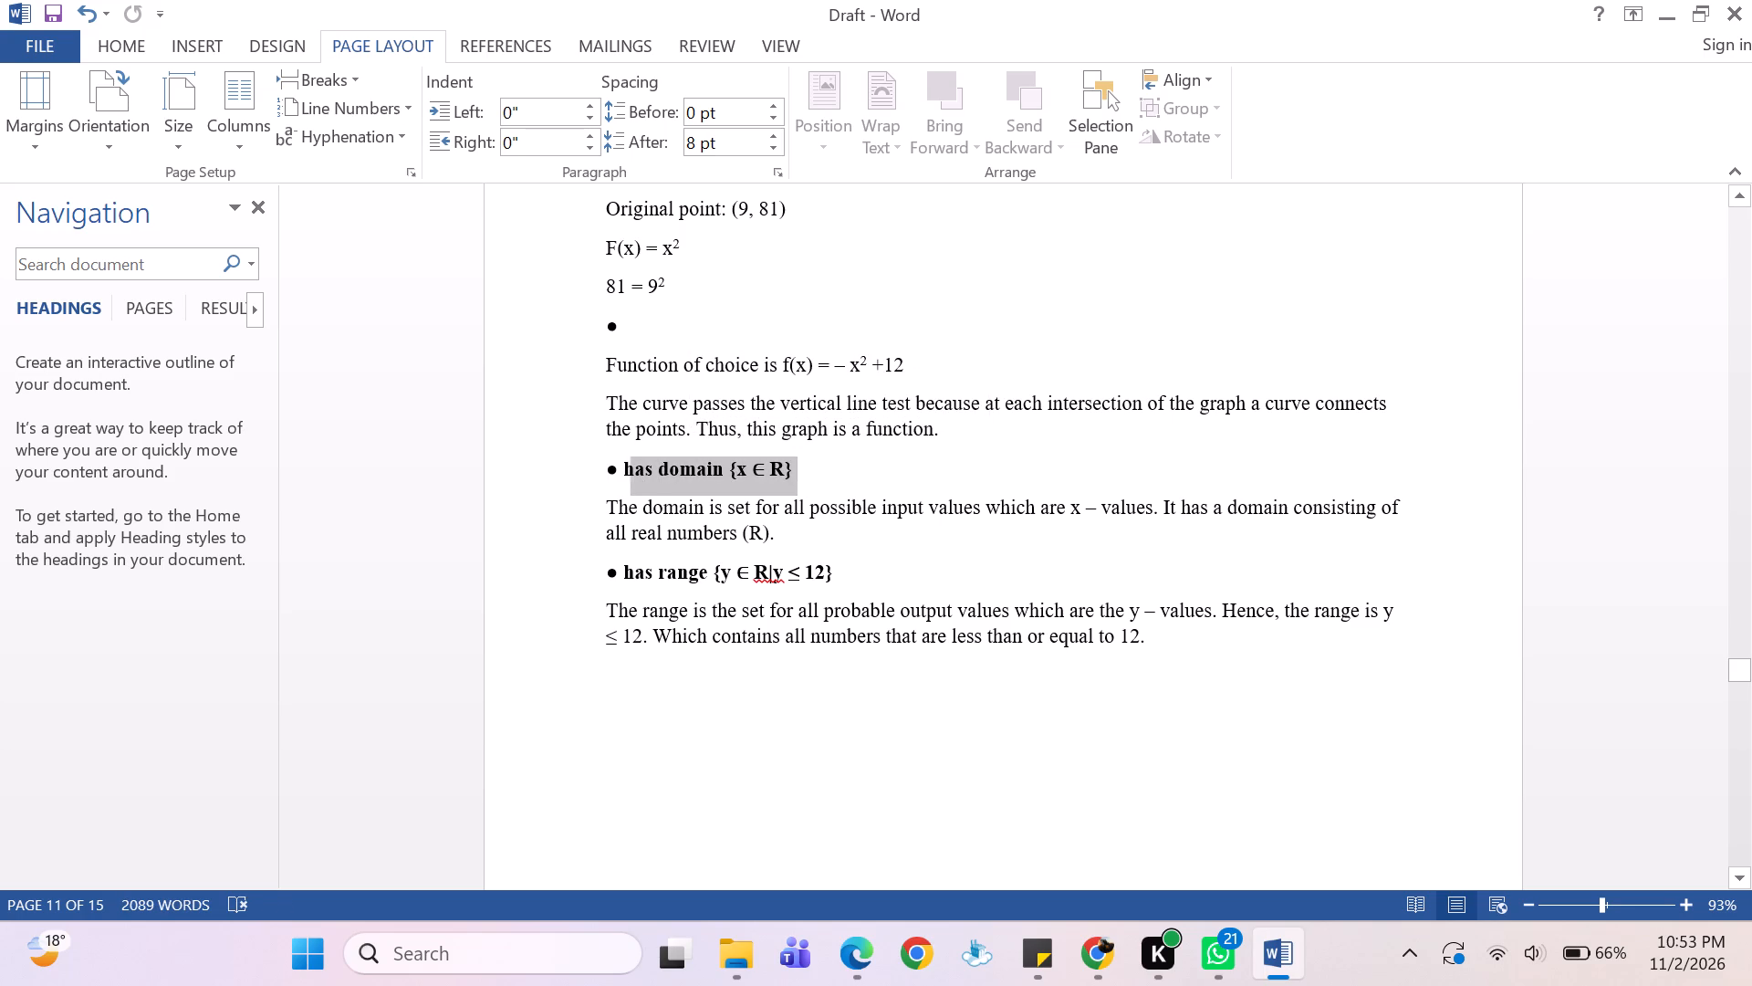
pyautogui.moveTo(648, 484); pyautogui.dragTo(630, 484)
pyautogui.hscroll(-1, 648, 484)
pyautogui.press('BackSpace')
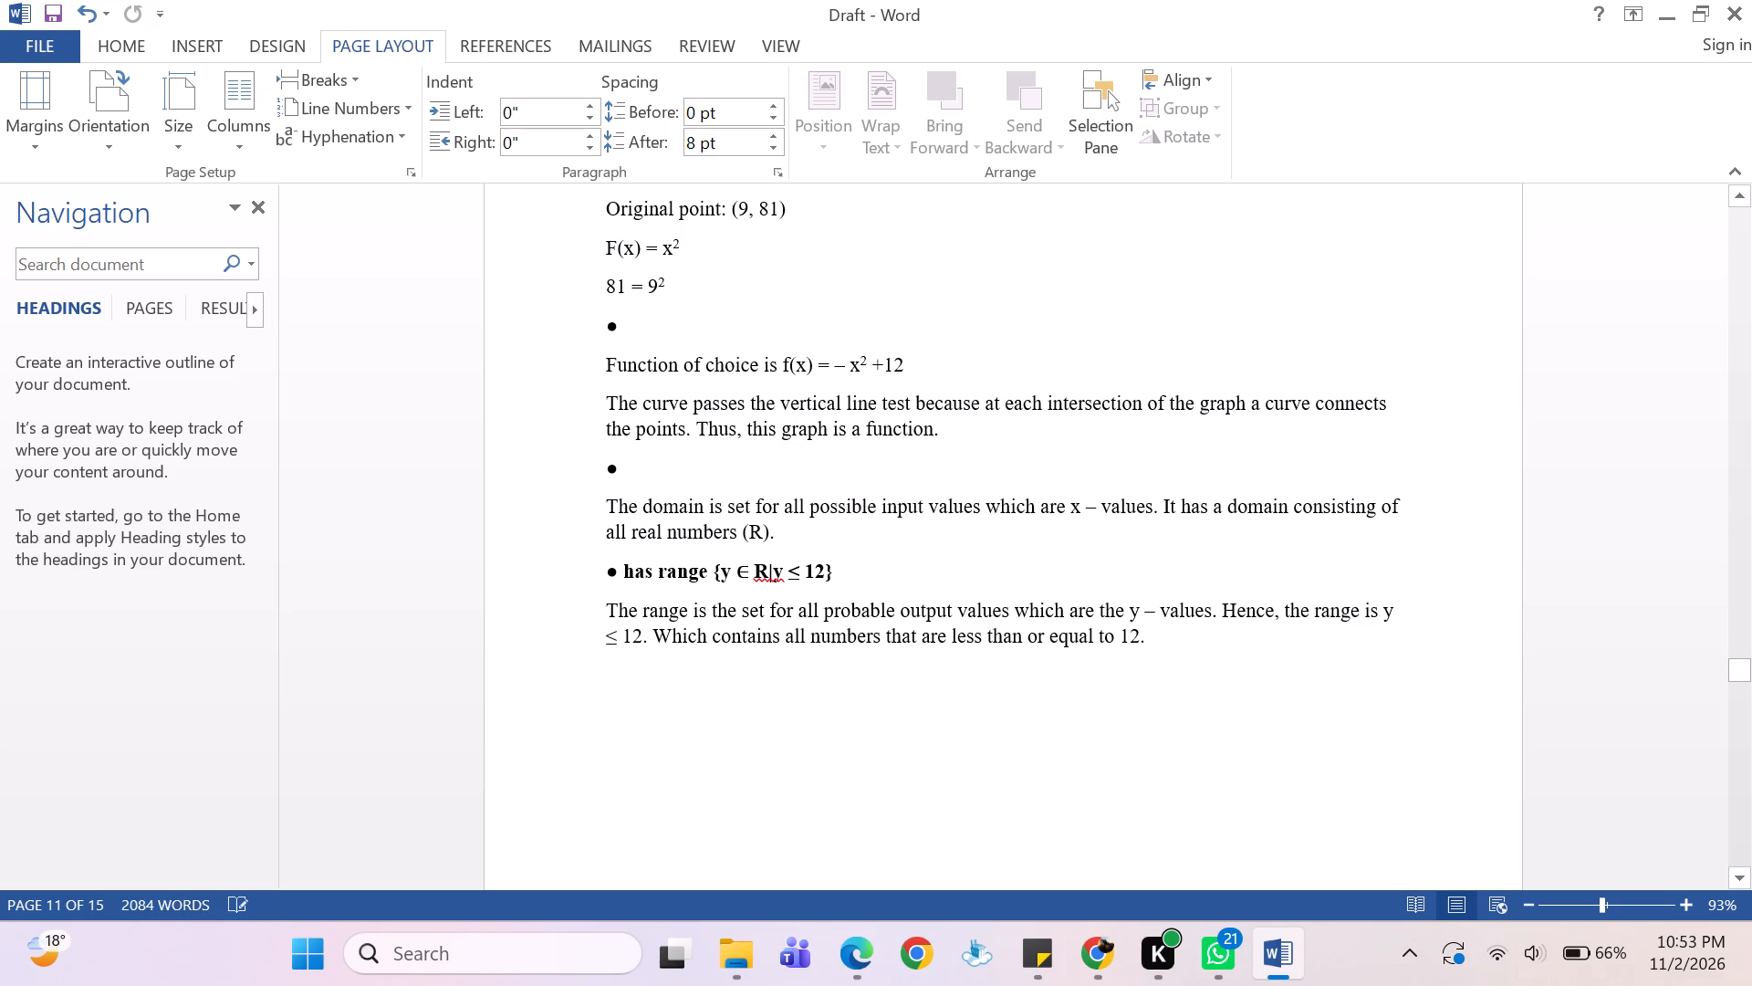
# Delete the bold text "has range {y ∈ R|y ≤ 12}" on page 11, keeping the bullet above the range explanation.
pyautogui.moveTo(842, 563); pyautogui.dragTo(634, 567)
pyautogui.hscroll(-1, 830, 563)
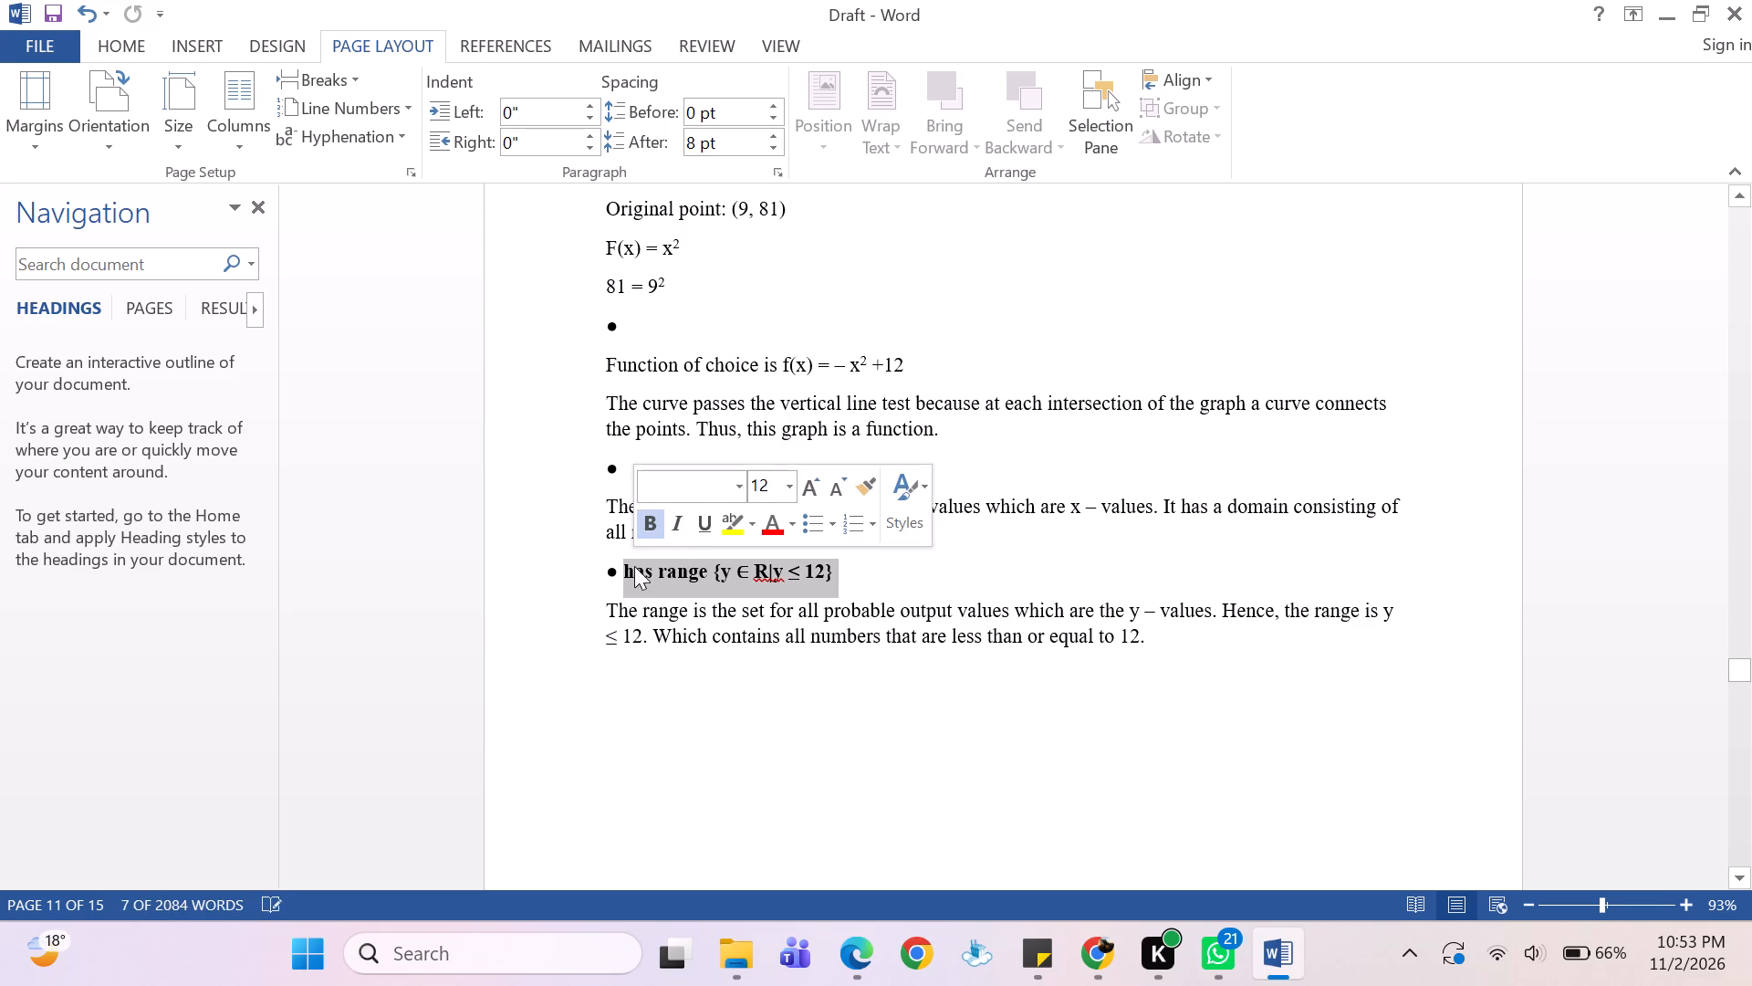
pyautogui.press('BackSpace')
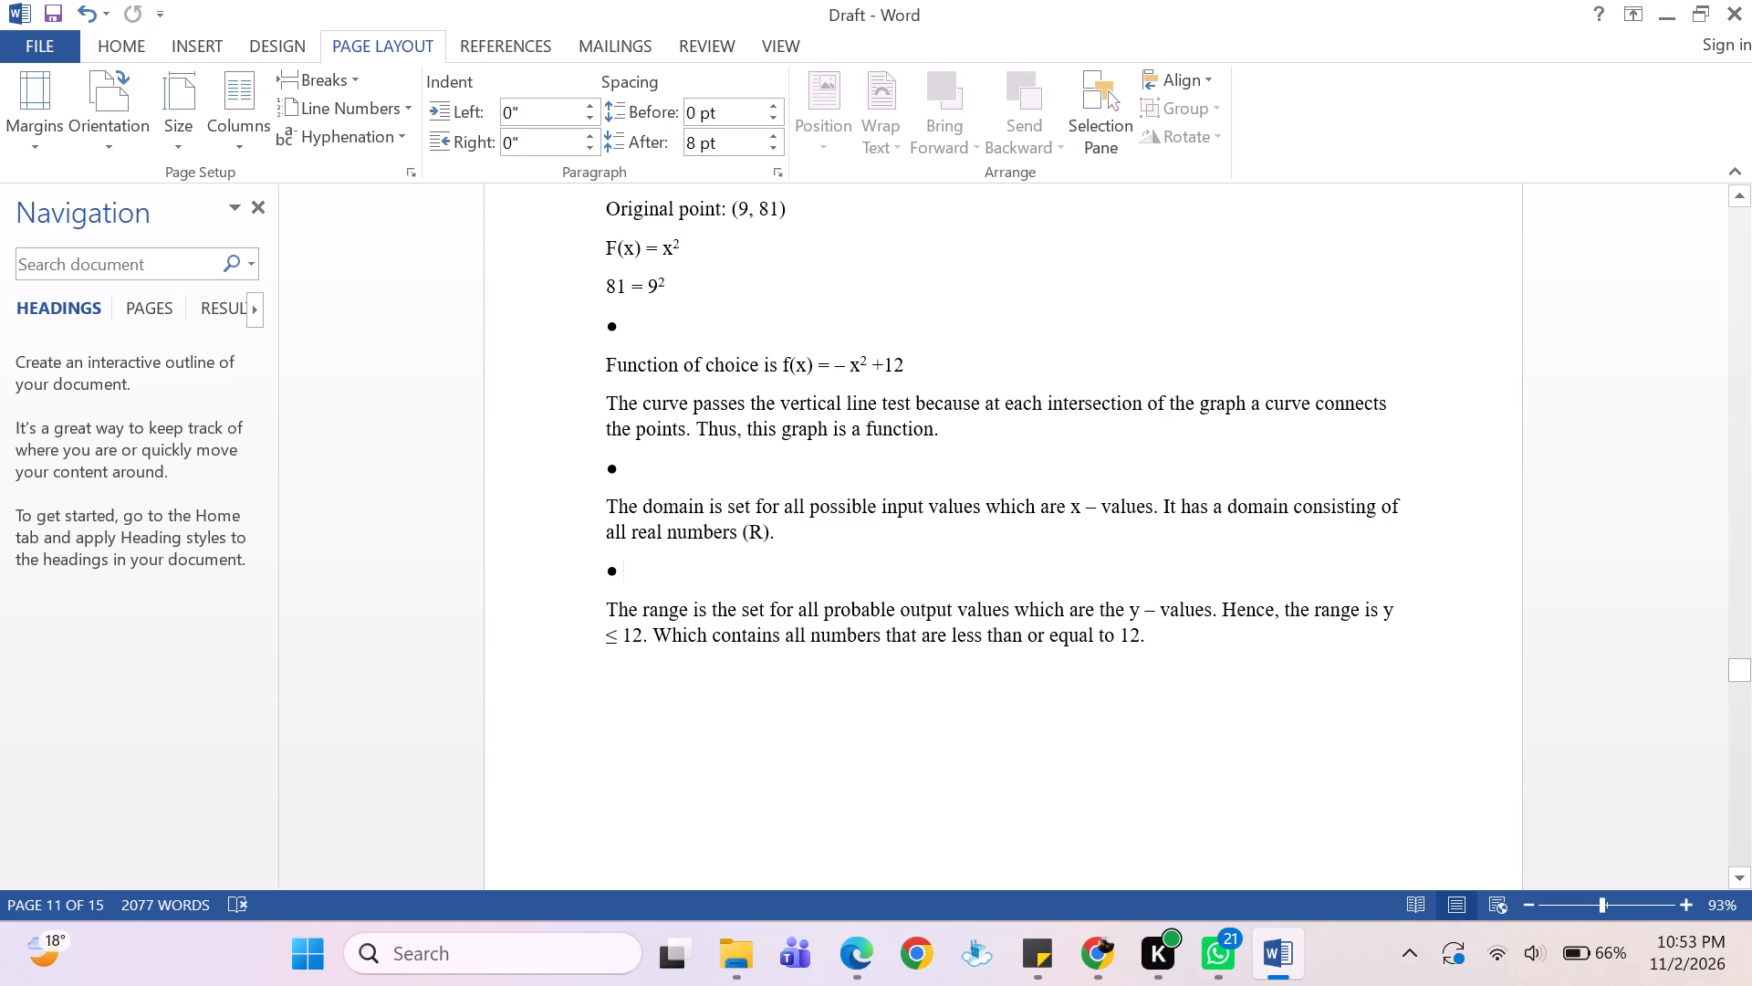
# Look over the end of page 11 and the edited answers on the pages back to page 5.
pyautogui.tripleClick(1746, 876)
pyautogui.tripleClick(1746, 876)
pyautogui.tripleClick(1746, 876)
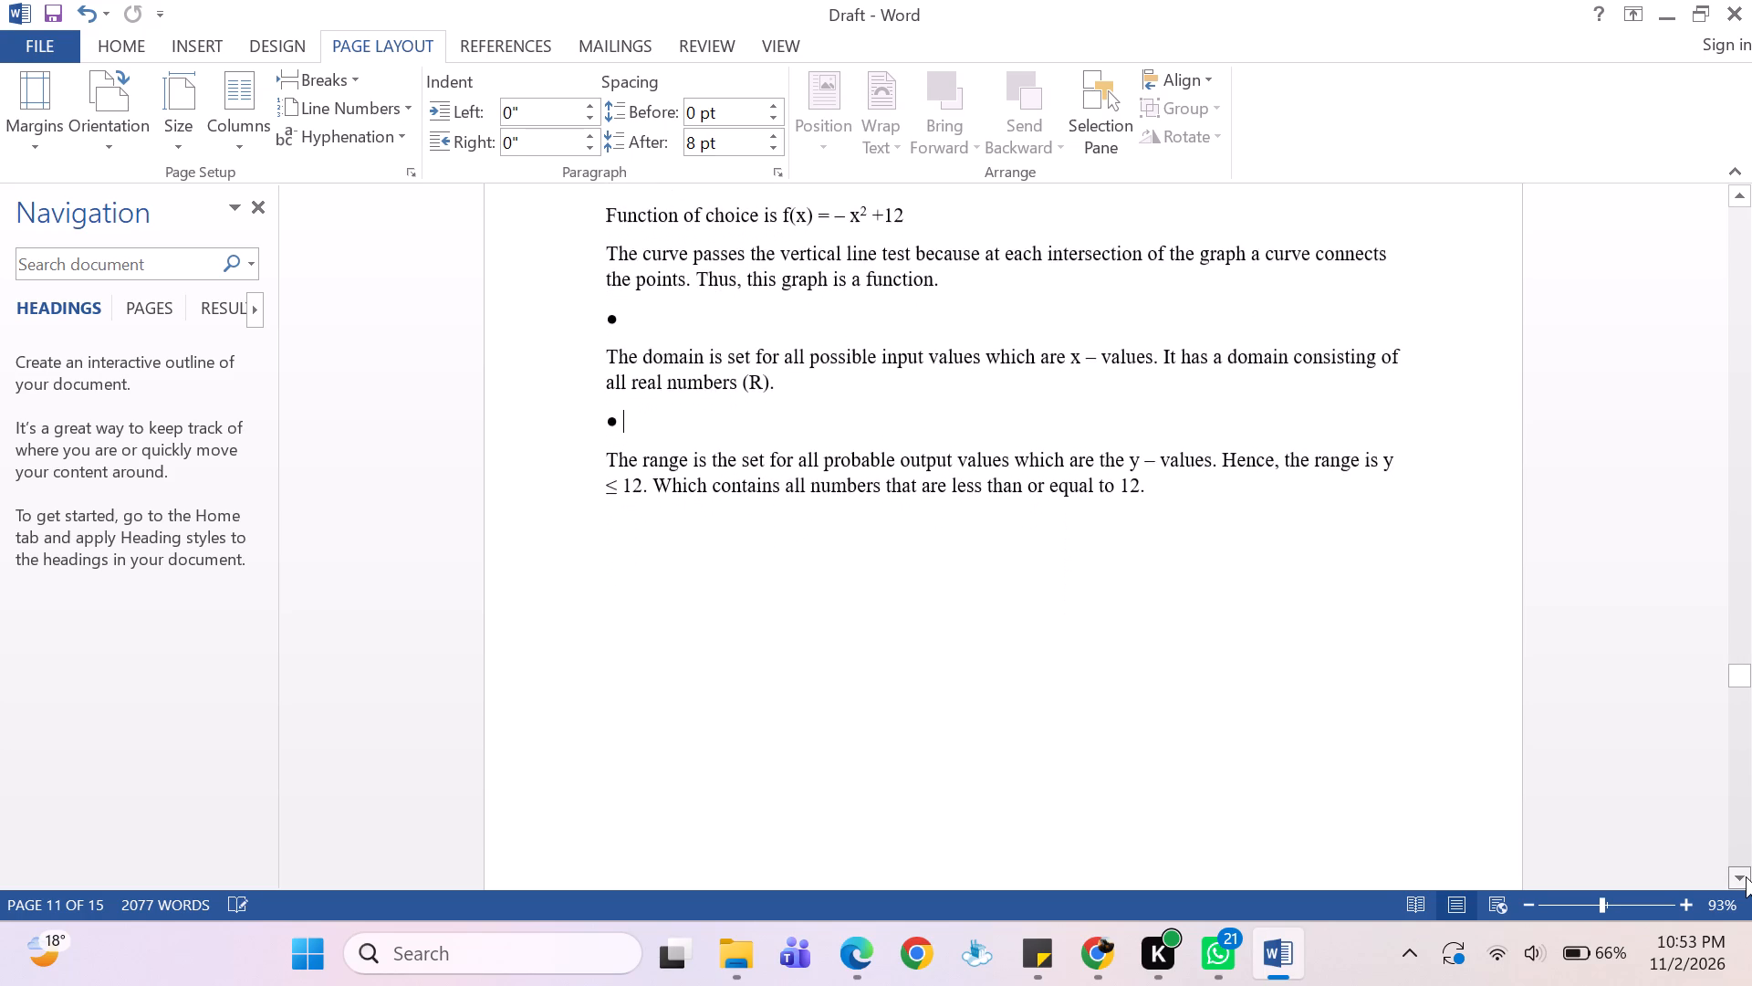
pyautogui.tripleClick(1746, 876)
pyautogui.tripleClick(1746, 876)
pyautogui.click(1746, 876)
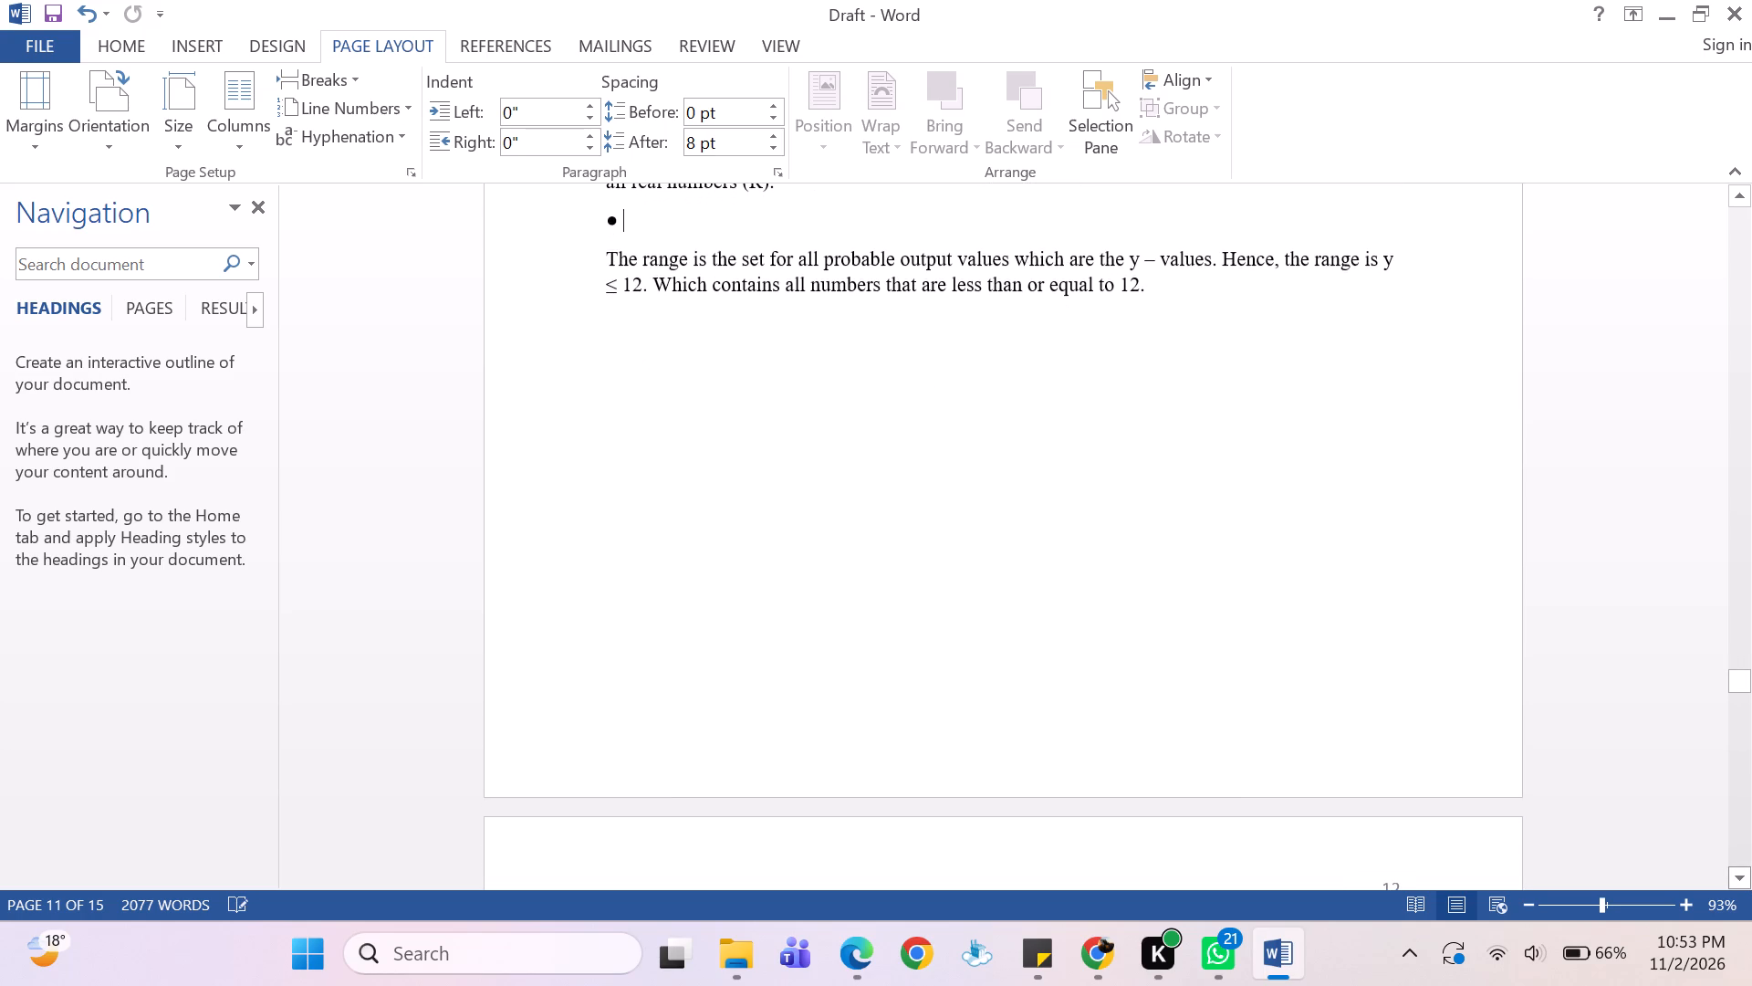
pyautogui.doubleClick(1735, 199)
pyautogui.moveTo(1735, 199); pyautogui.dragTo(1736, 207)
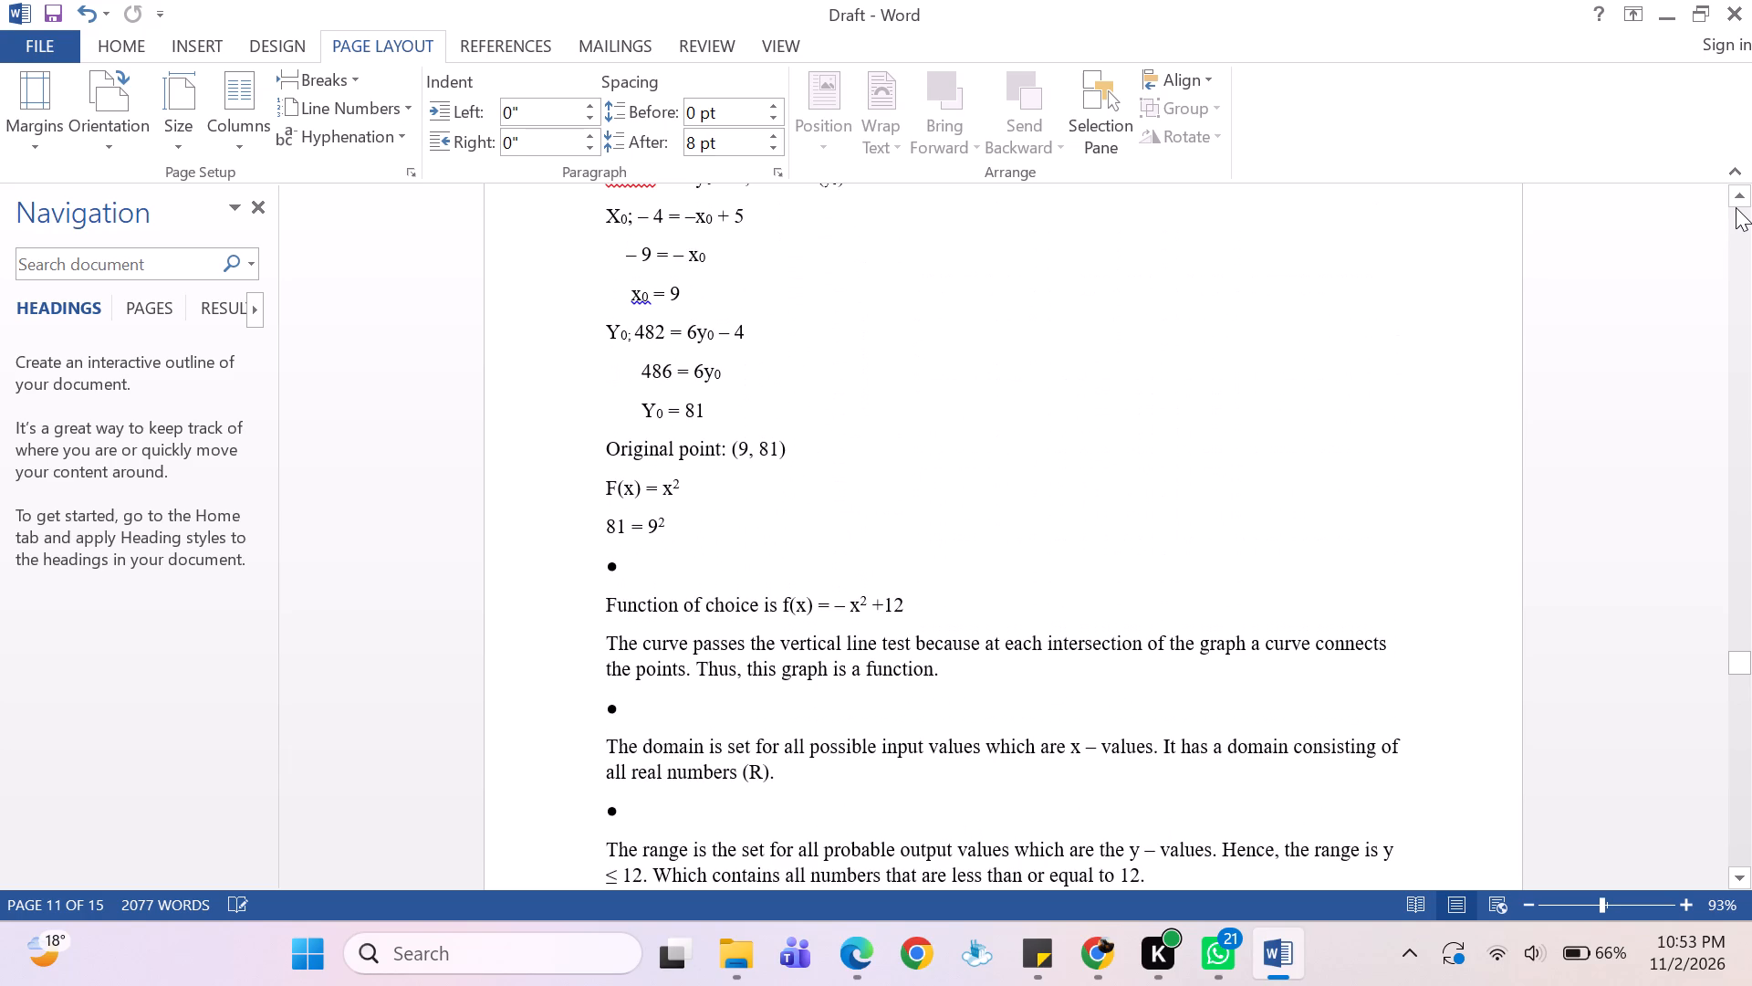
pyautogui.moveTo(1736, 207); pyautogui.dragTo(1736, 208)
pyautogui.tripleClick(1736, 208)
pyautogui.click(1736, 208)
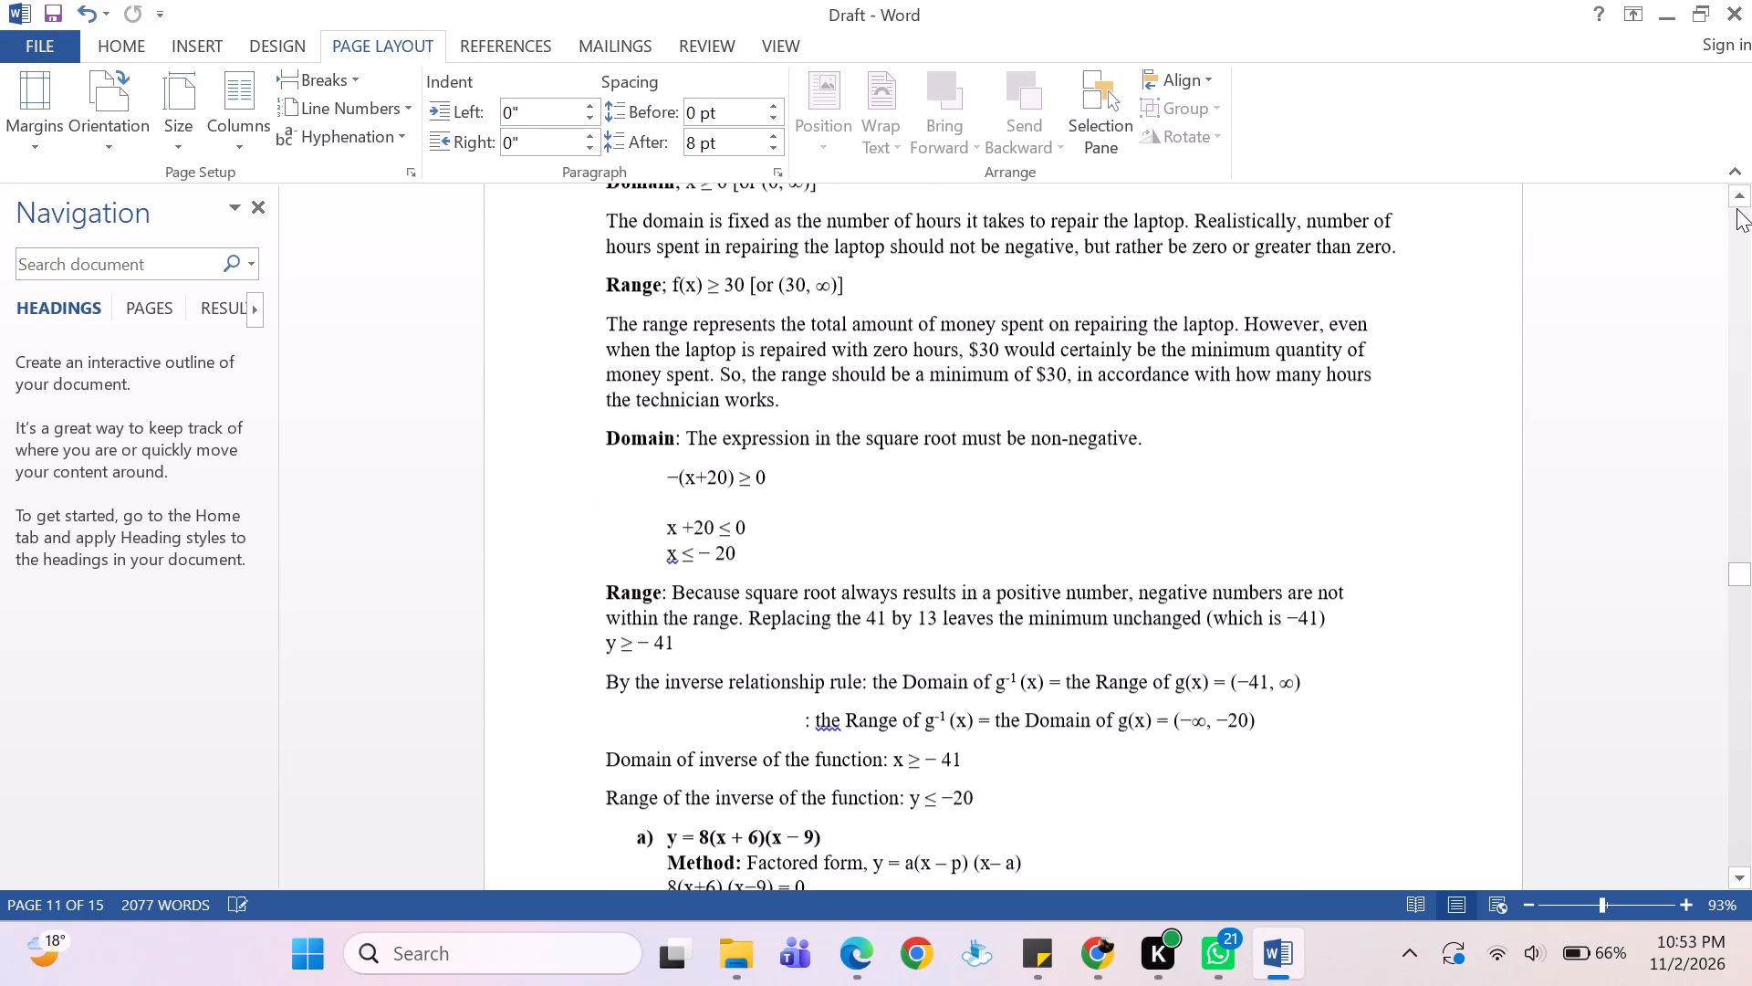
pyautogui.tripleClick(1736, 208)
pyautogui.tripleClick(1736, 208)
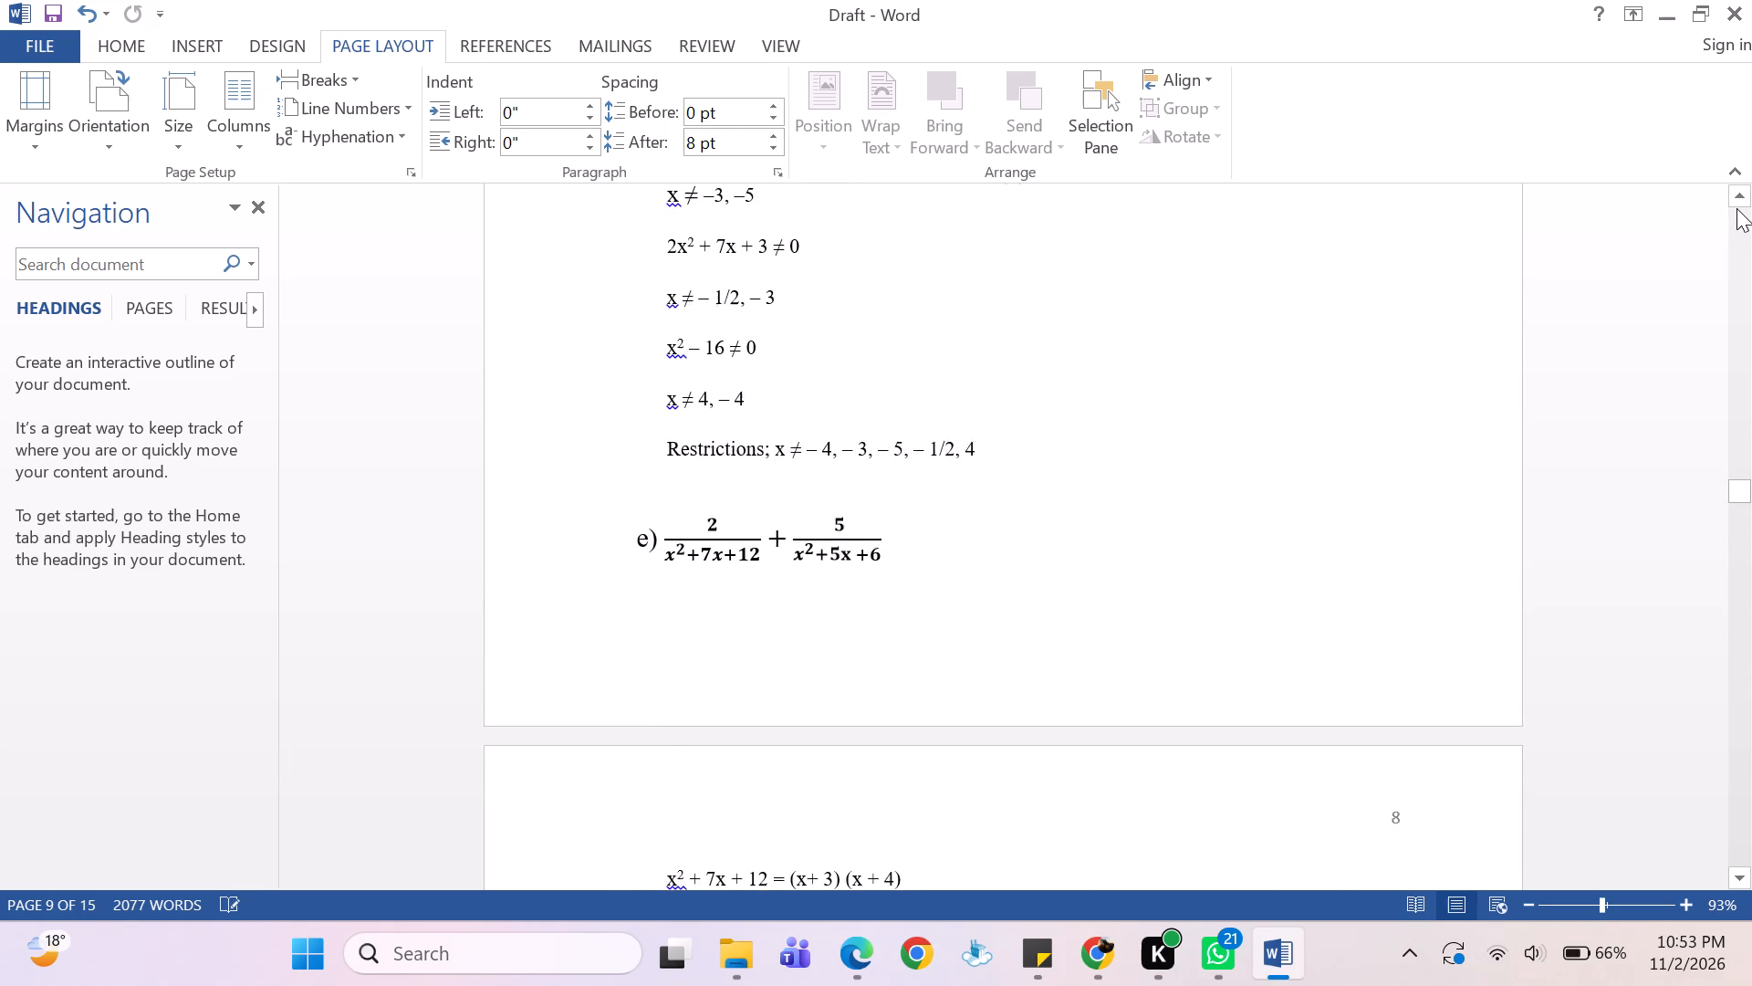
pyautogui.click(1736, 208)
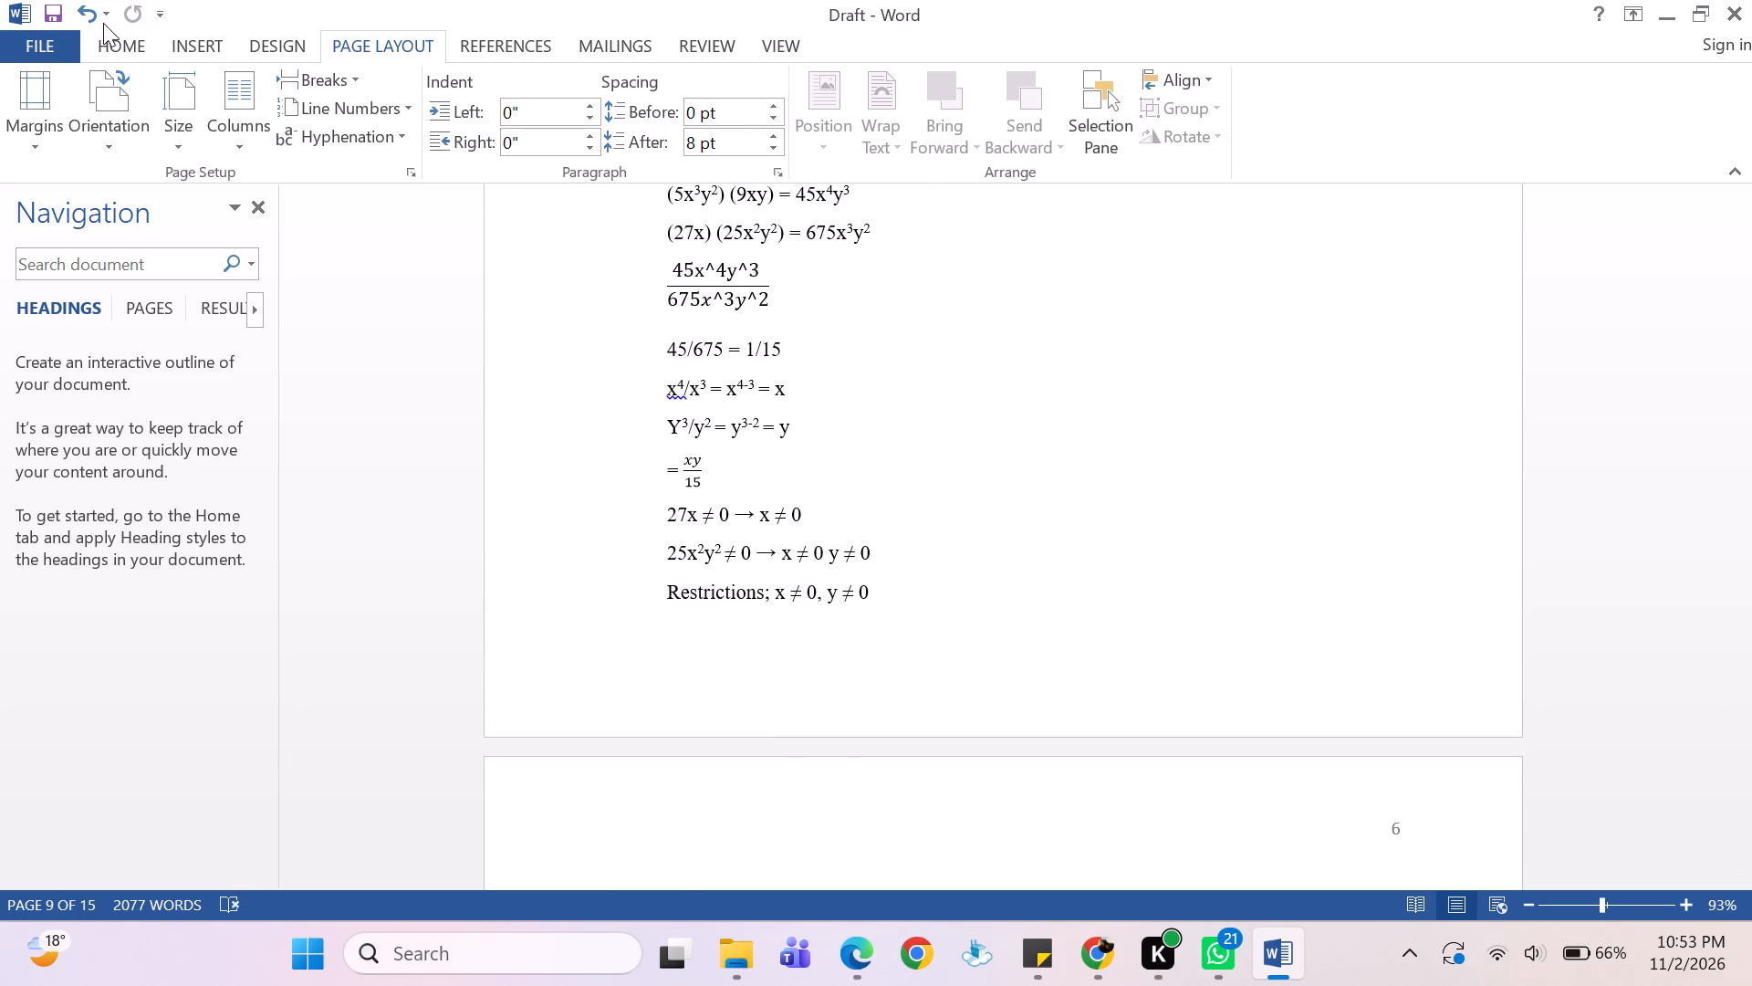
# Save the Draft document.
pyautogui.click(40, 13)
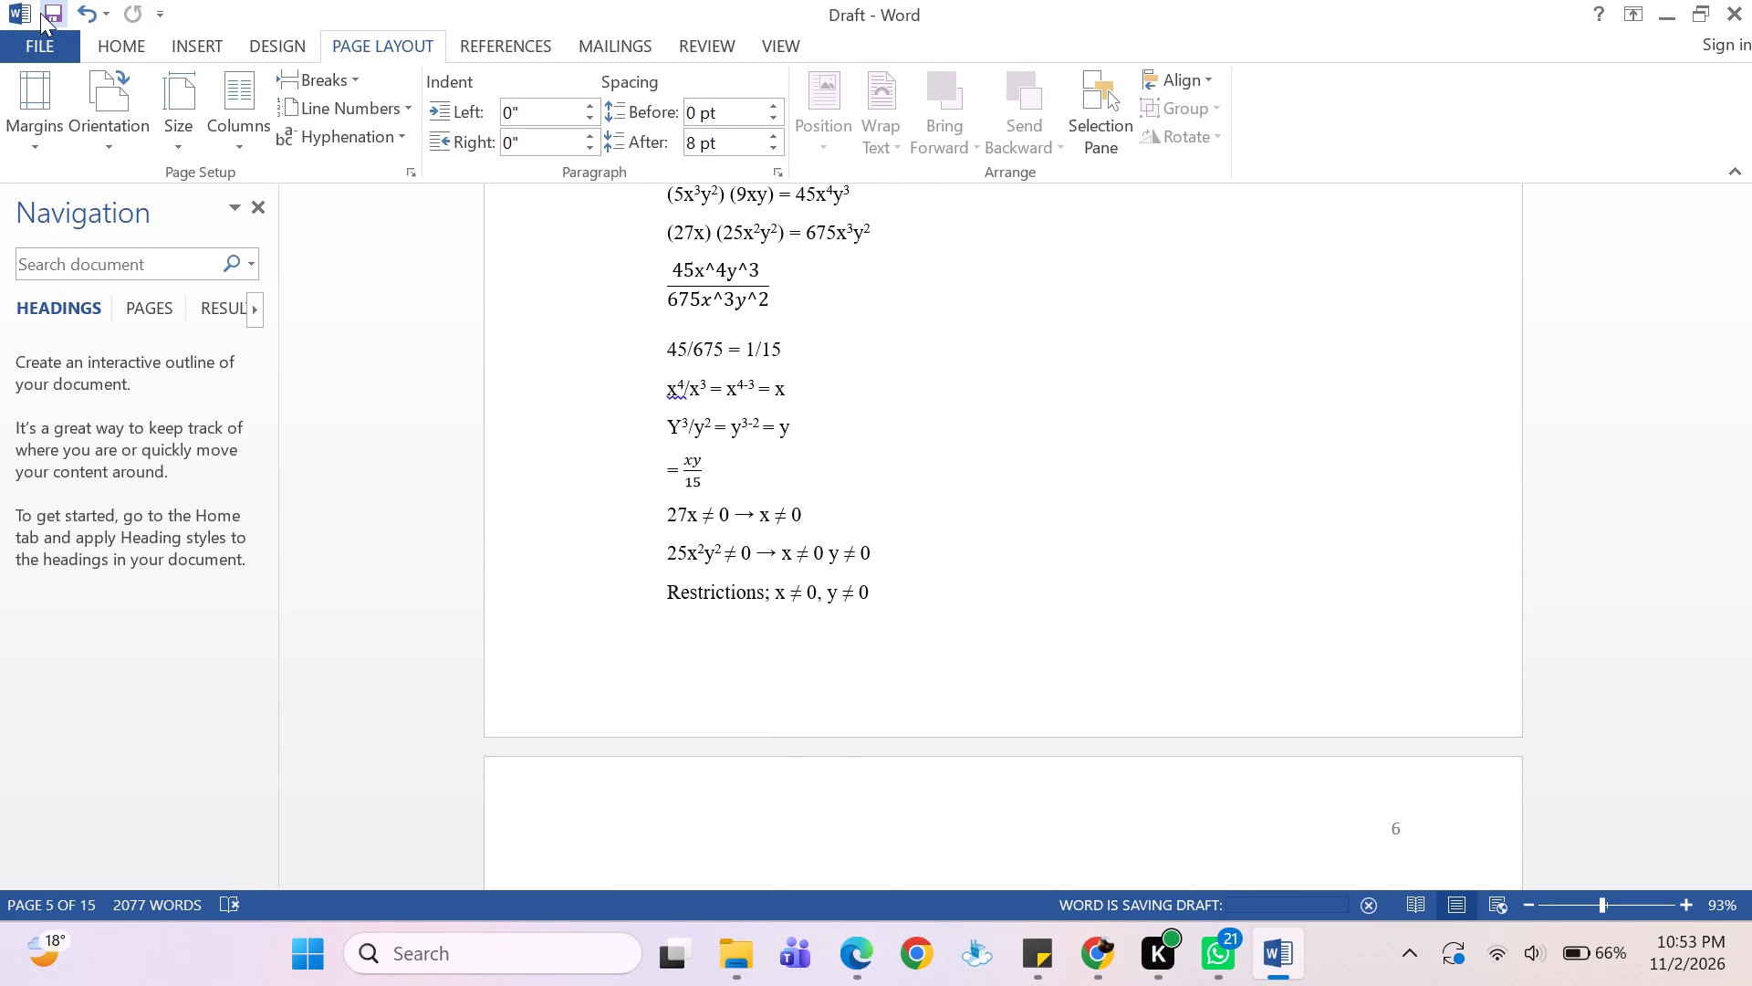
pyautogui.click(50, 13)
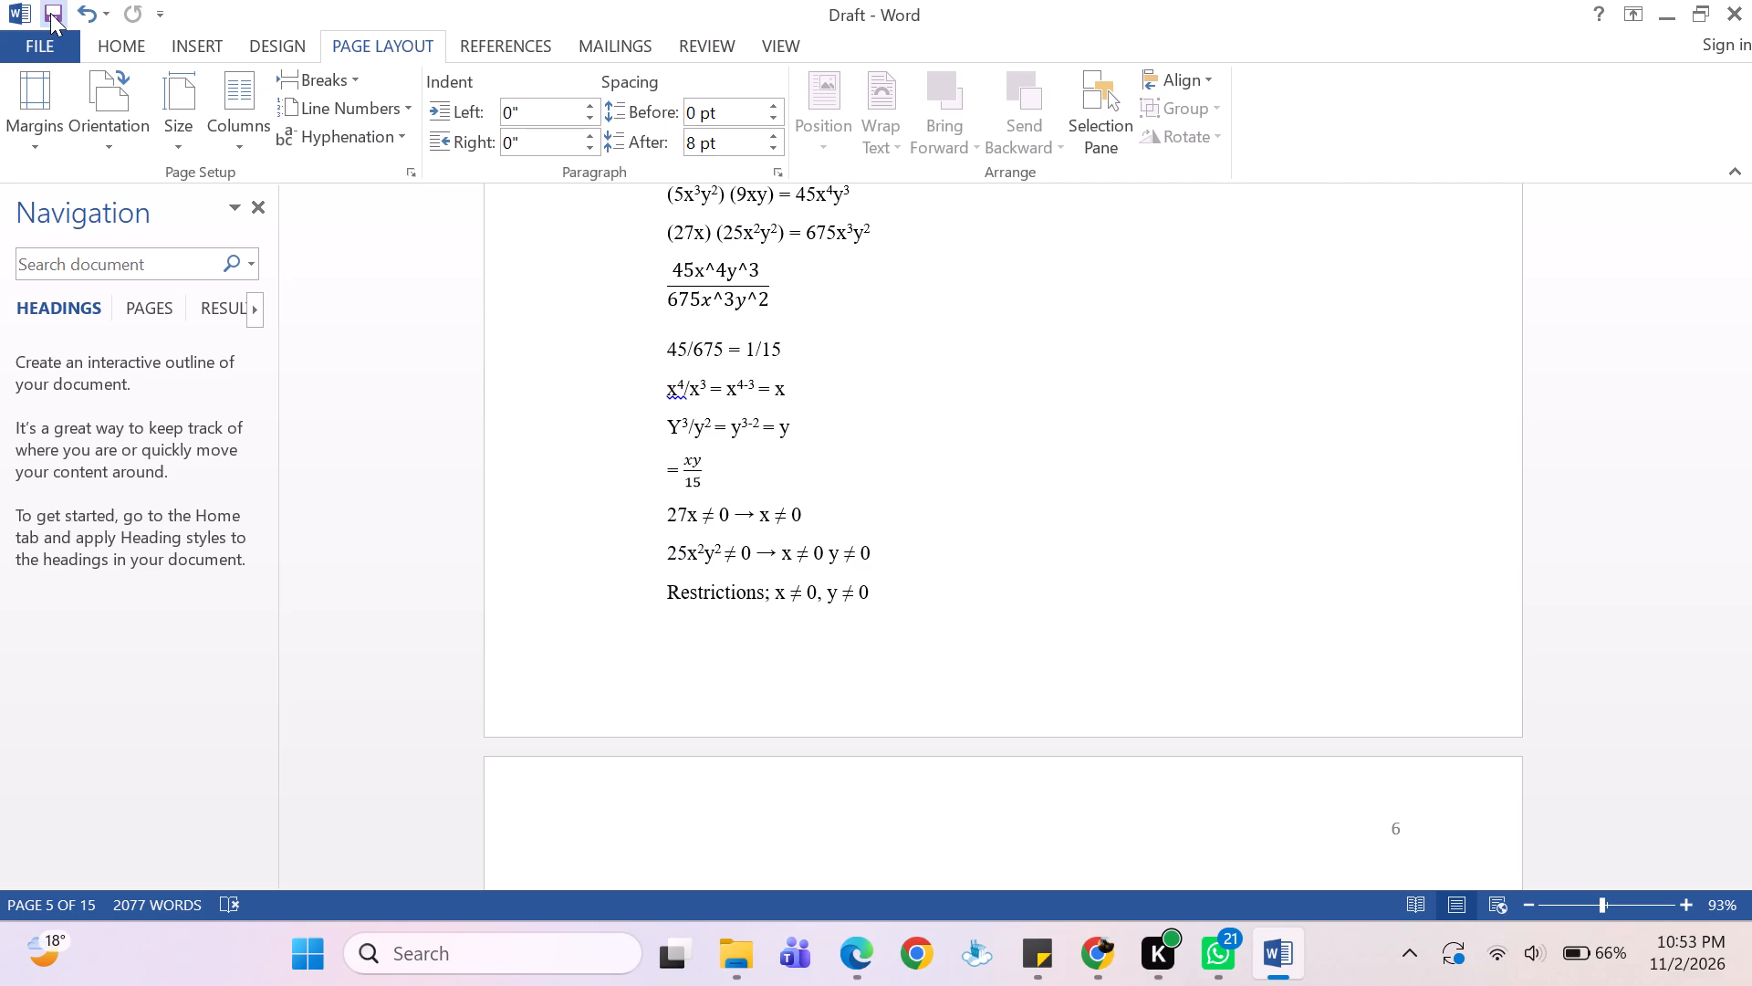
pyautogui.click(50, 13)
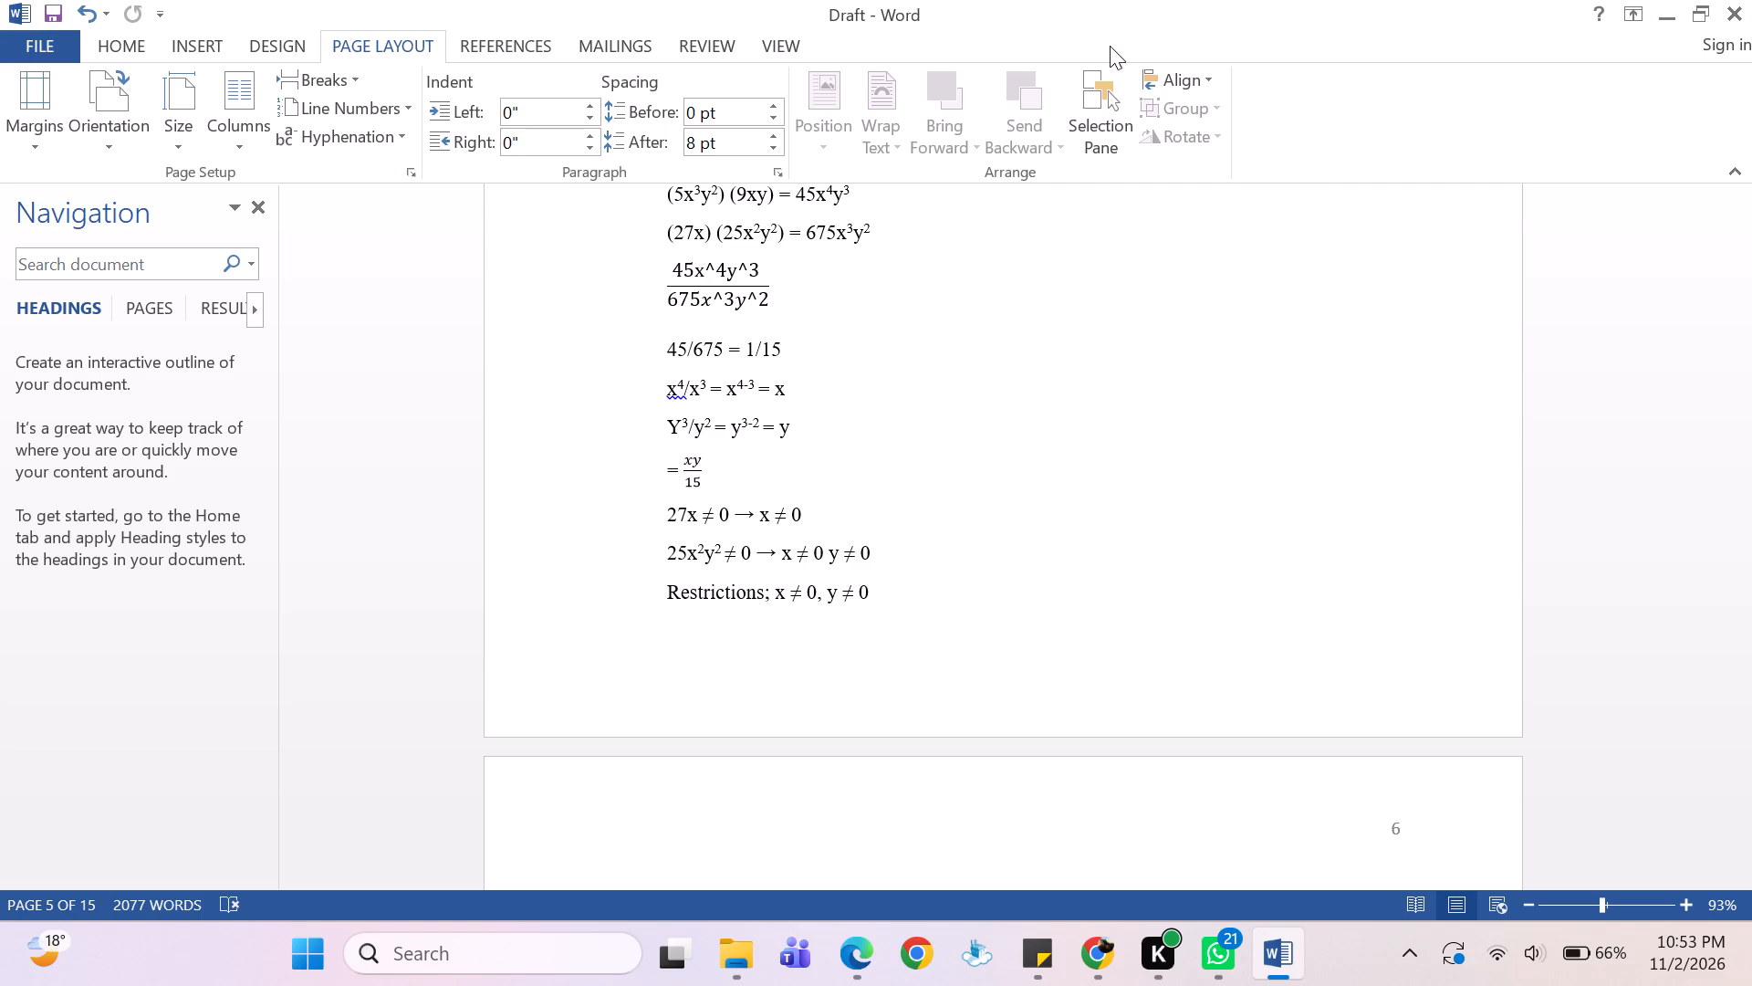
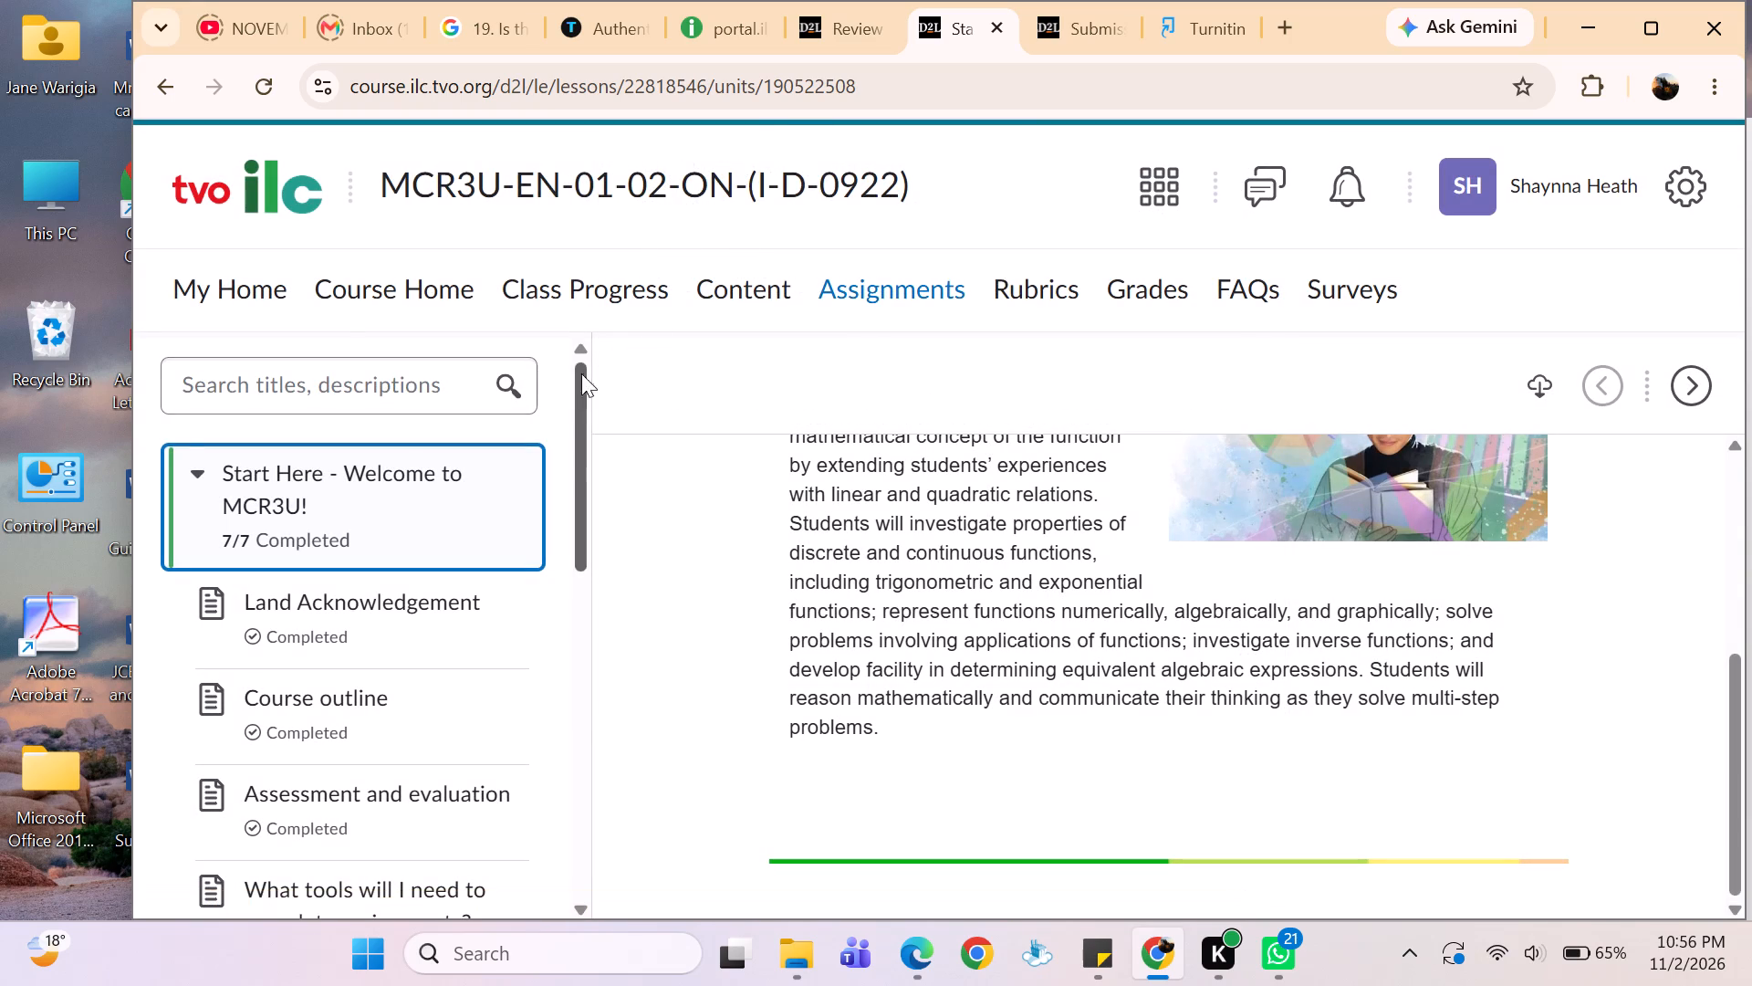
pyautogui.click(172, 85)
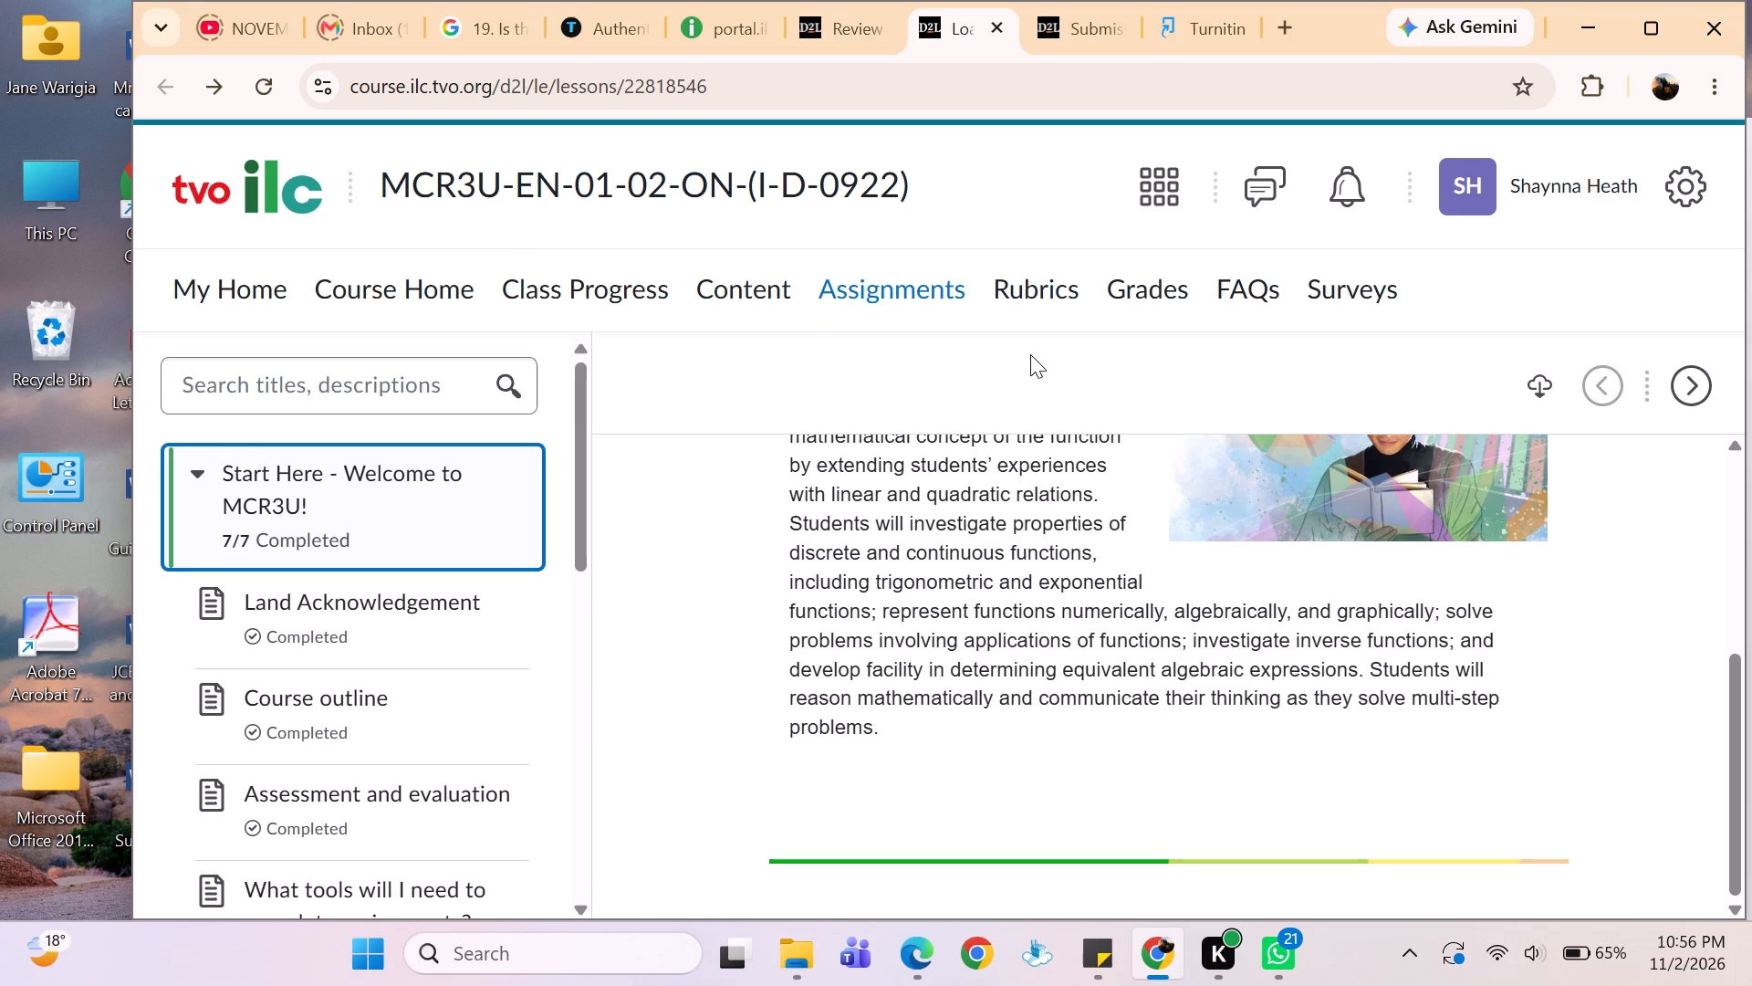
# Open the student's account options on the MCR3U course site.
pyautogui.click(1622, 191)
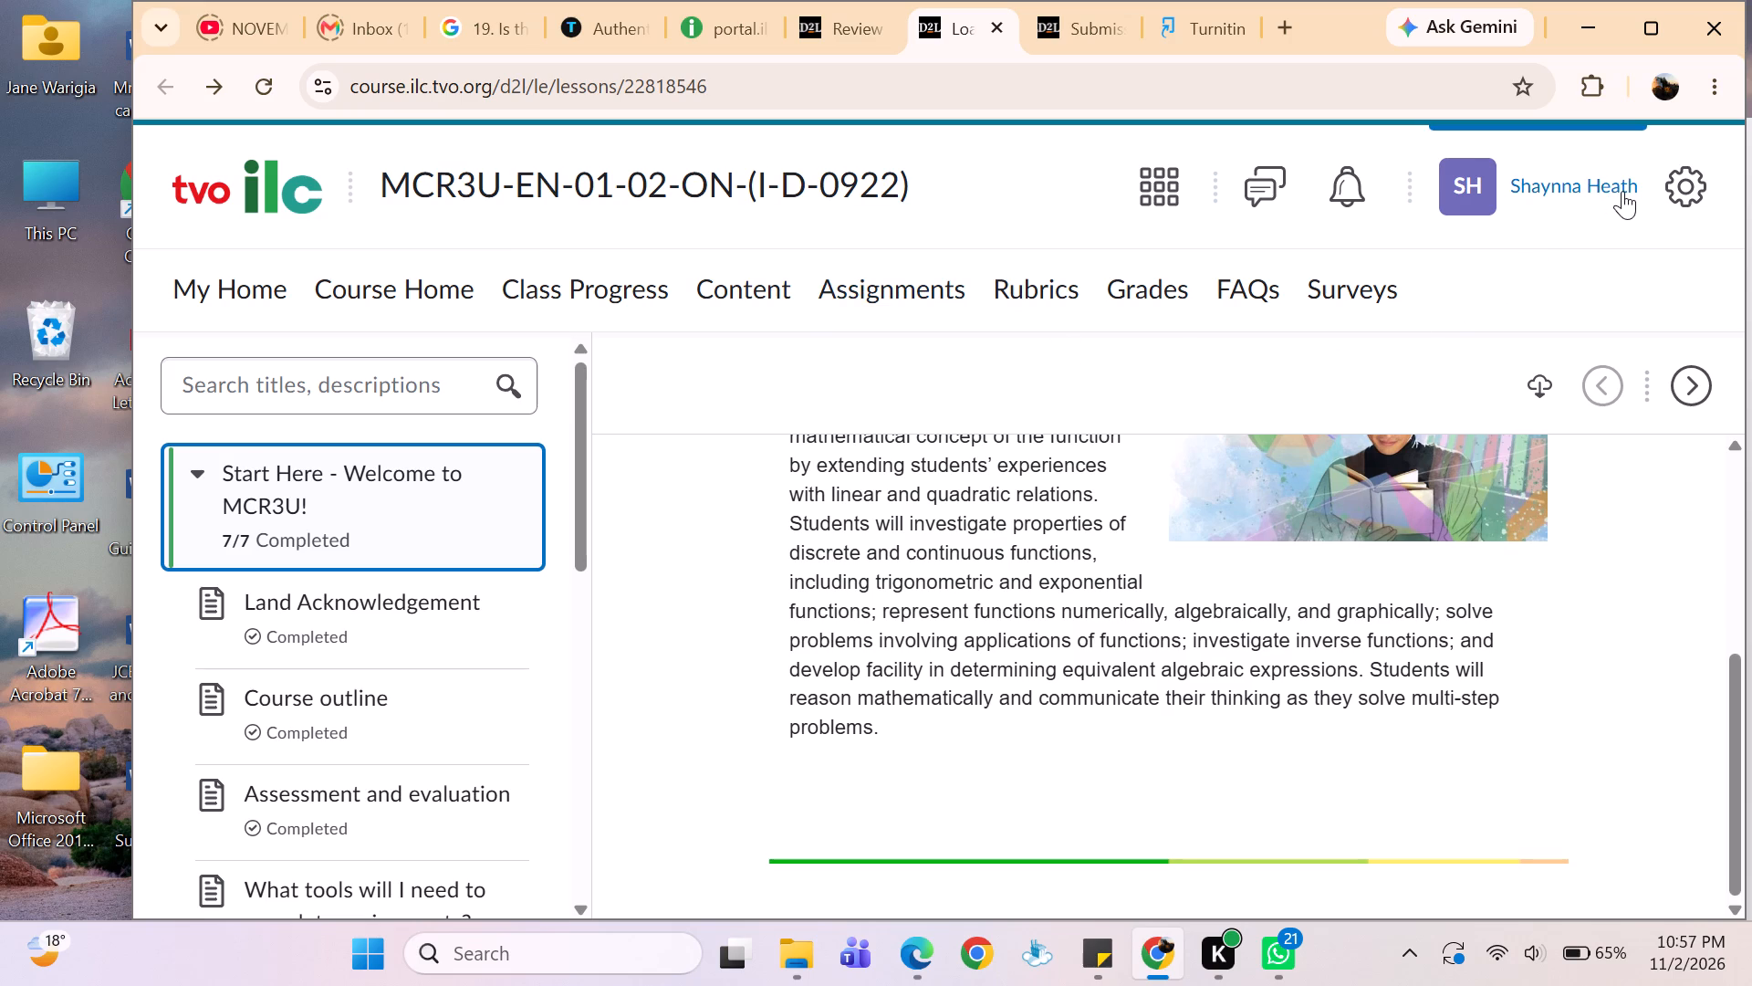
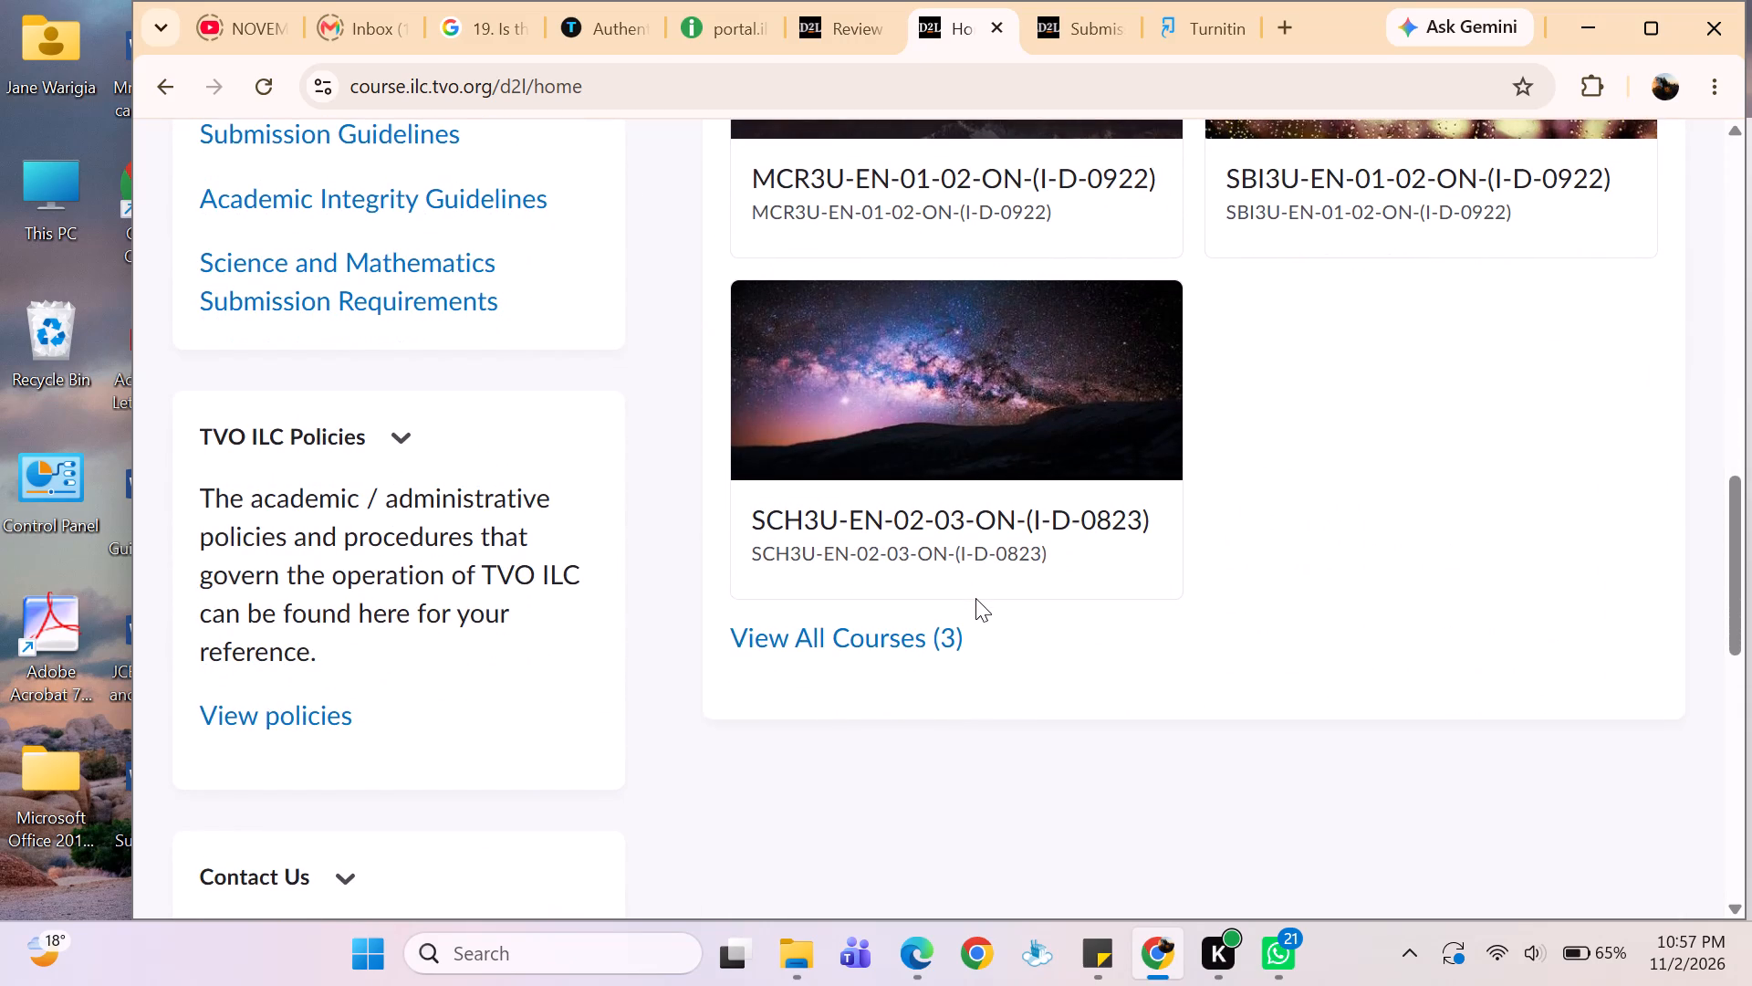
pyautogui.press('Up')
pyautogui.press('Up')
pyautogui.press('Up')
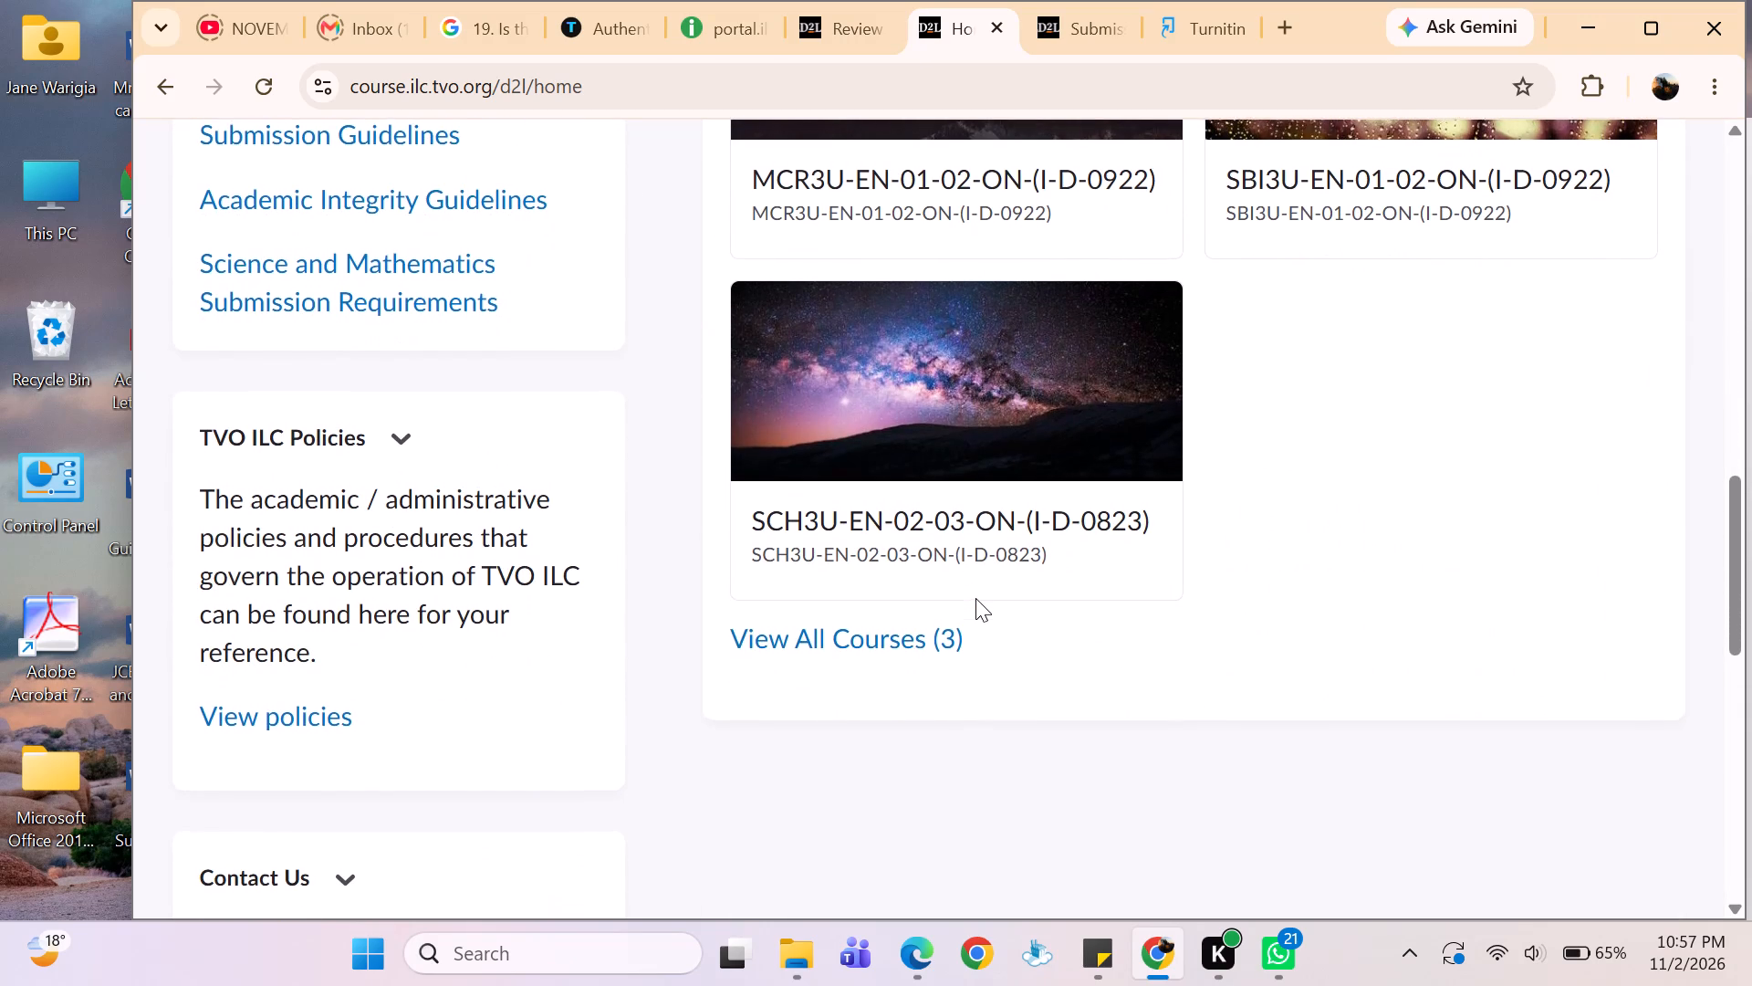
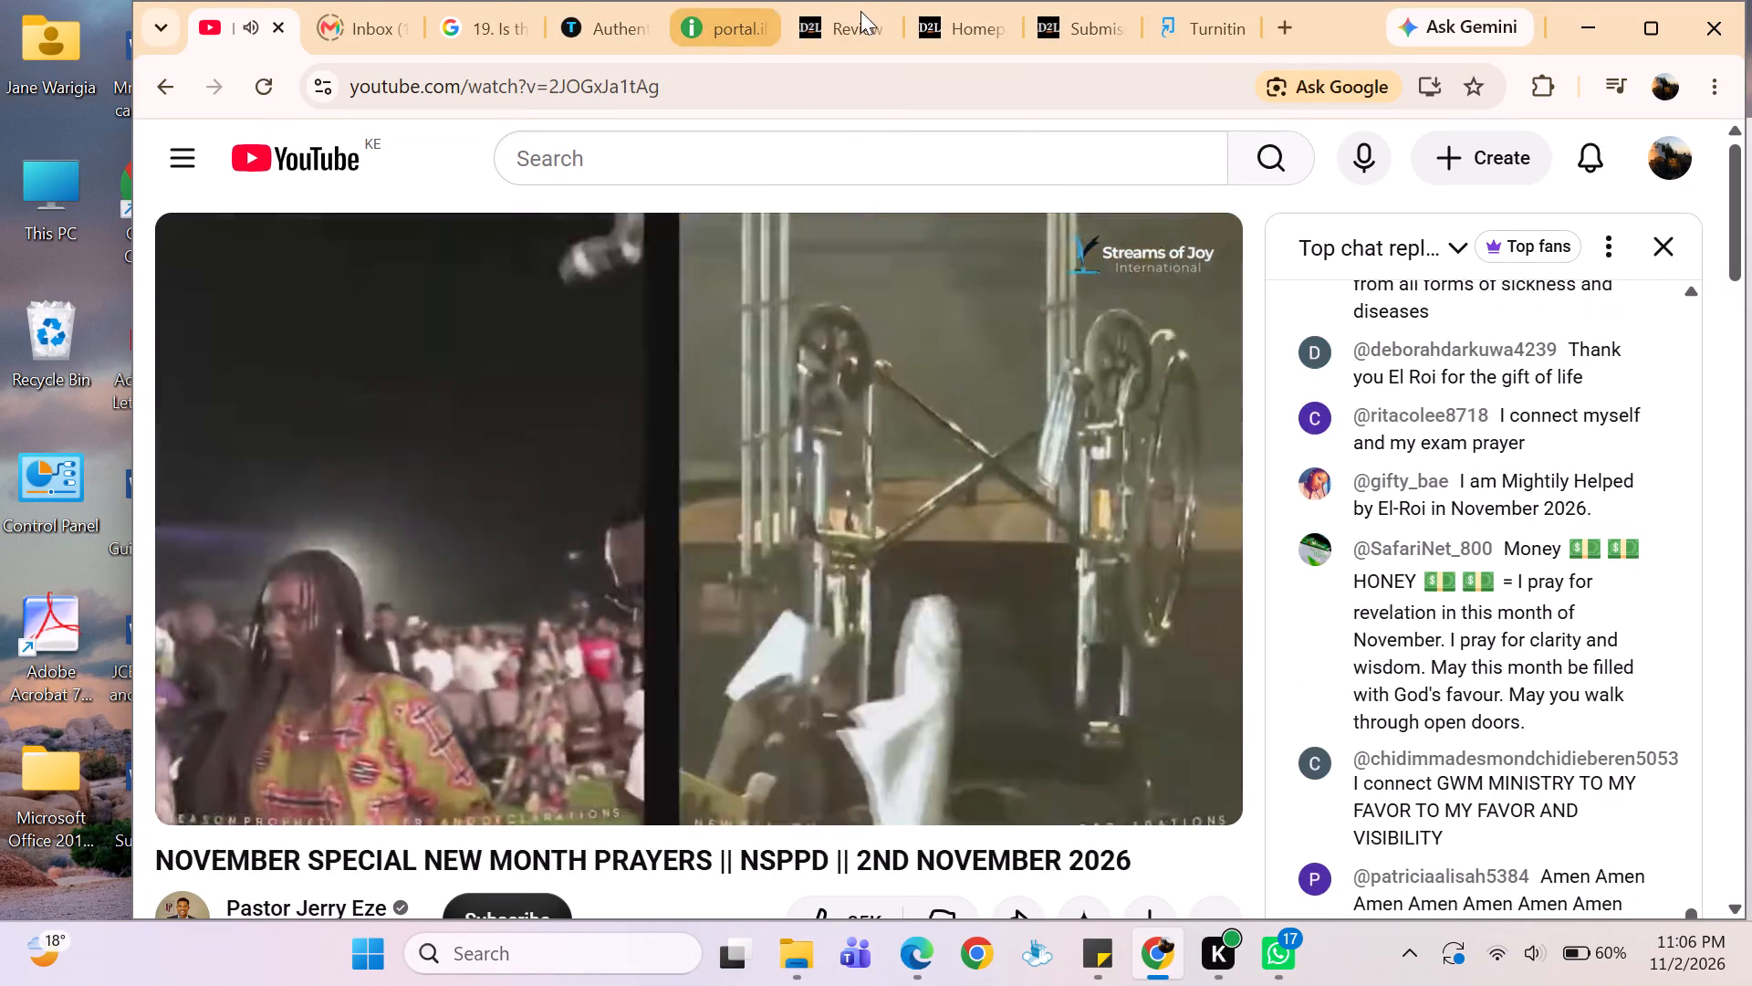
# Review the submission details and instructions for the 1.6 Draft Assignment for Turnitin Feedback.
pyautogui.click(872, 22)
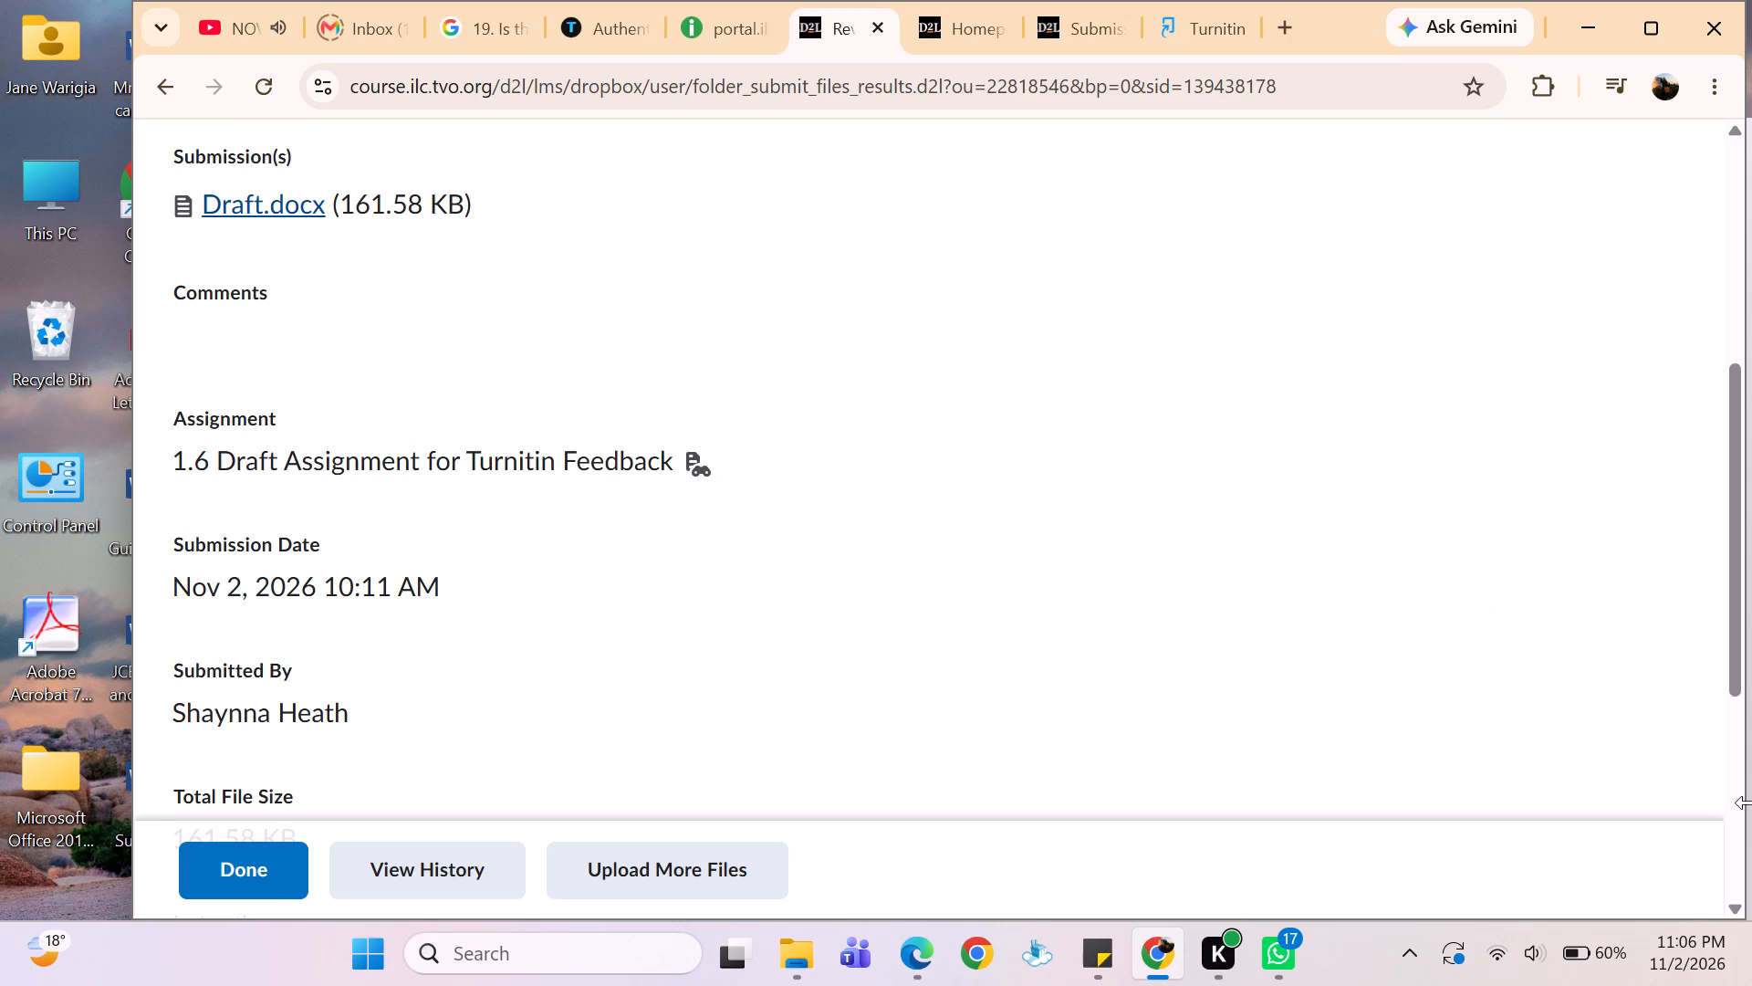
pyautogui.click(1734, 893)
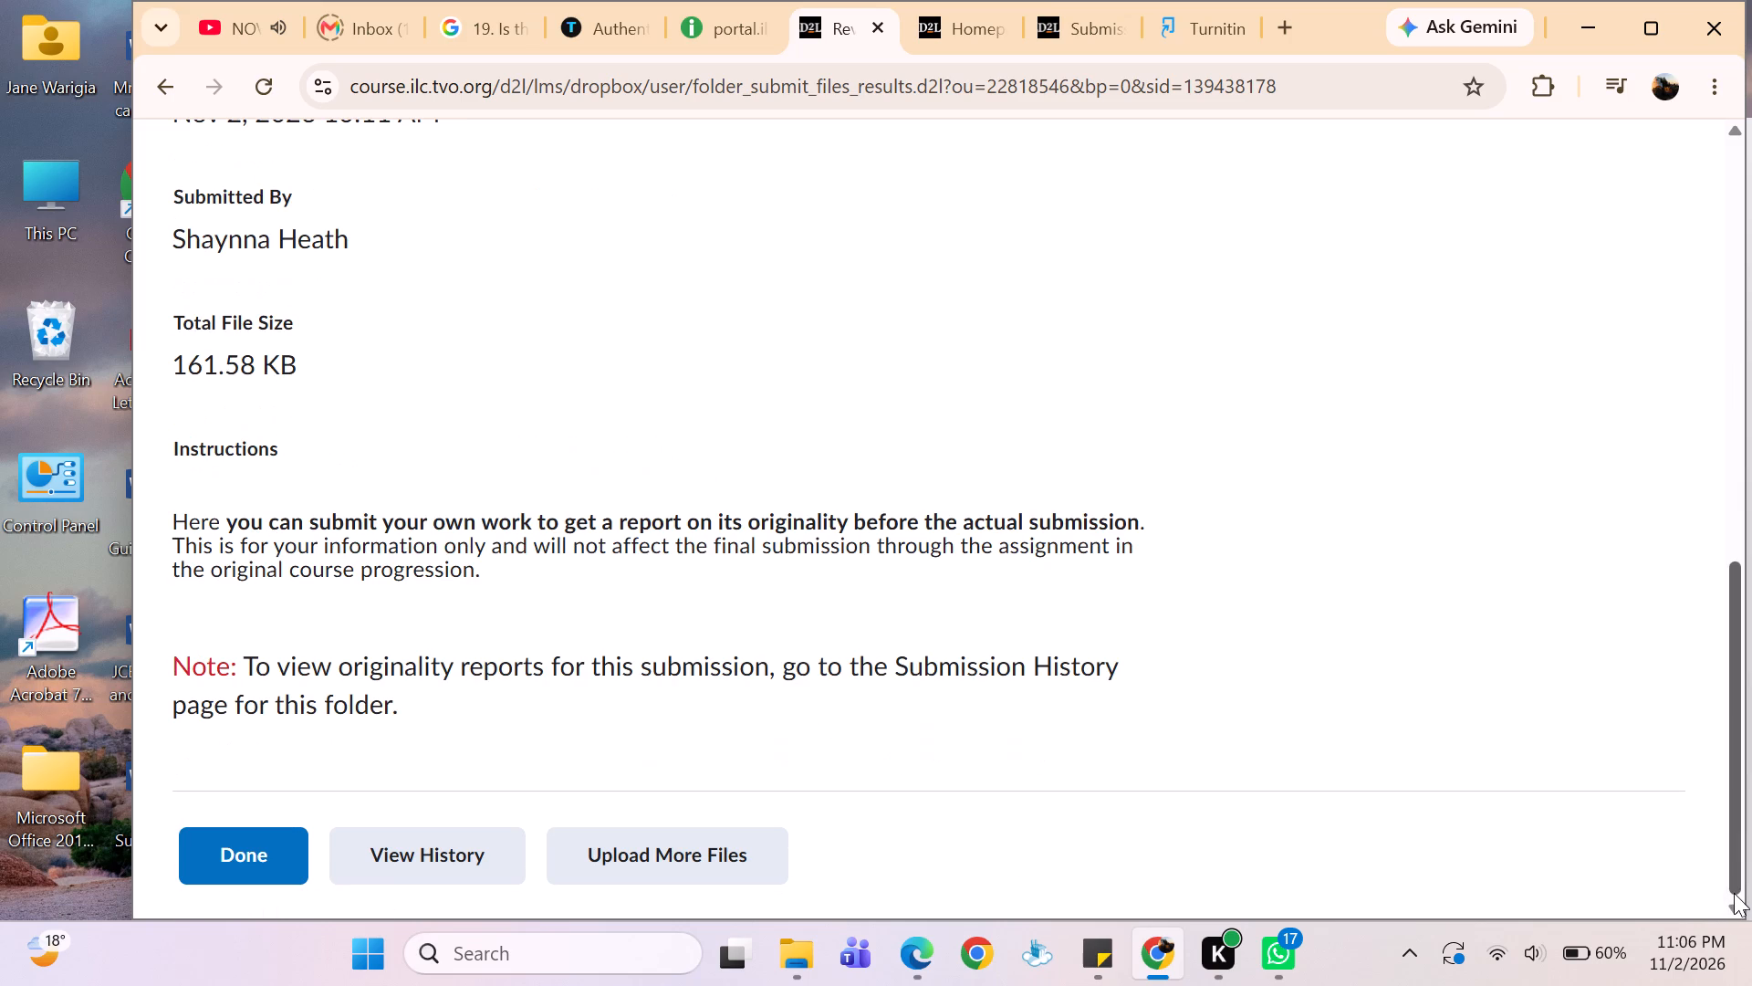
pyautogui.click(1734, 893)
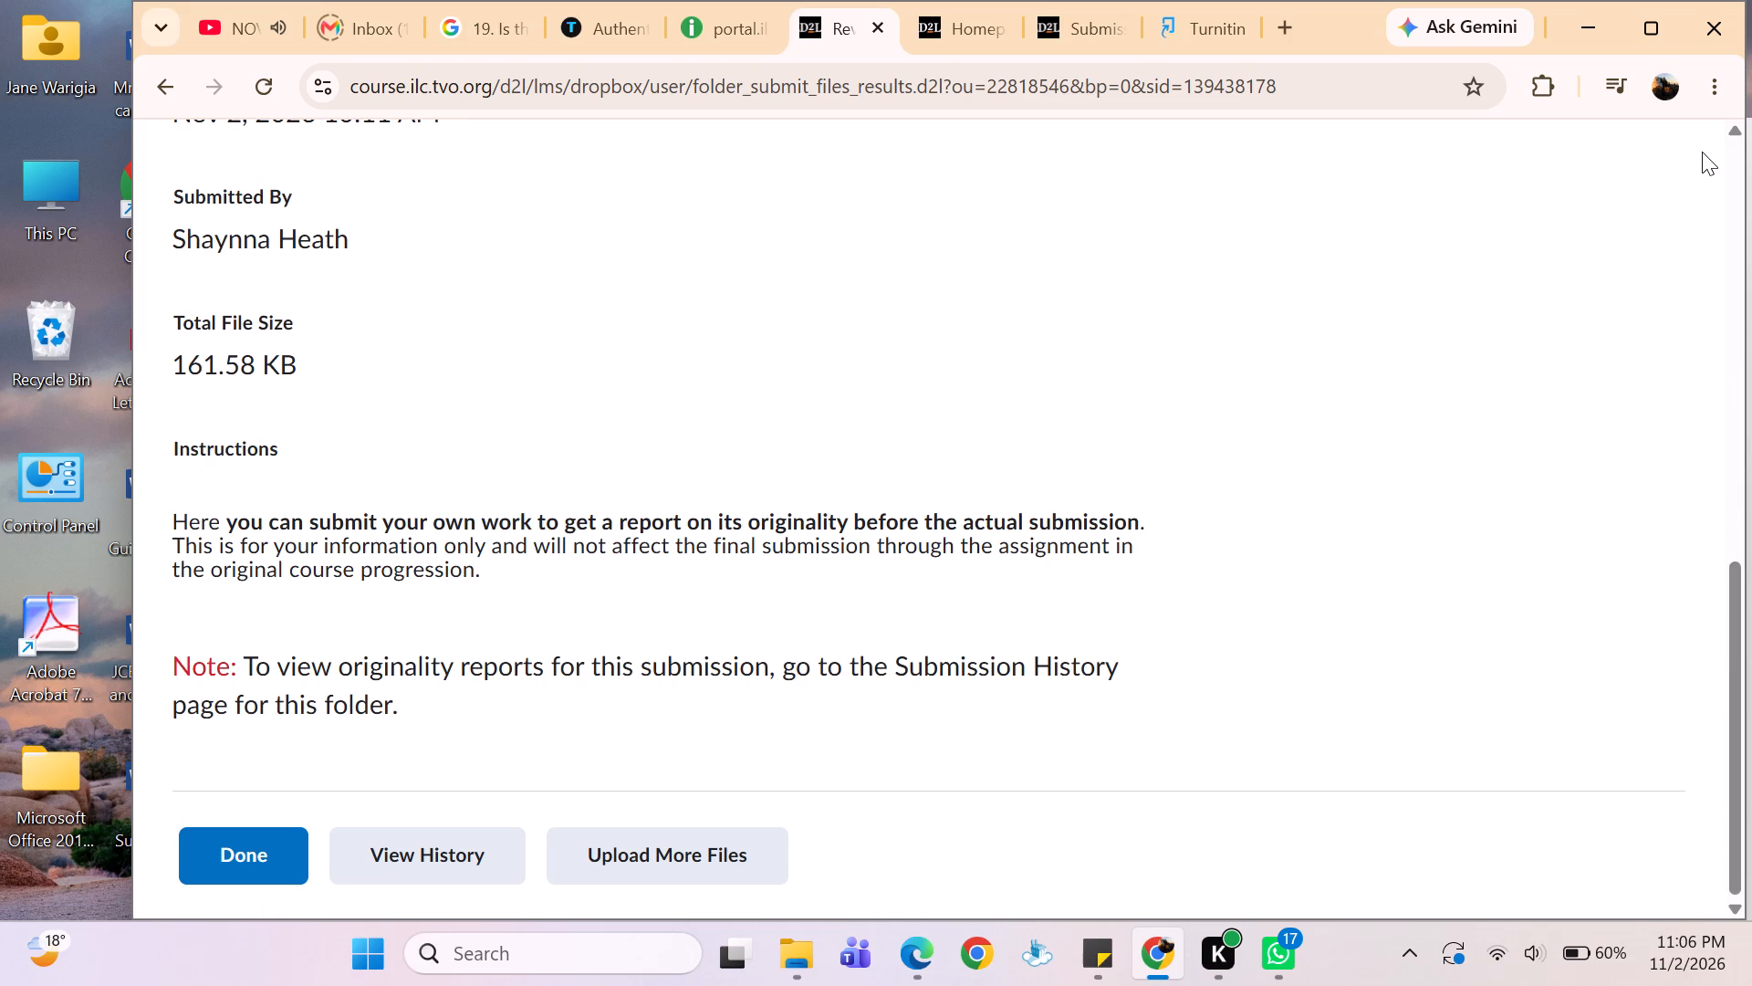
pyautogui.click(1732, 139)
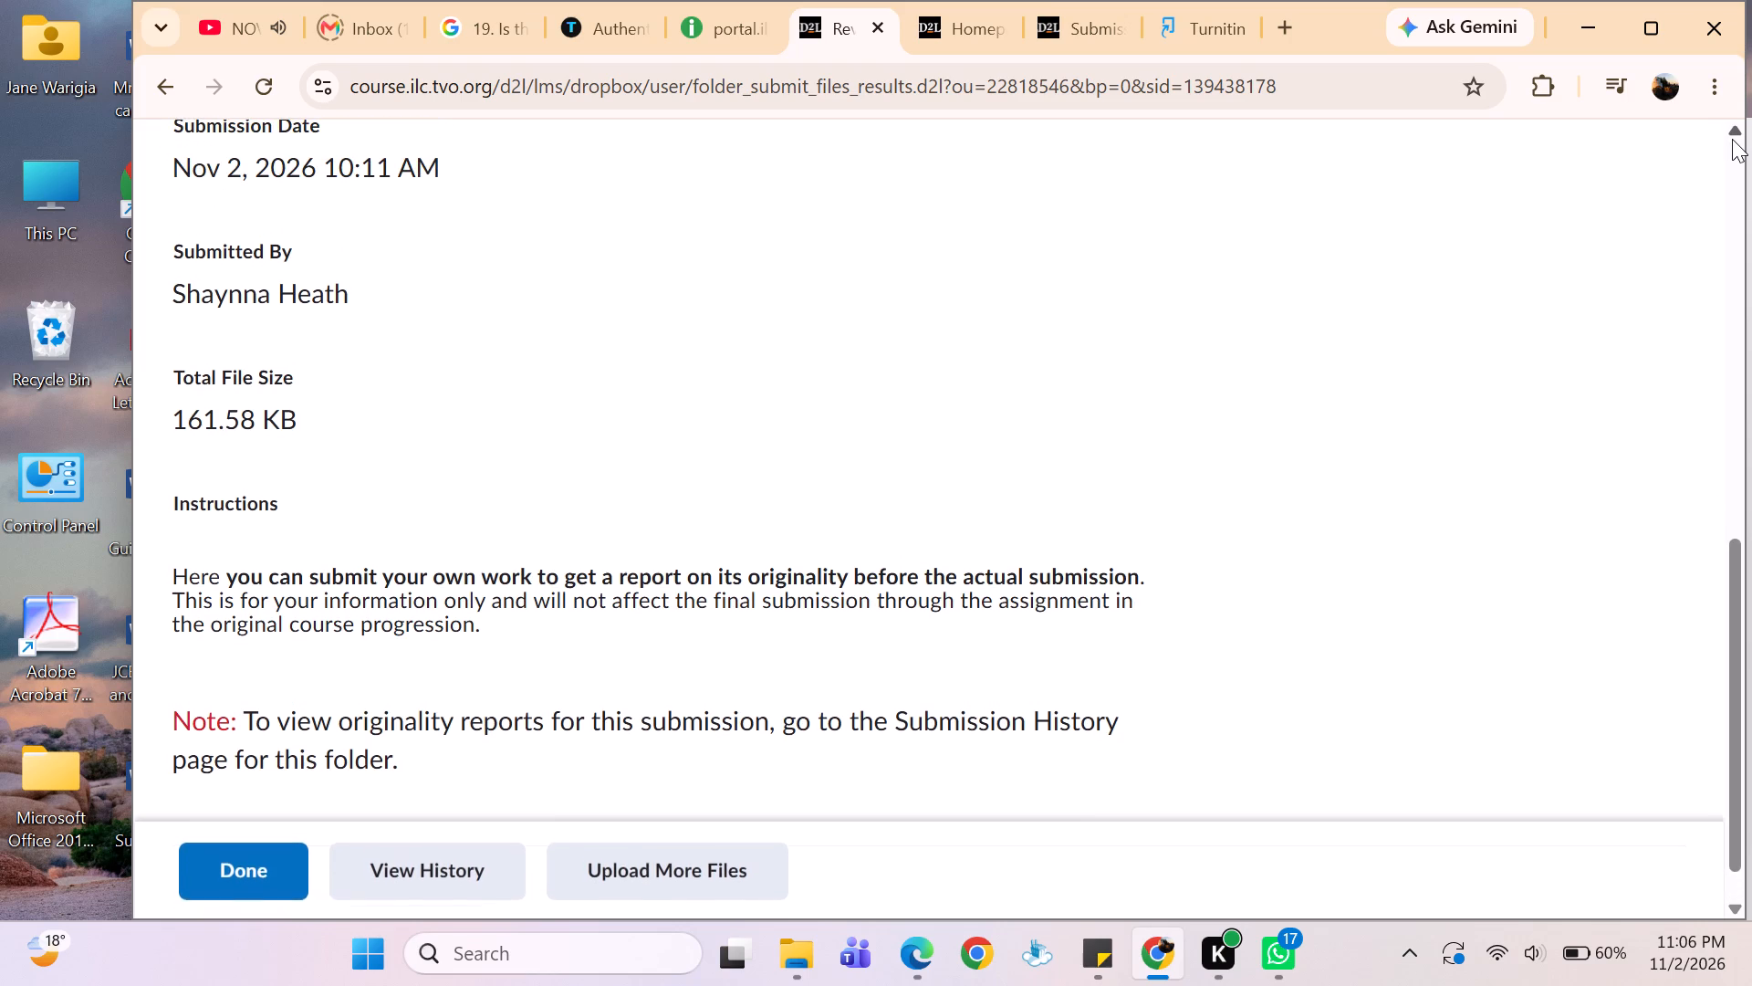
pyautogui.click(1732, 139)
pyautogui.click(1732, 139)
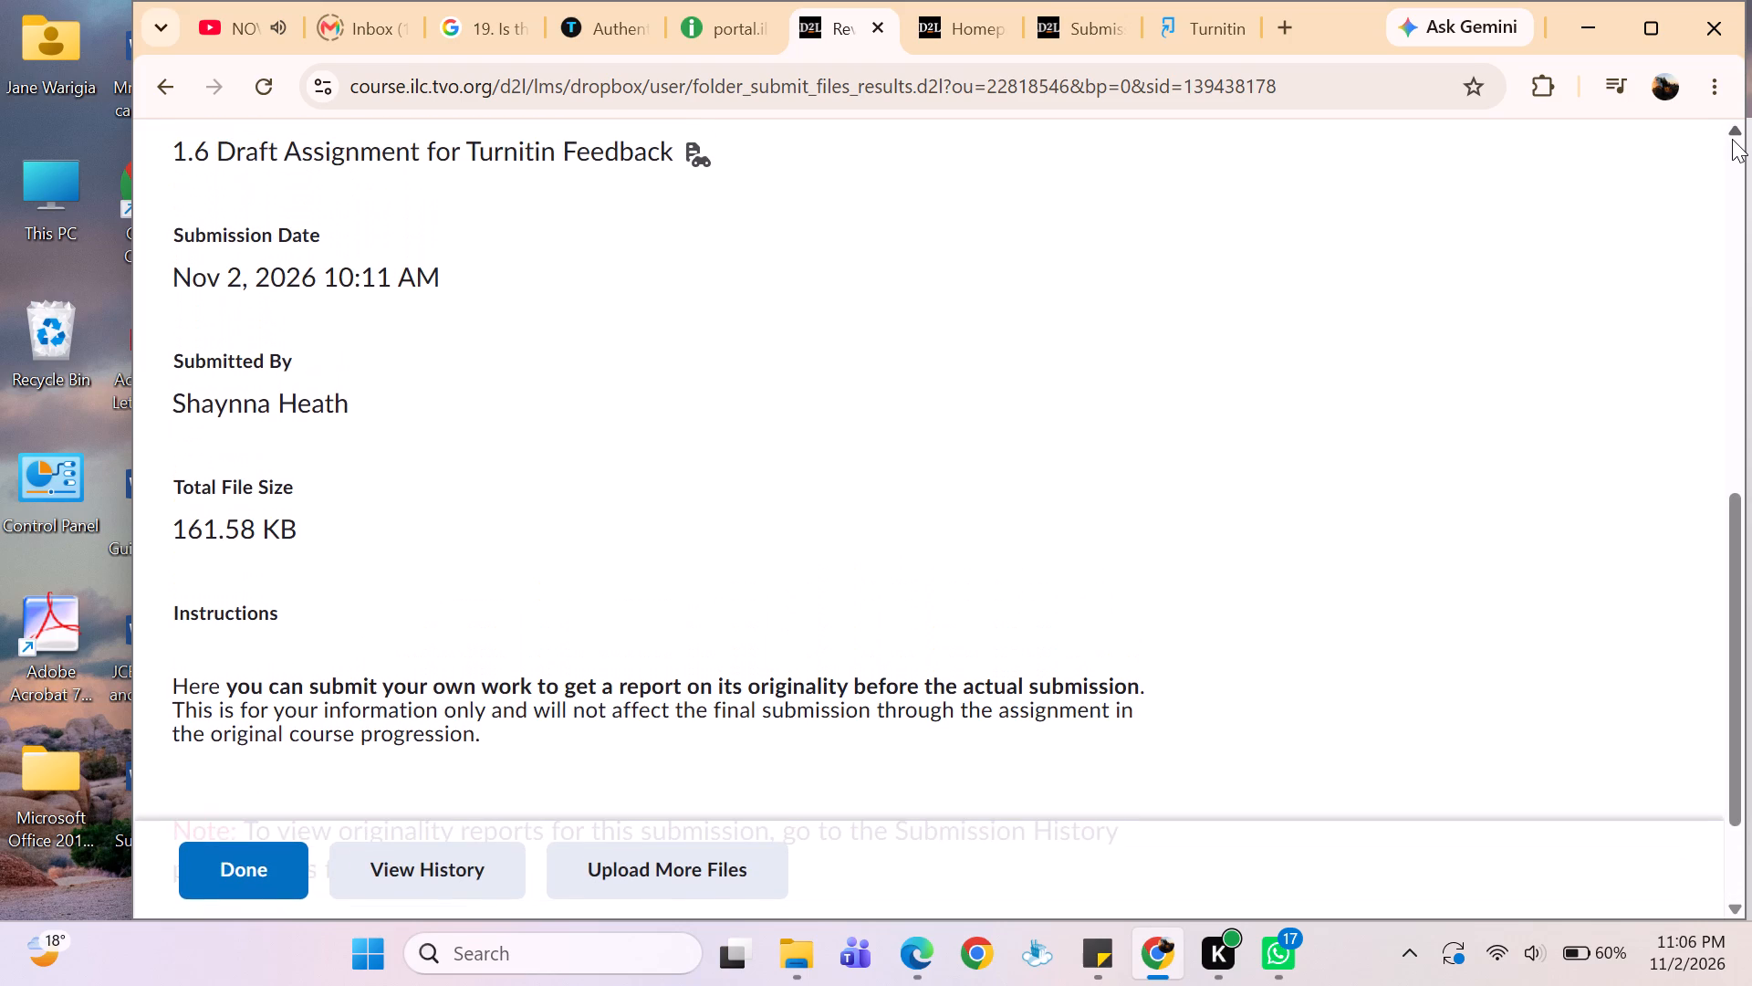
pyautogui.click(1732, 139)
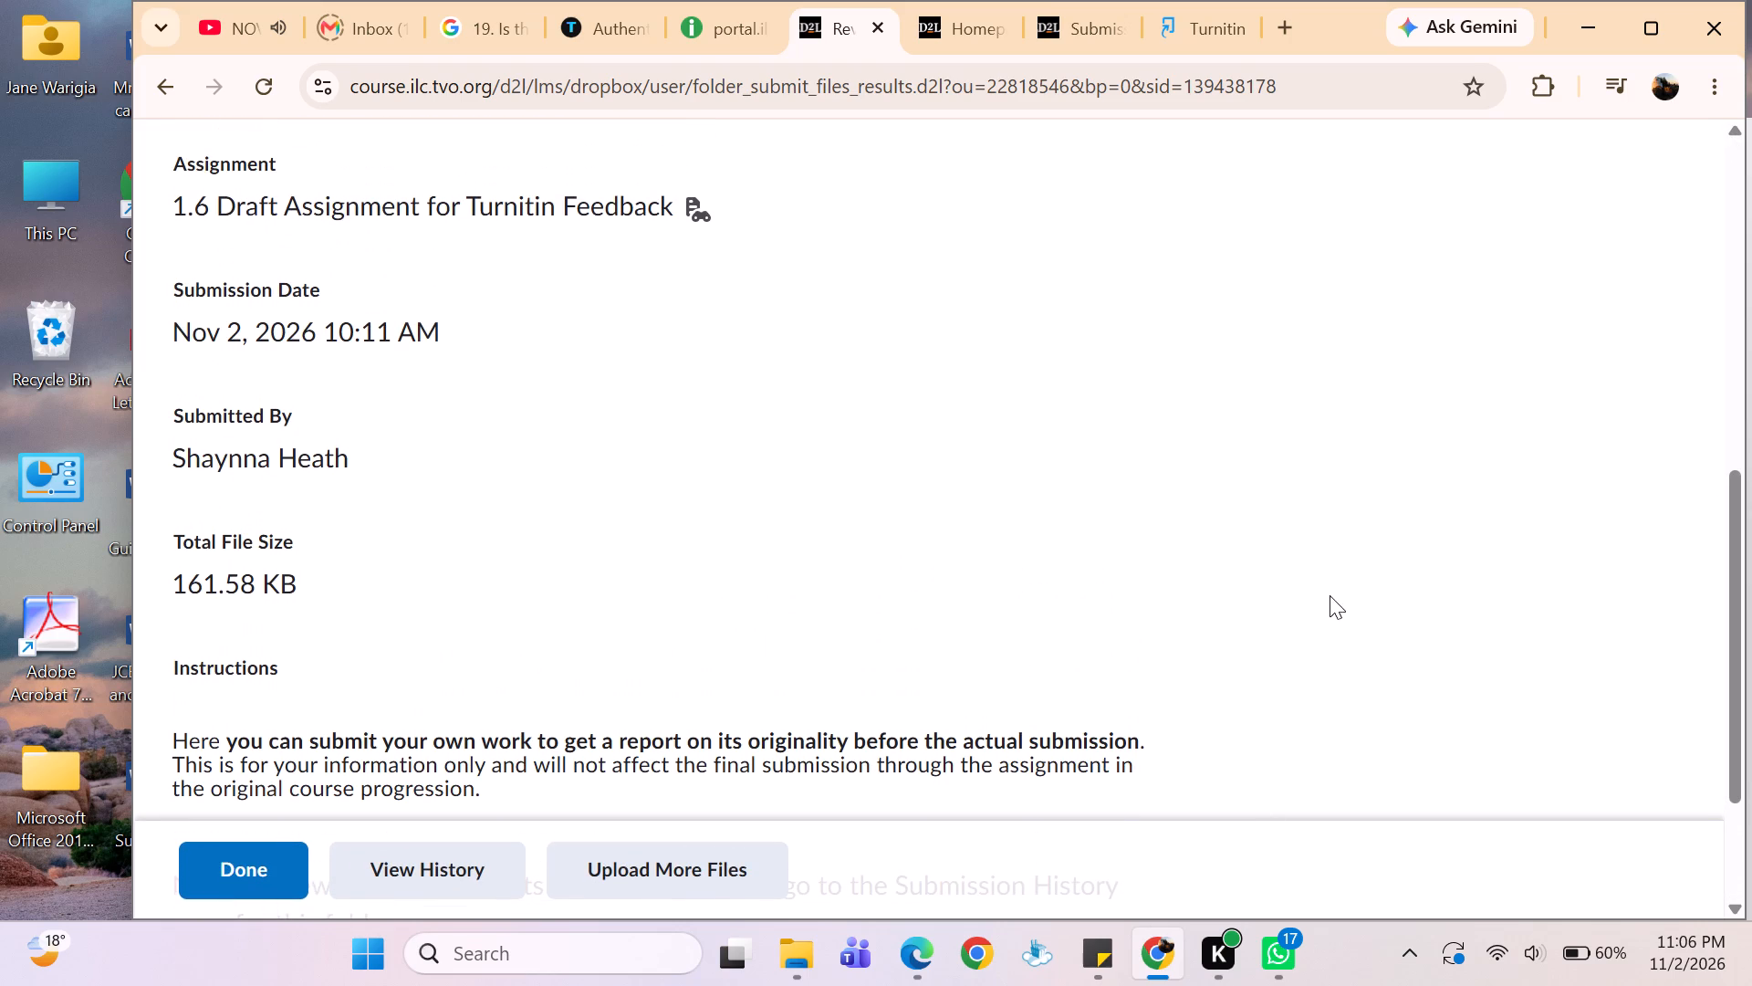
# Go to the TVO ILC homepage and open its Content section.
pyautogui.click(981, 22)
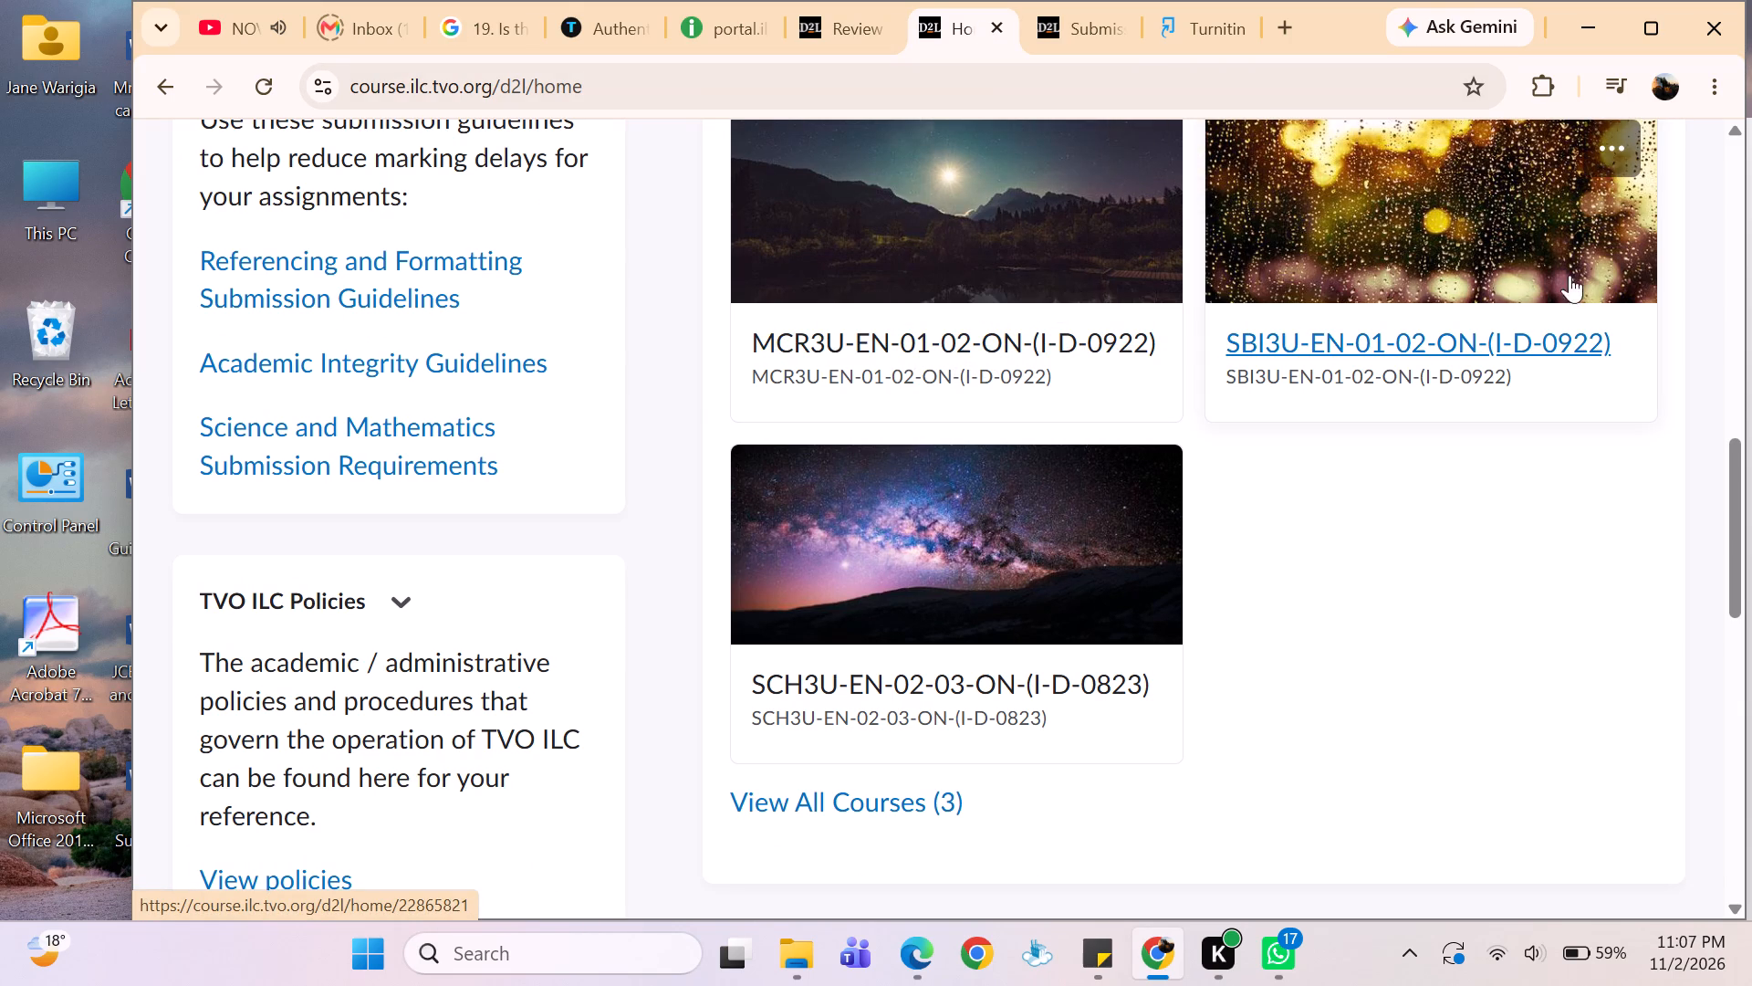
pyautogui.click(1741, 161)
pyautogui.tripleClick(1741, 161)
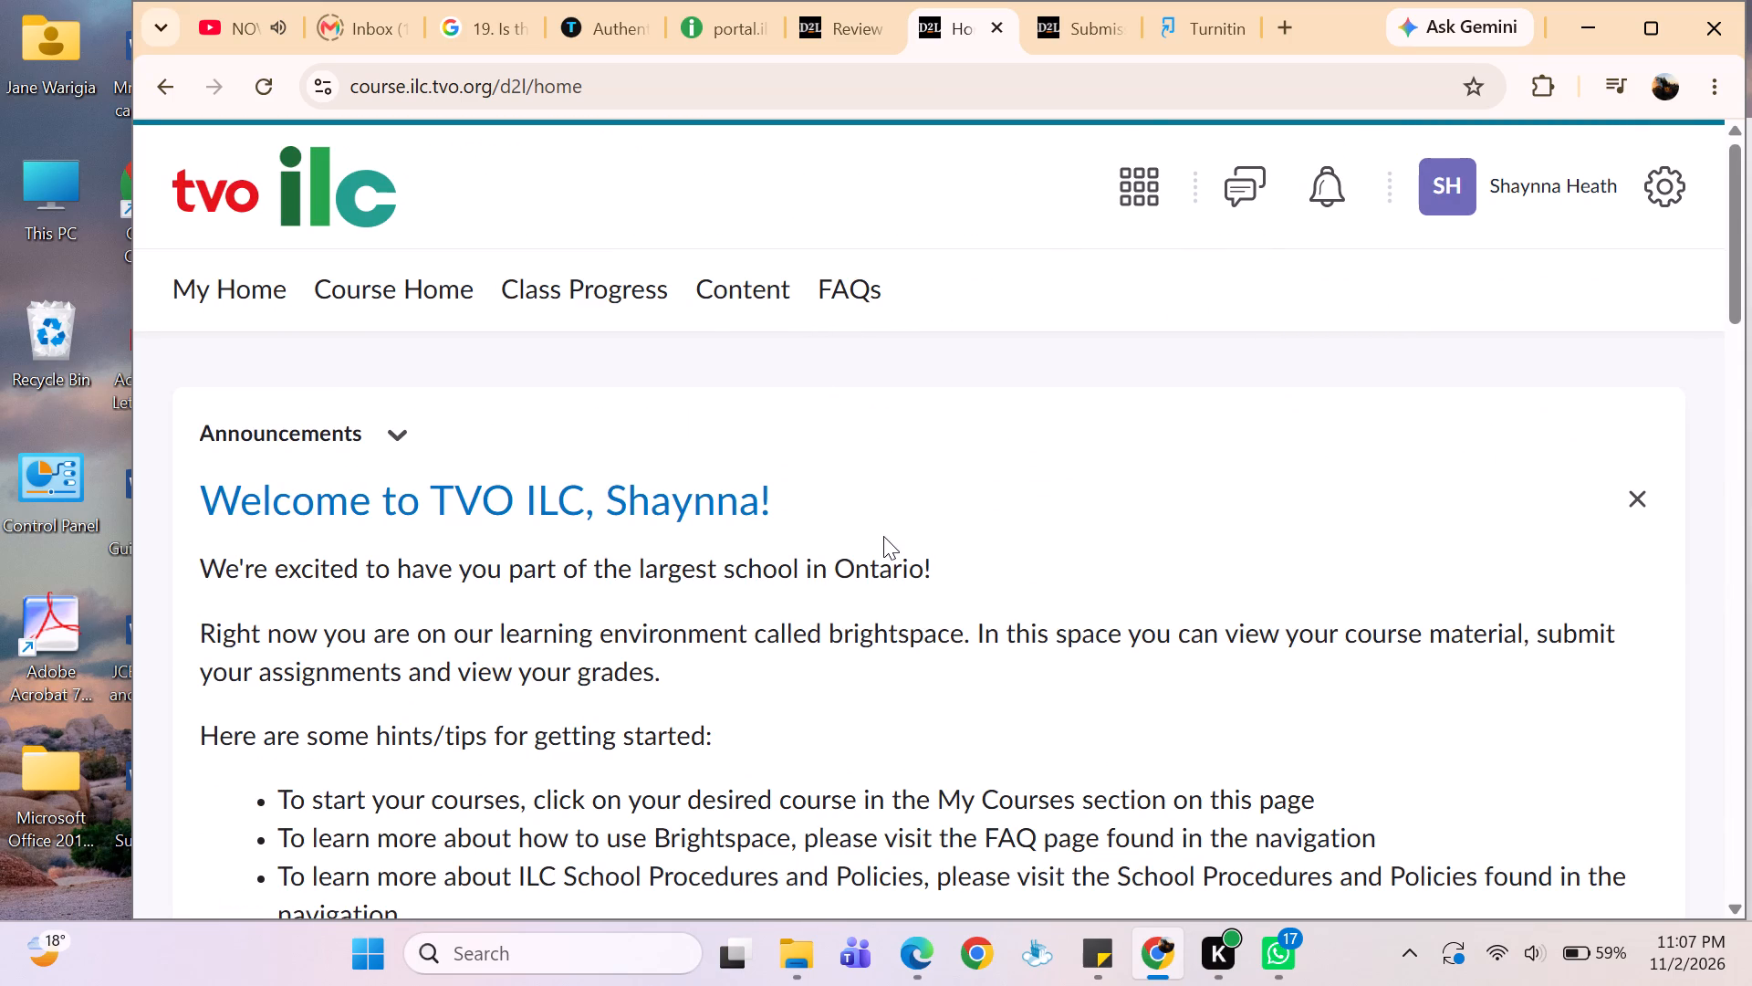
pyautogui.doubleClick(729, 292)
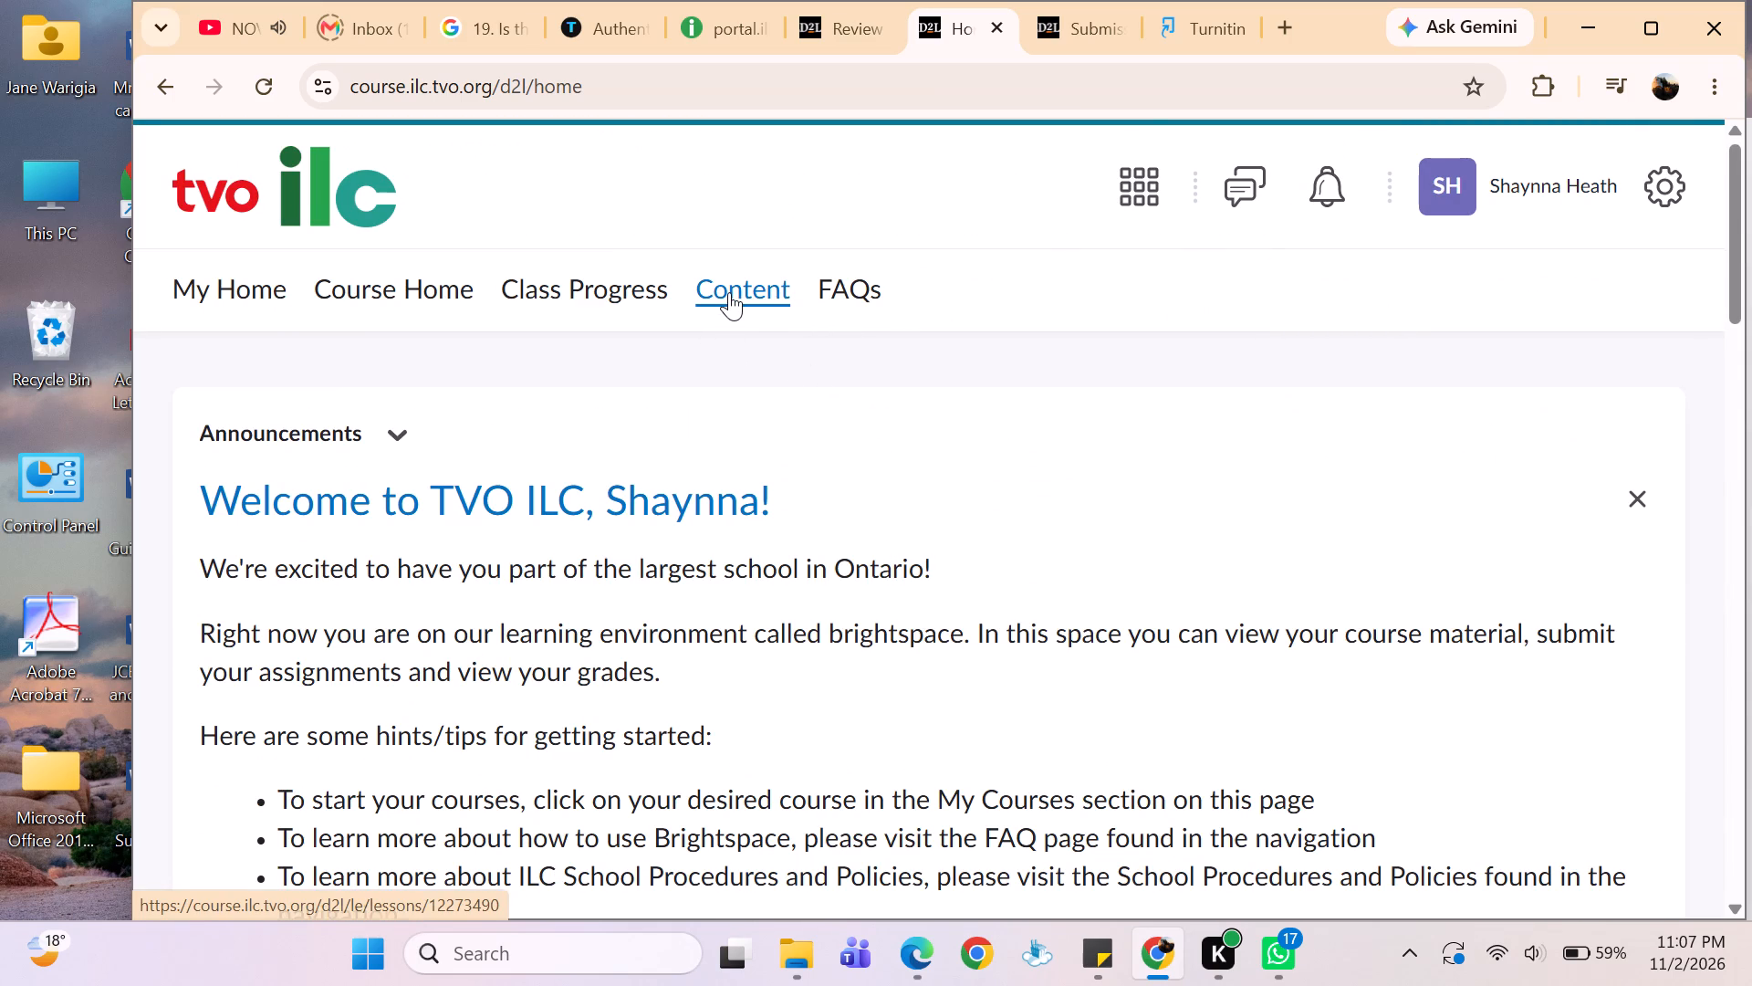
pyautogui.doubleClick(729, 292)
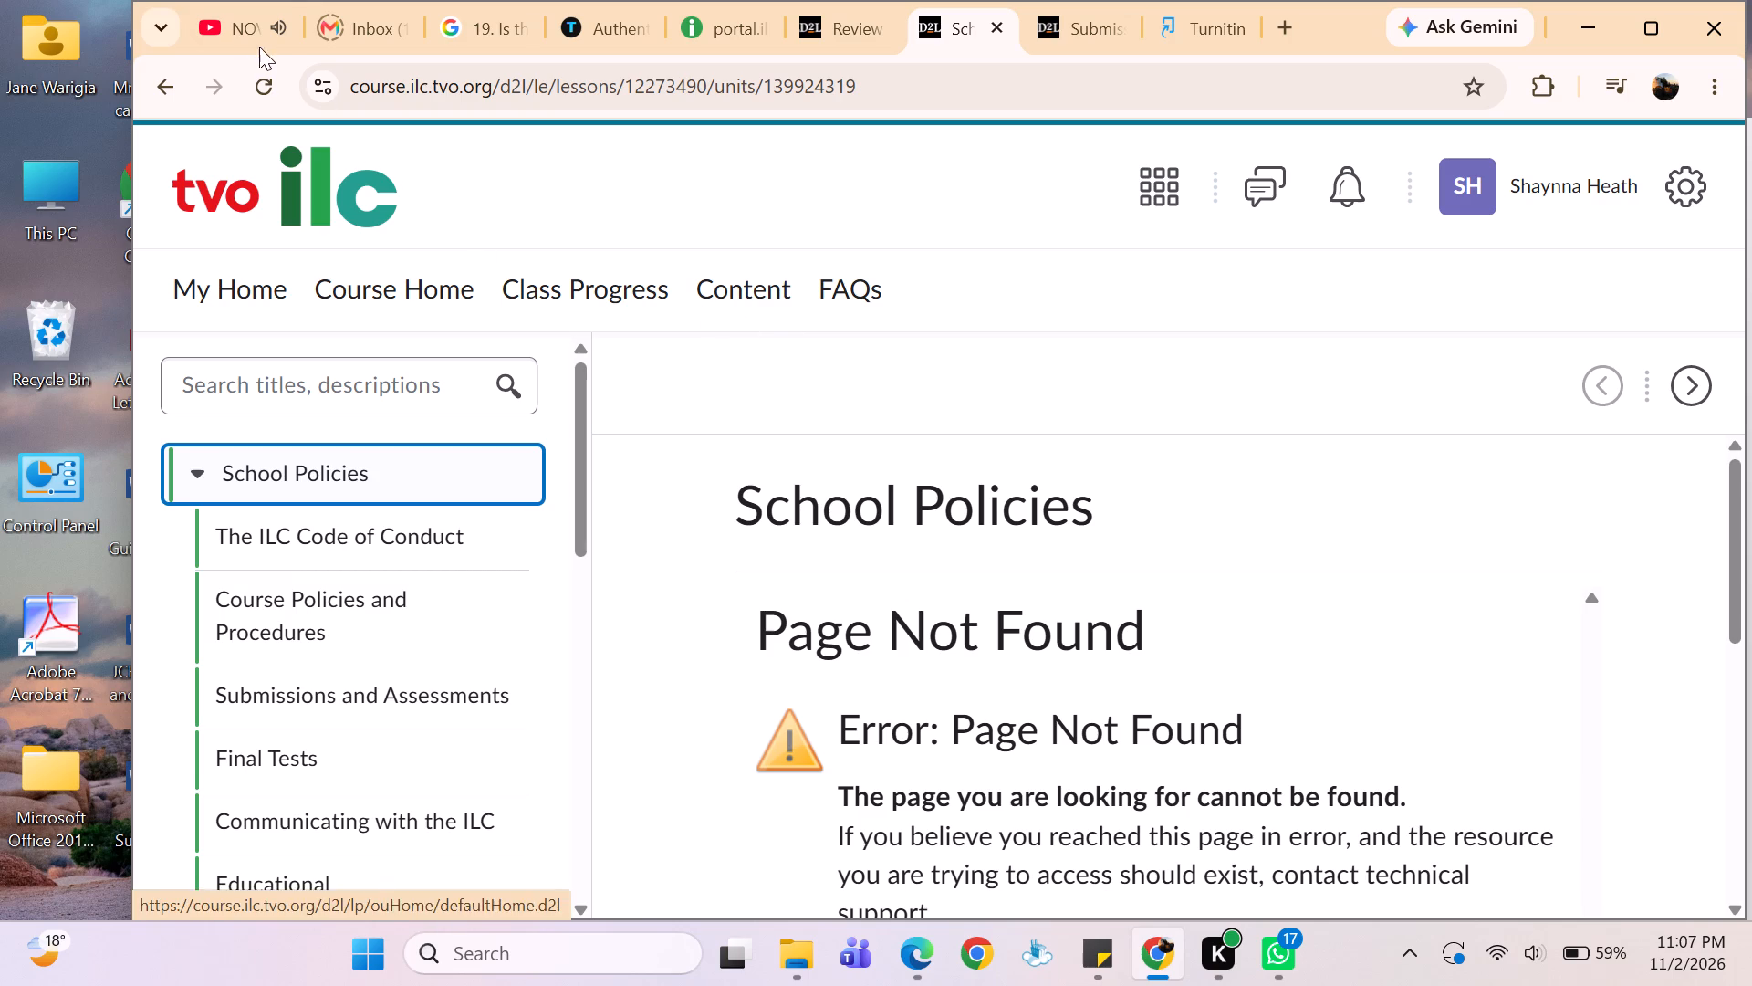
# Return to the November prayers video on YouTube and skip ahead to about 29:53.
pyautogui.click(247, 26)
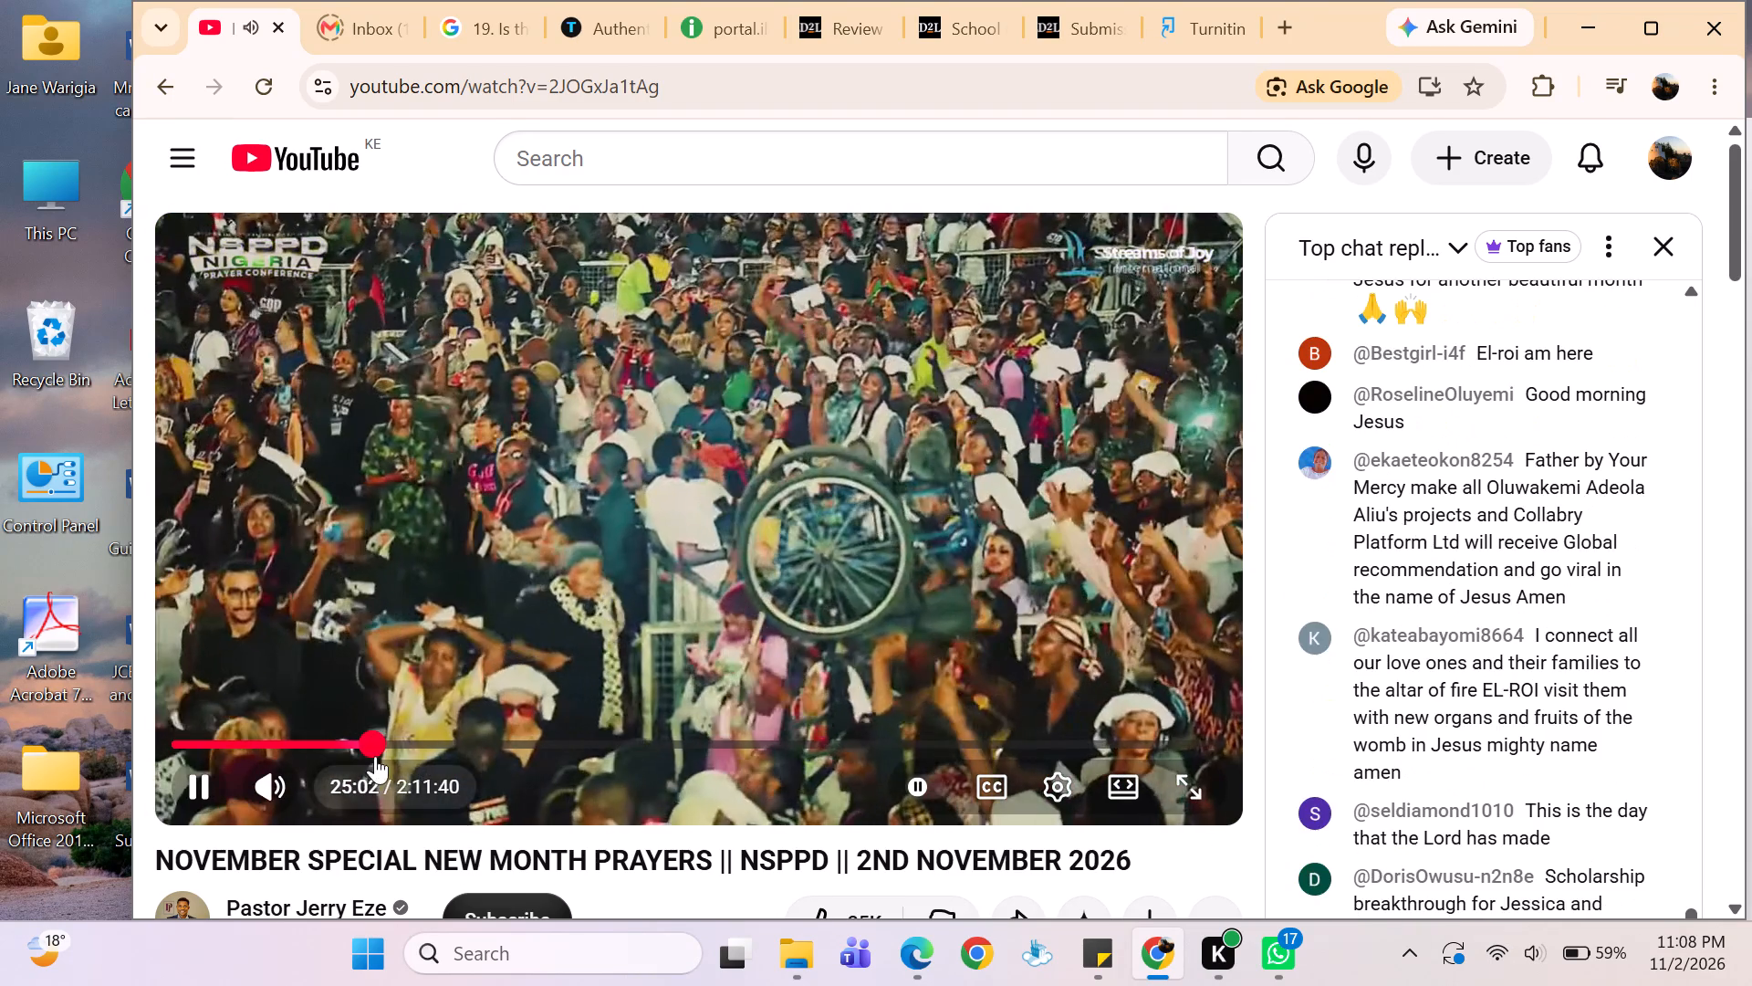
pyautogui.click(412, 746)
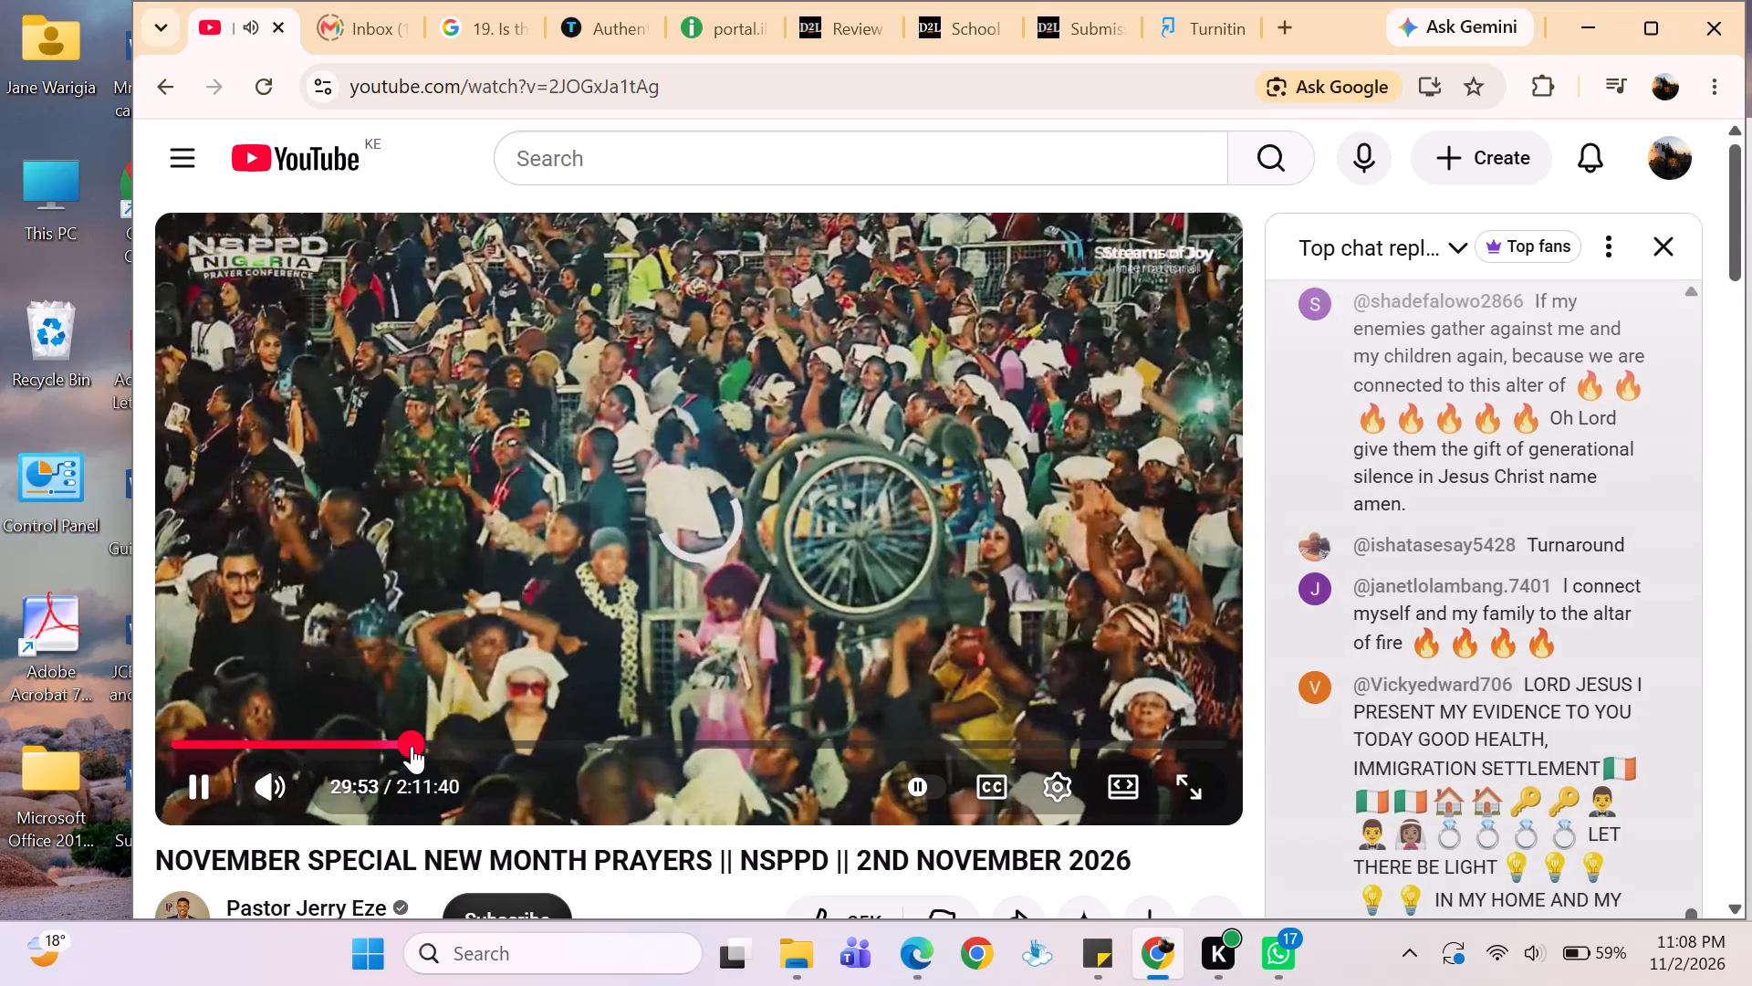
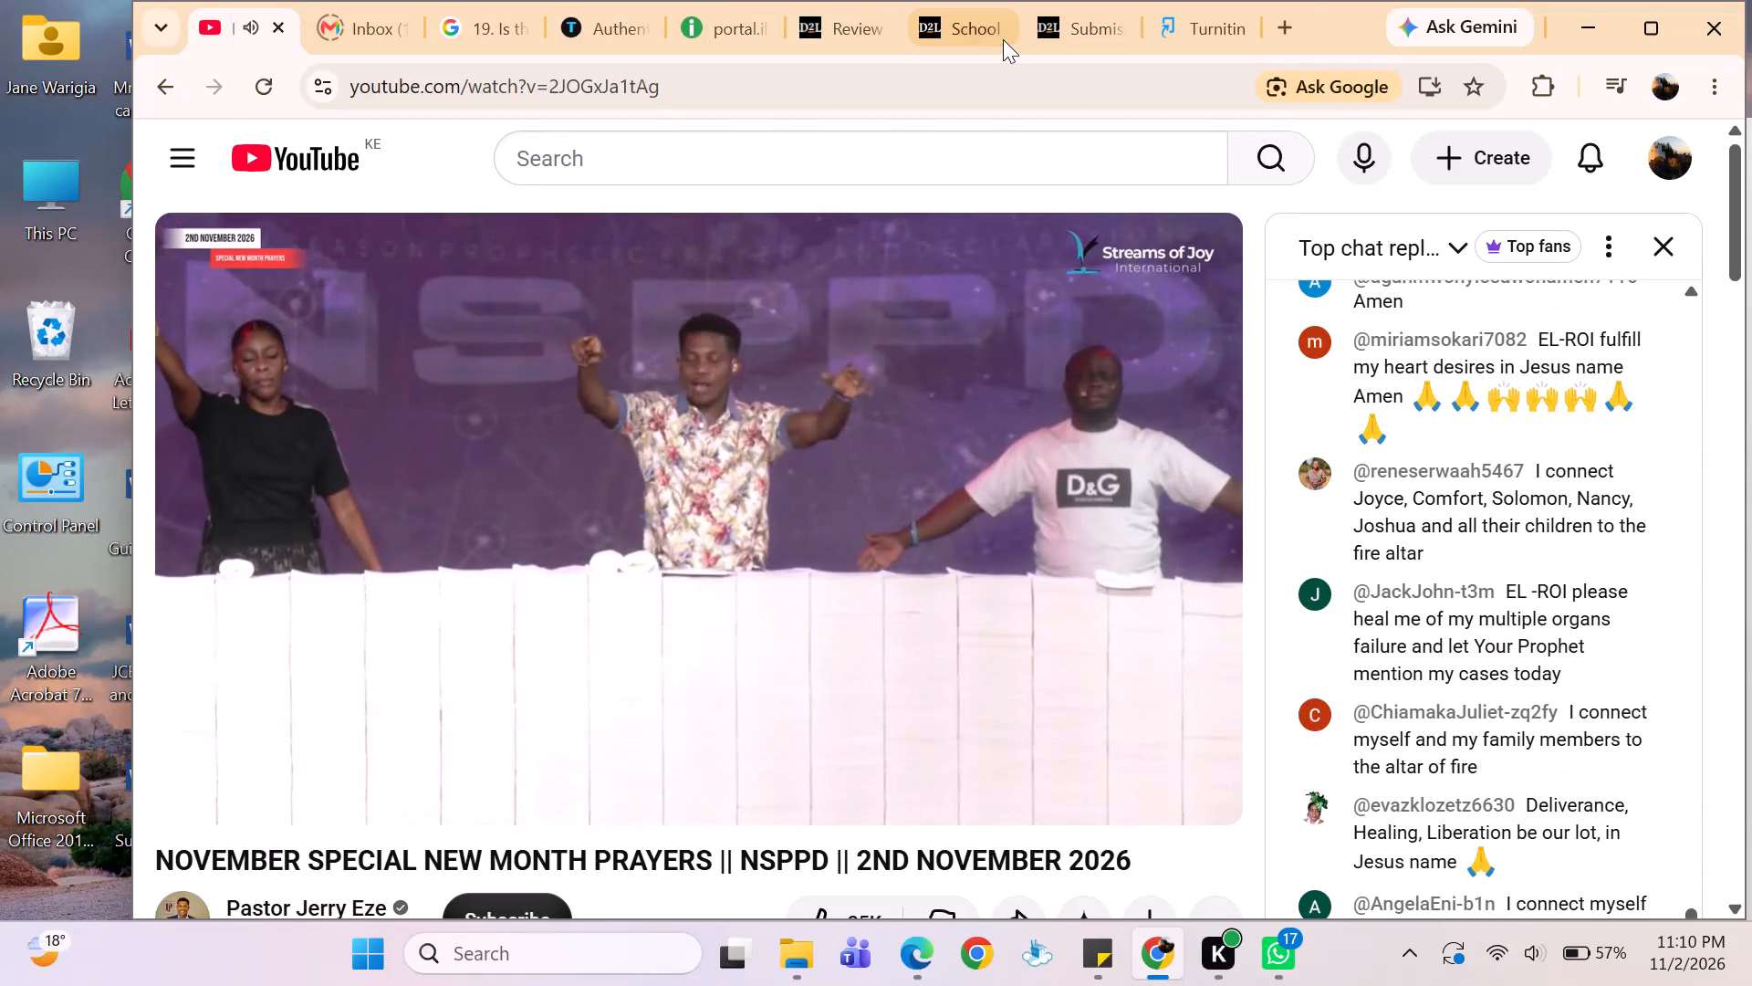
# Check the Submission History page for the 1.6 Draft Assignment for Turnitin Feedback.
pyautogui.click(980, 27)
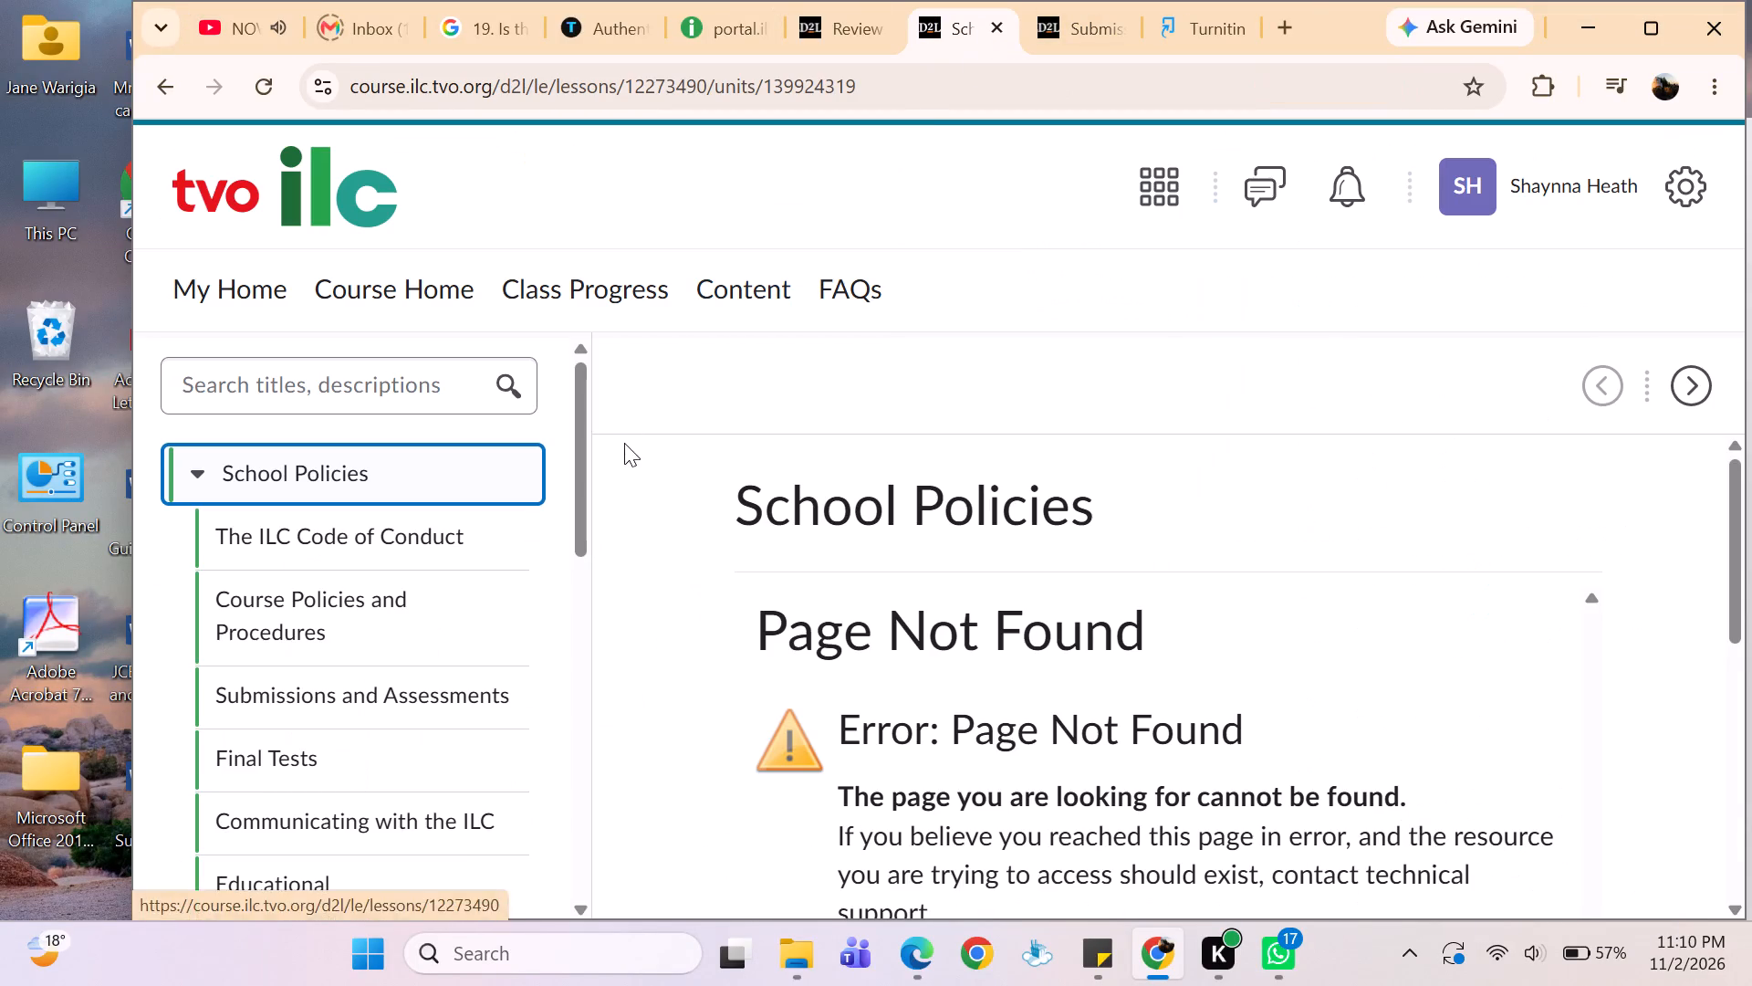
pyautogui.click(1099, 32)
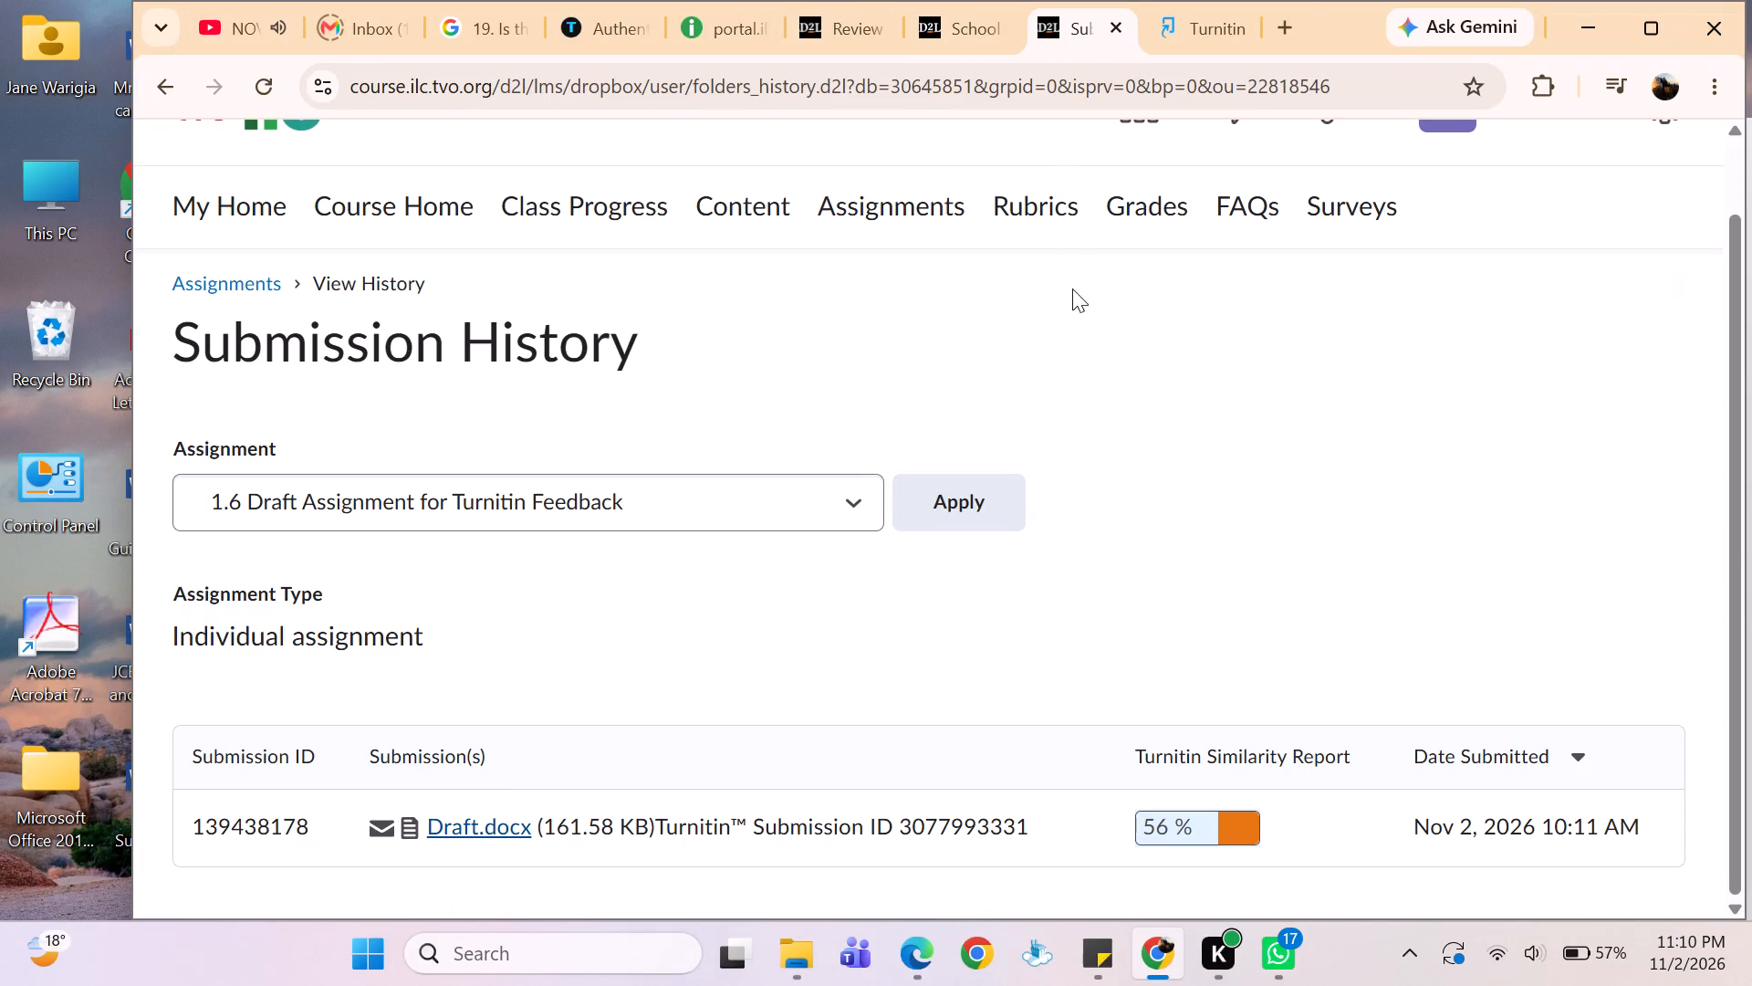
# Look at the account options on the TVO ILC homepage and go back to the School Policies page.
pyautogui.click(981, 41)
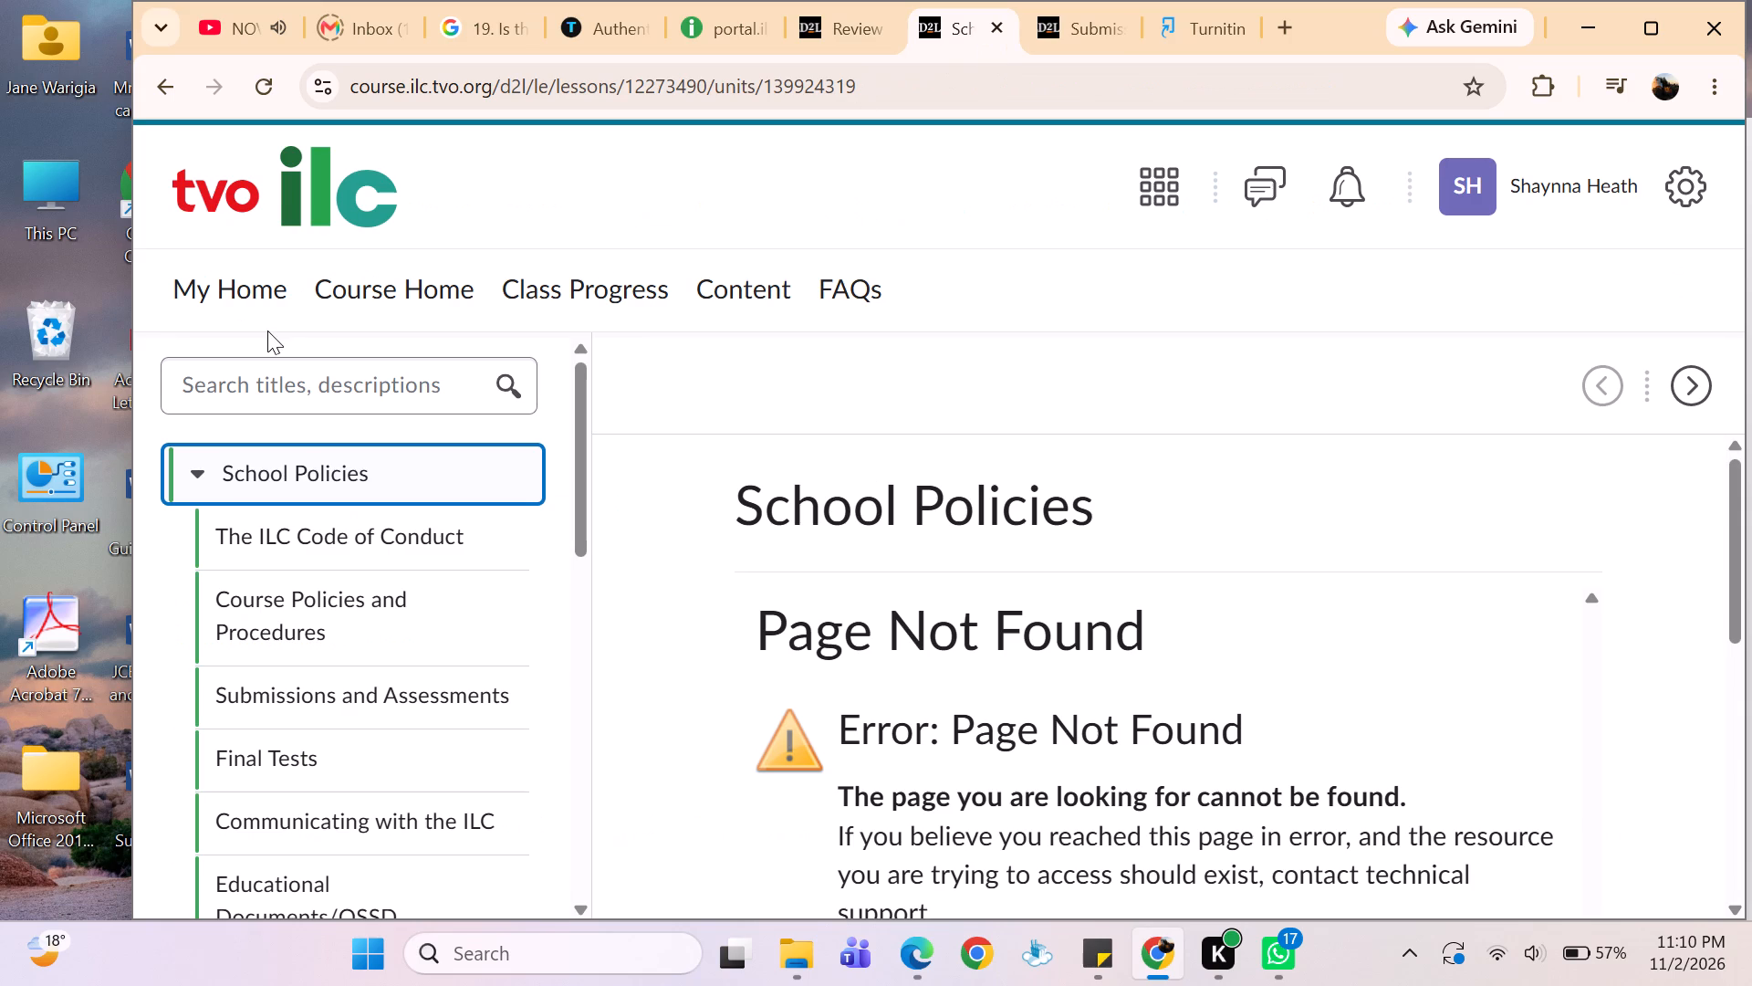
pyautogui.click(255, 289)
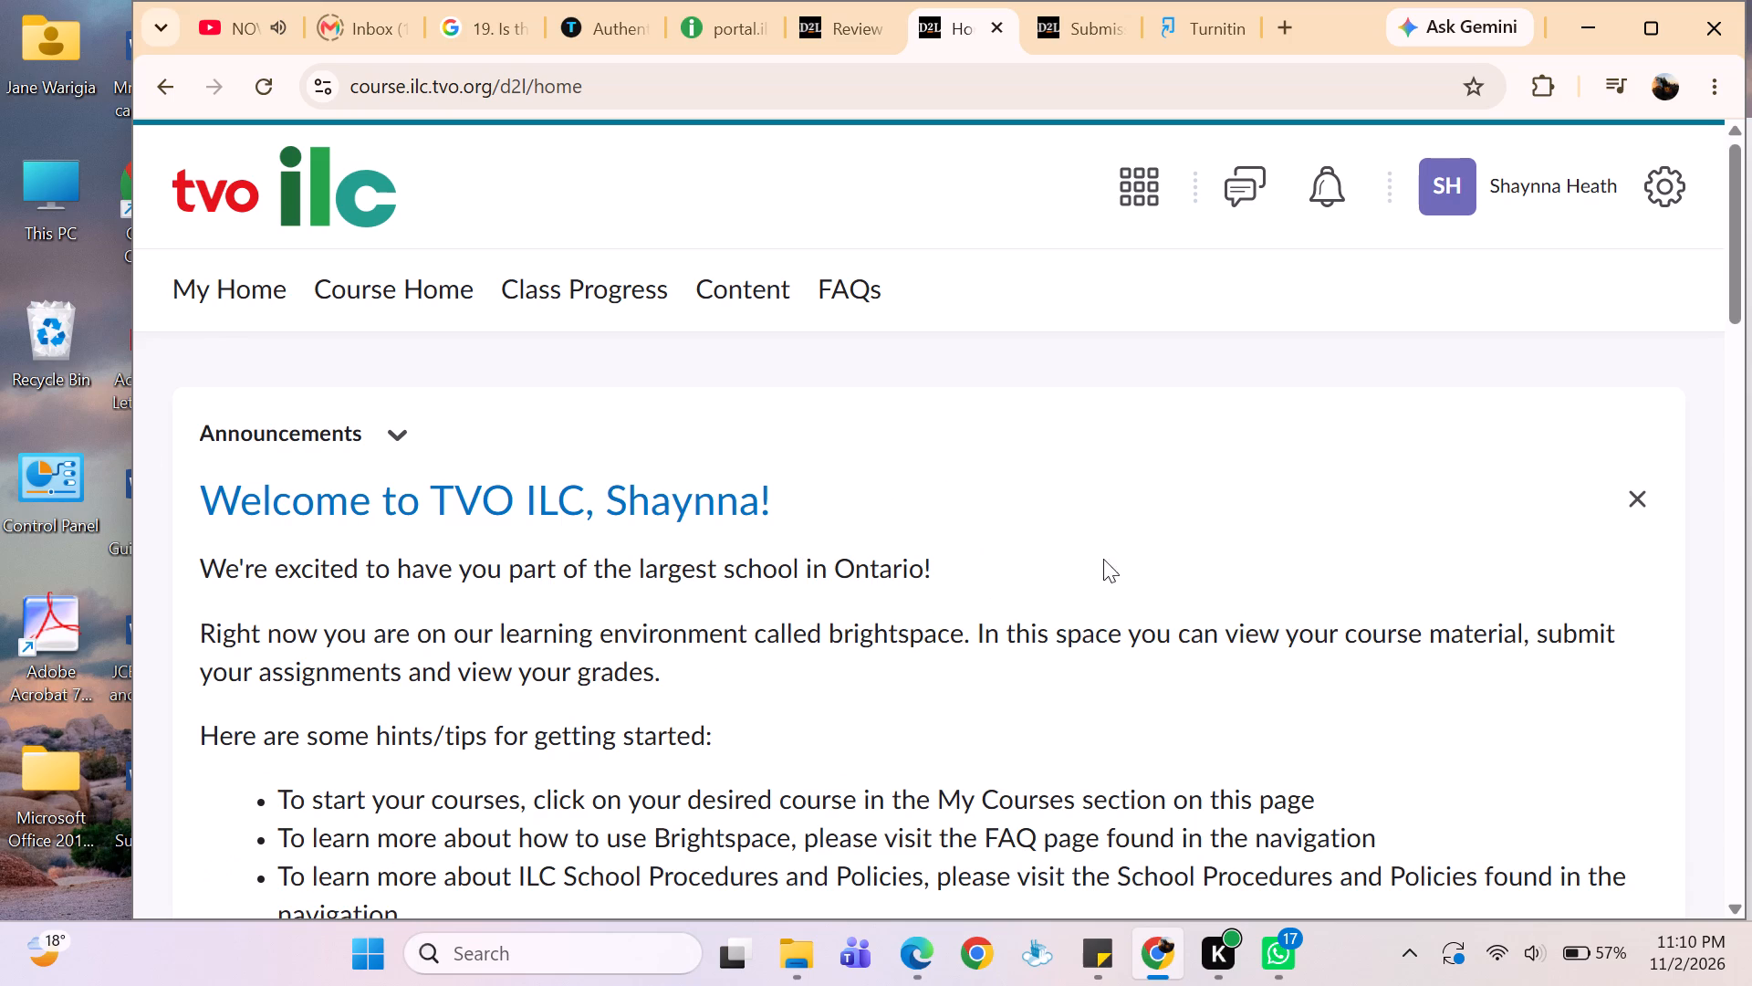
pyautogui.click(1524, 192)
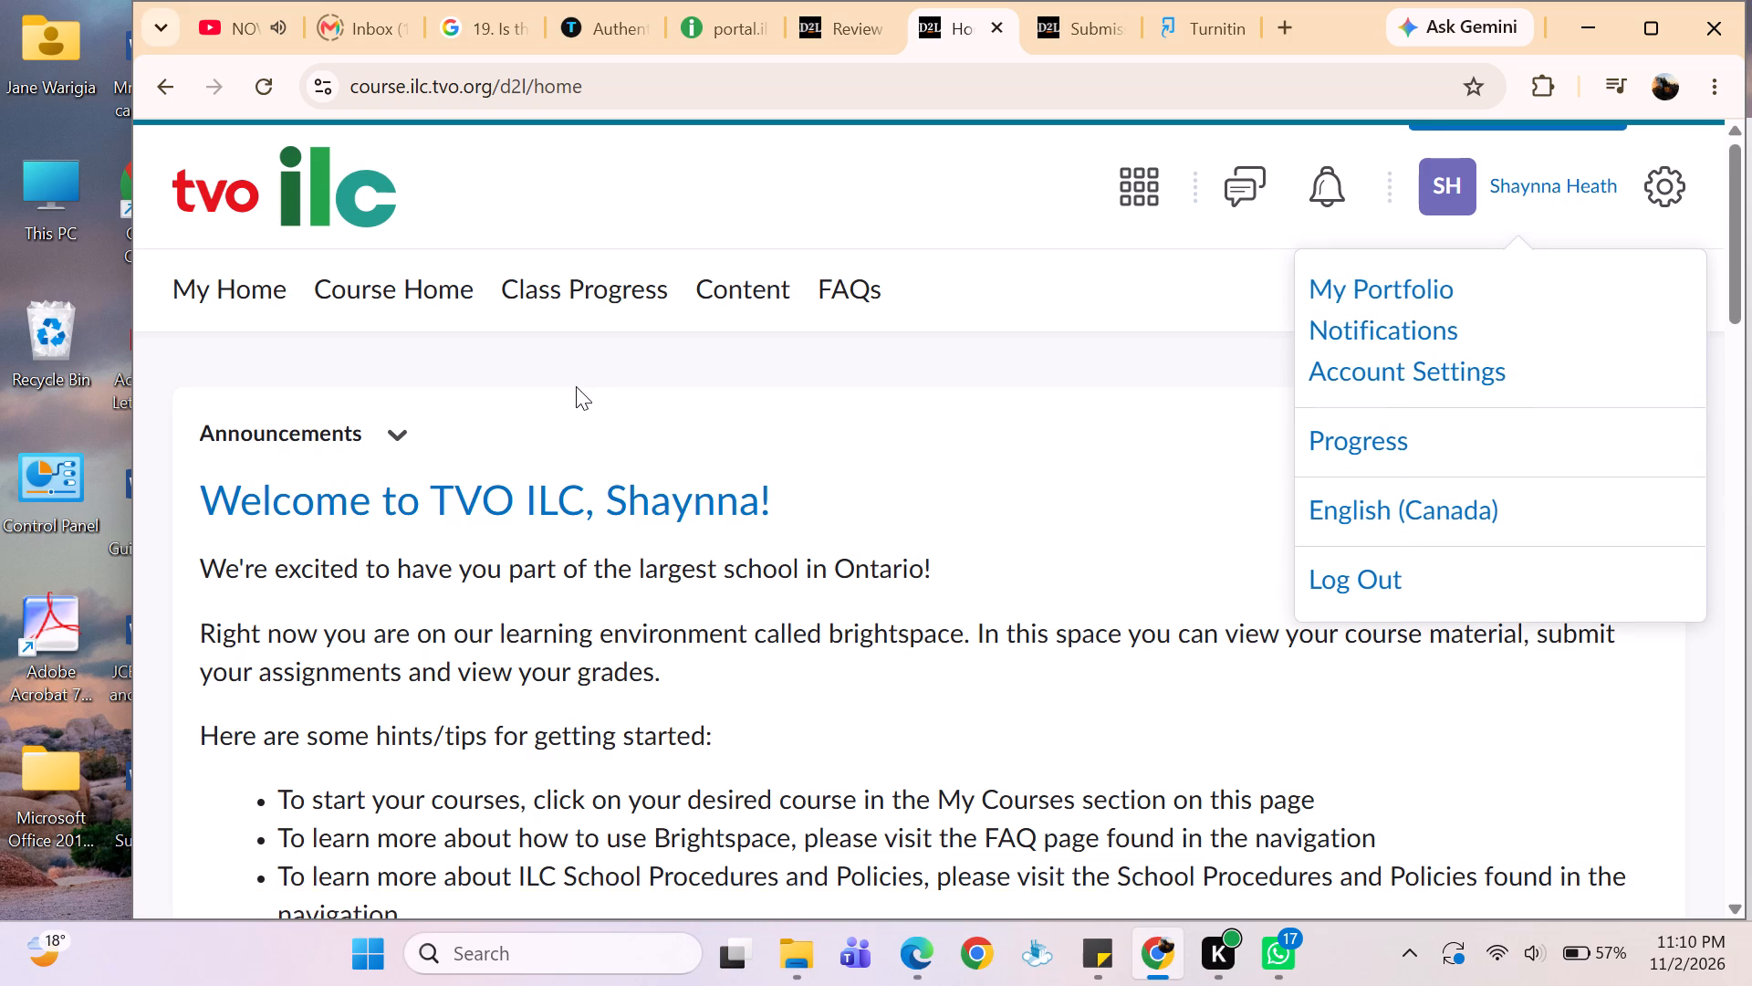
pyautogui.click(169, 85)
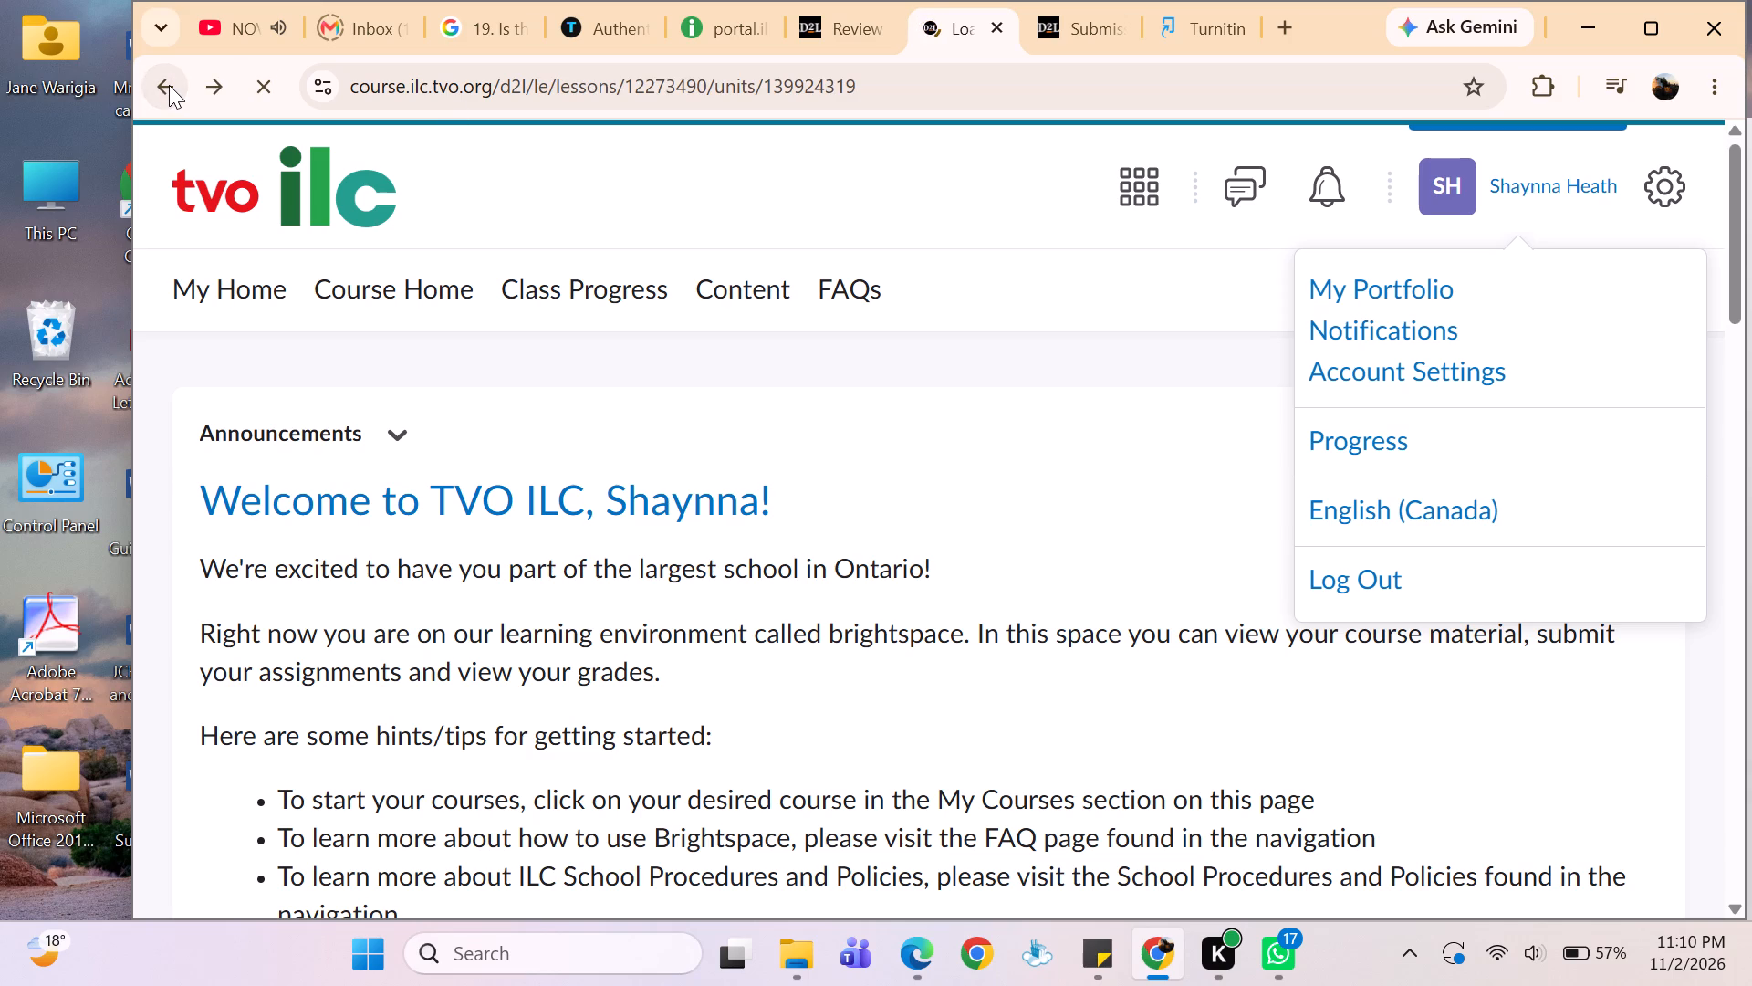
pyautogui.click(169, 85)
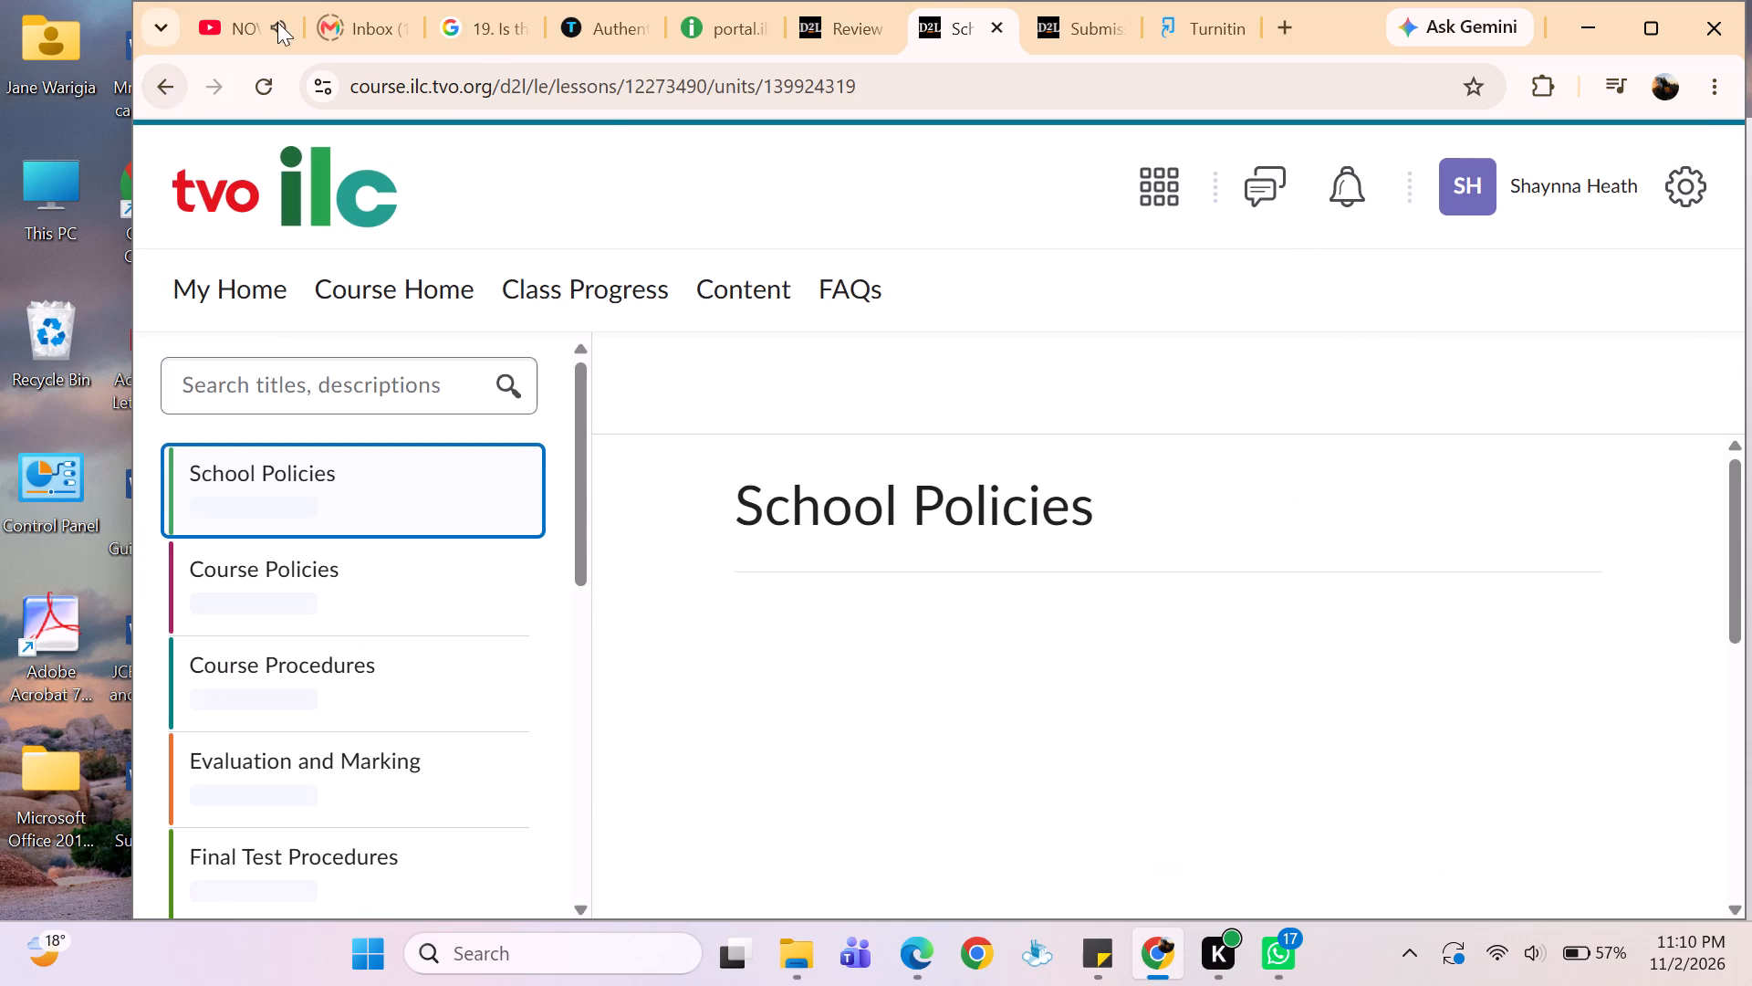
# Return to the Review Assignment Submission page for the 1.6 Draft Assignment and review its details up to the page heading.
pyautogui.click(874, 26)
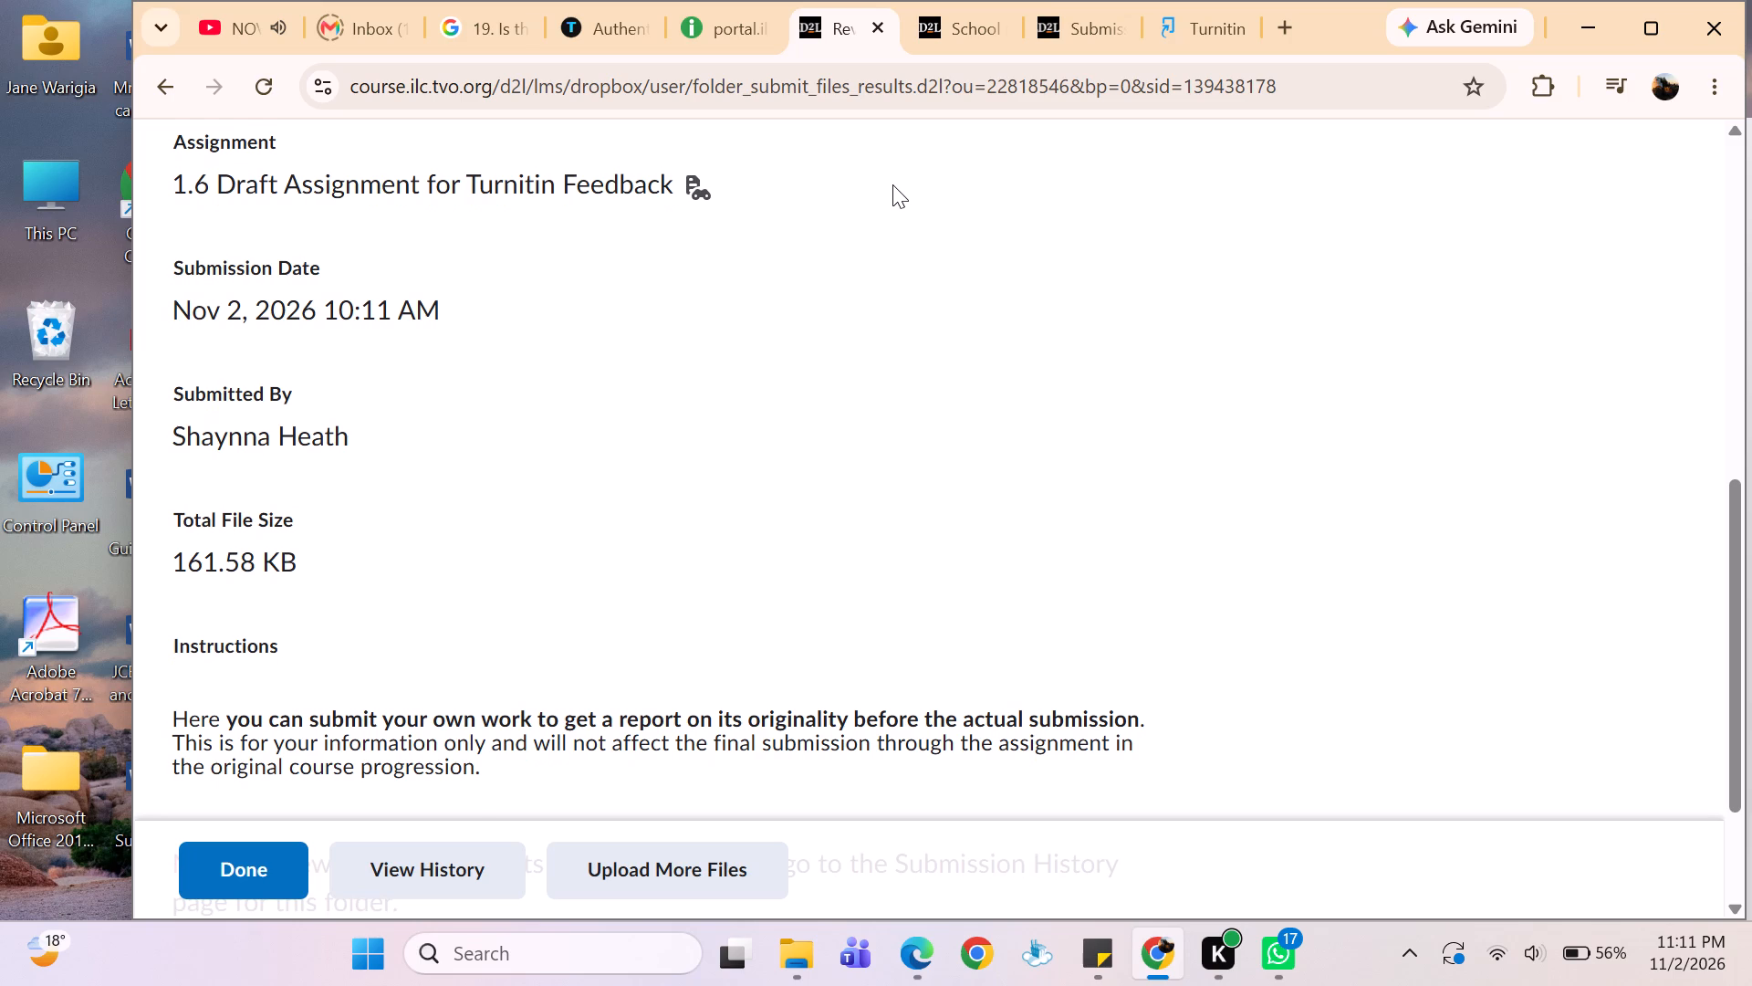
pyautogui.click(838, 487)
pyautogui.scroll(1, 845, 483)
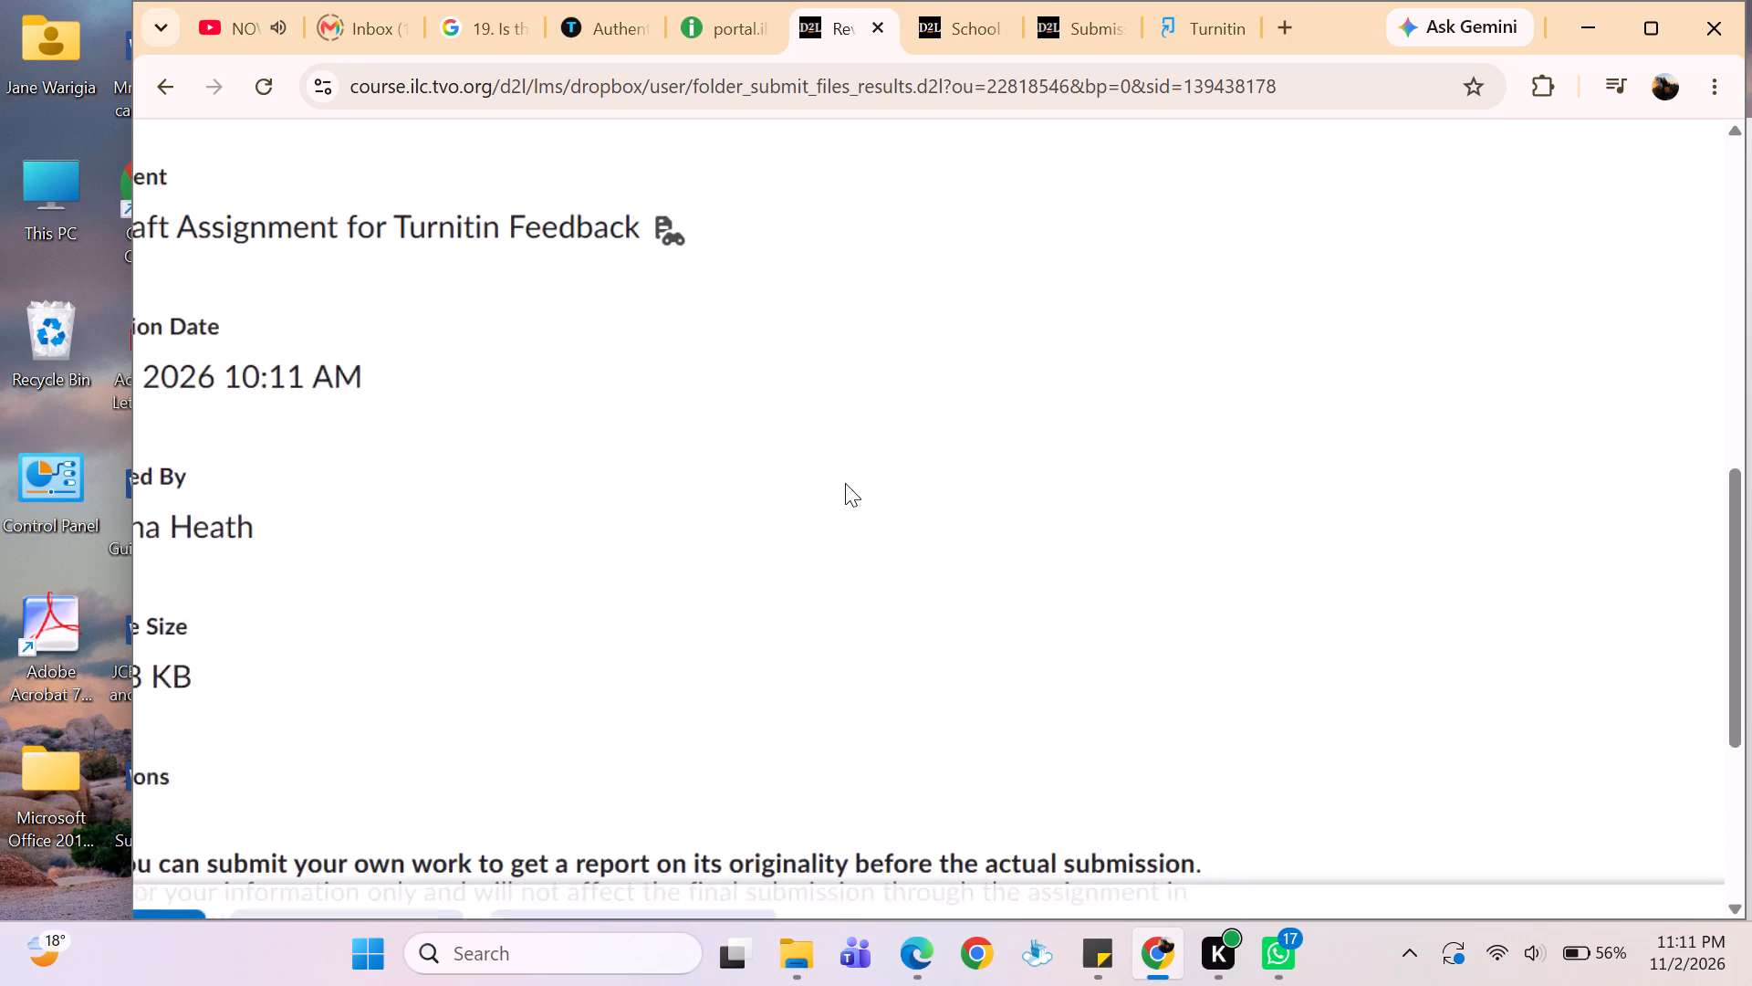
pyautogui.scroll(1, 845, 483)
pyautogui.click(845, 483)
pyautogui.scroll(-1, 845, 483)
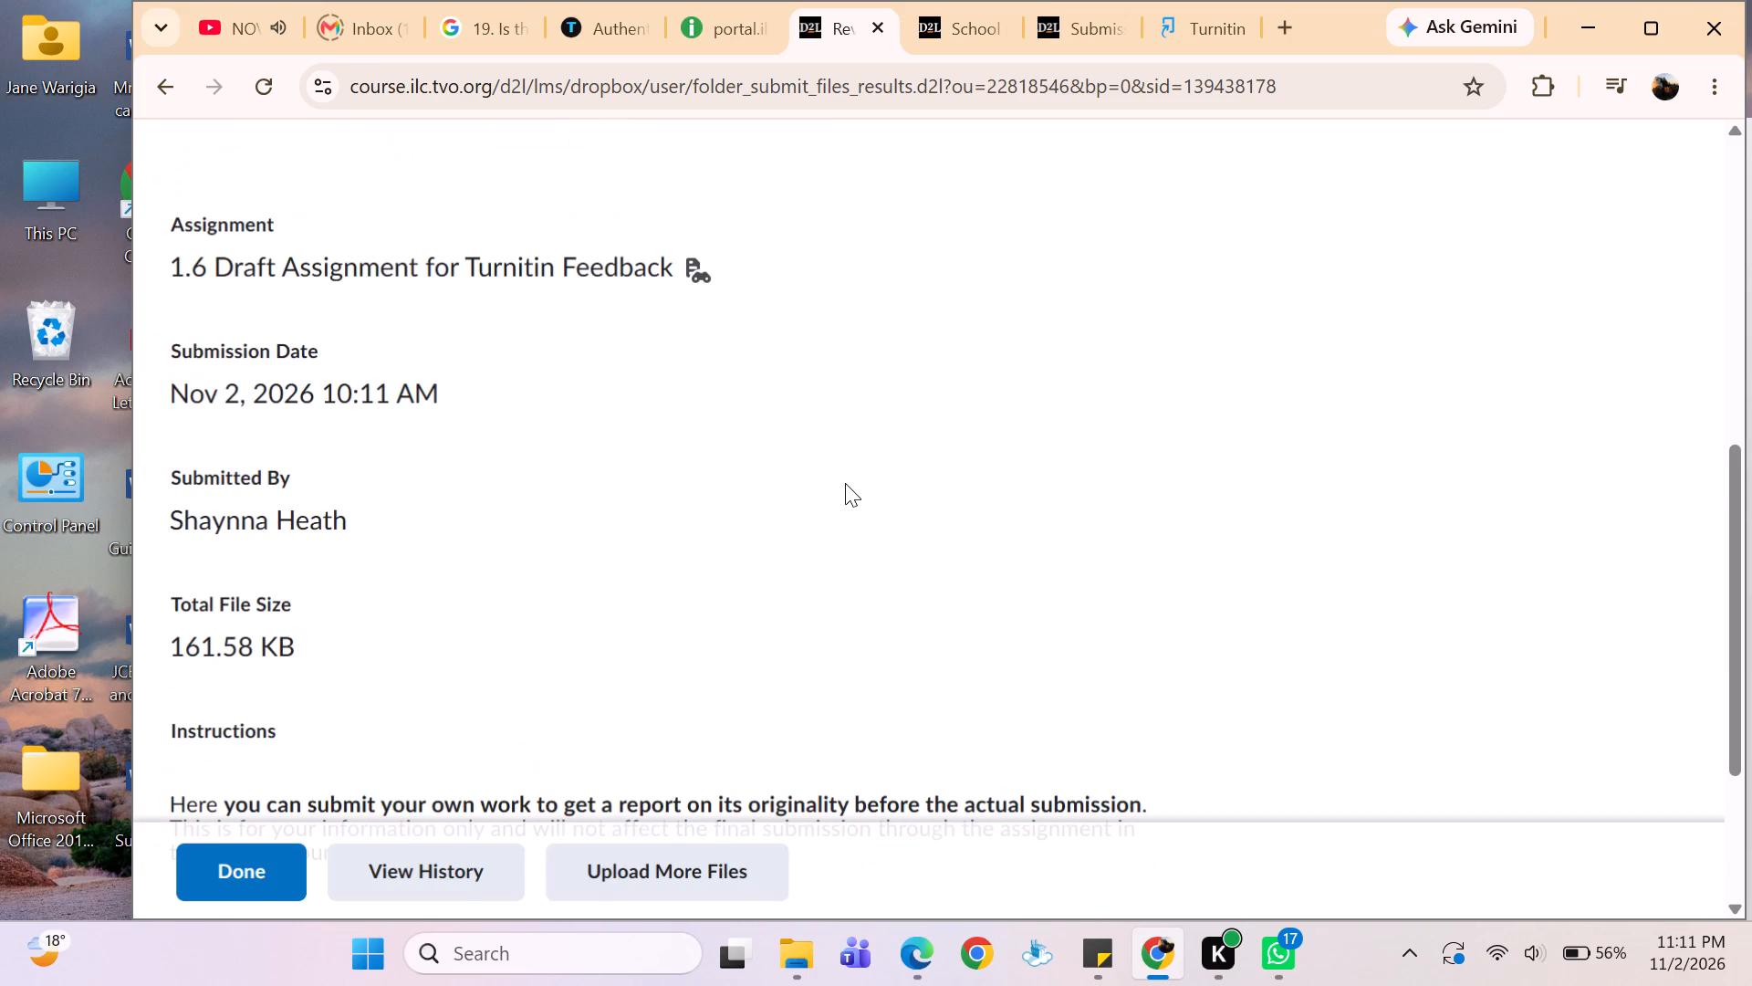
pyautogui.tripleClick(1735, 131)
pyautogui.tripleClick(1735, 131)
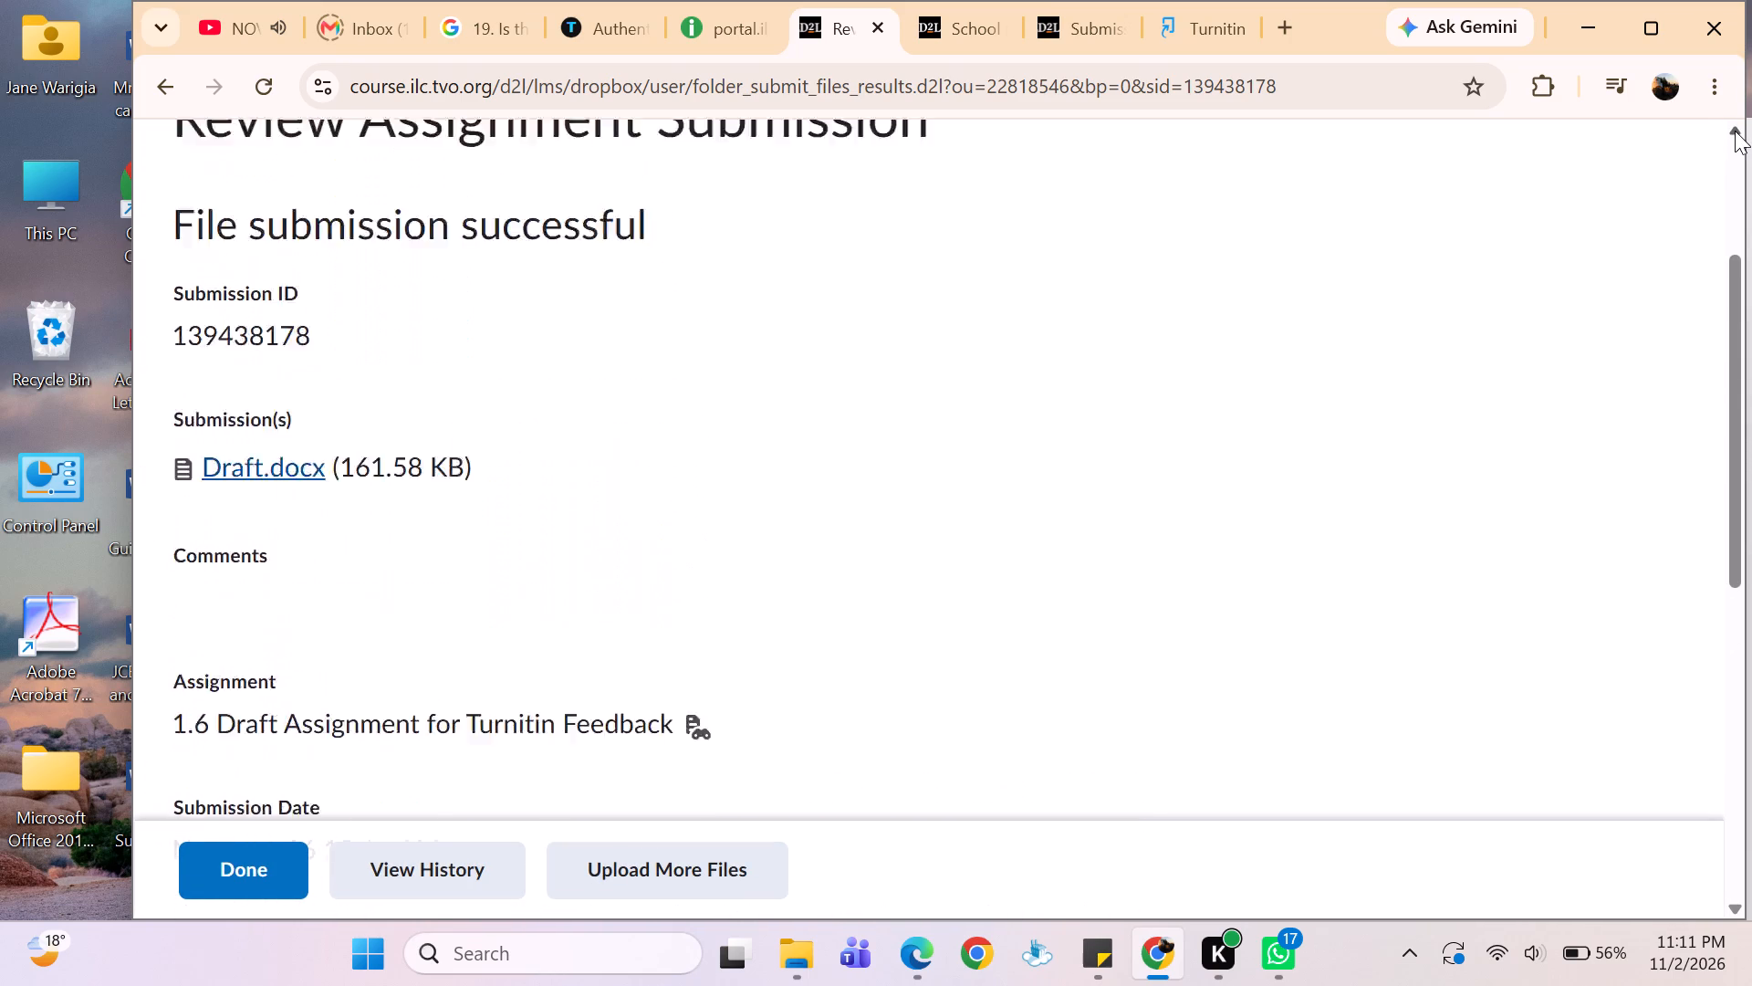
pyautogui.click(1735, 131)
pyautogui.doubleClick(1735, 131)
pyautogui.moveTo(1735, 131); pyautogui.dragTo(1710, 114)
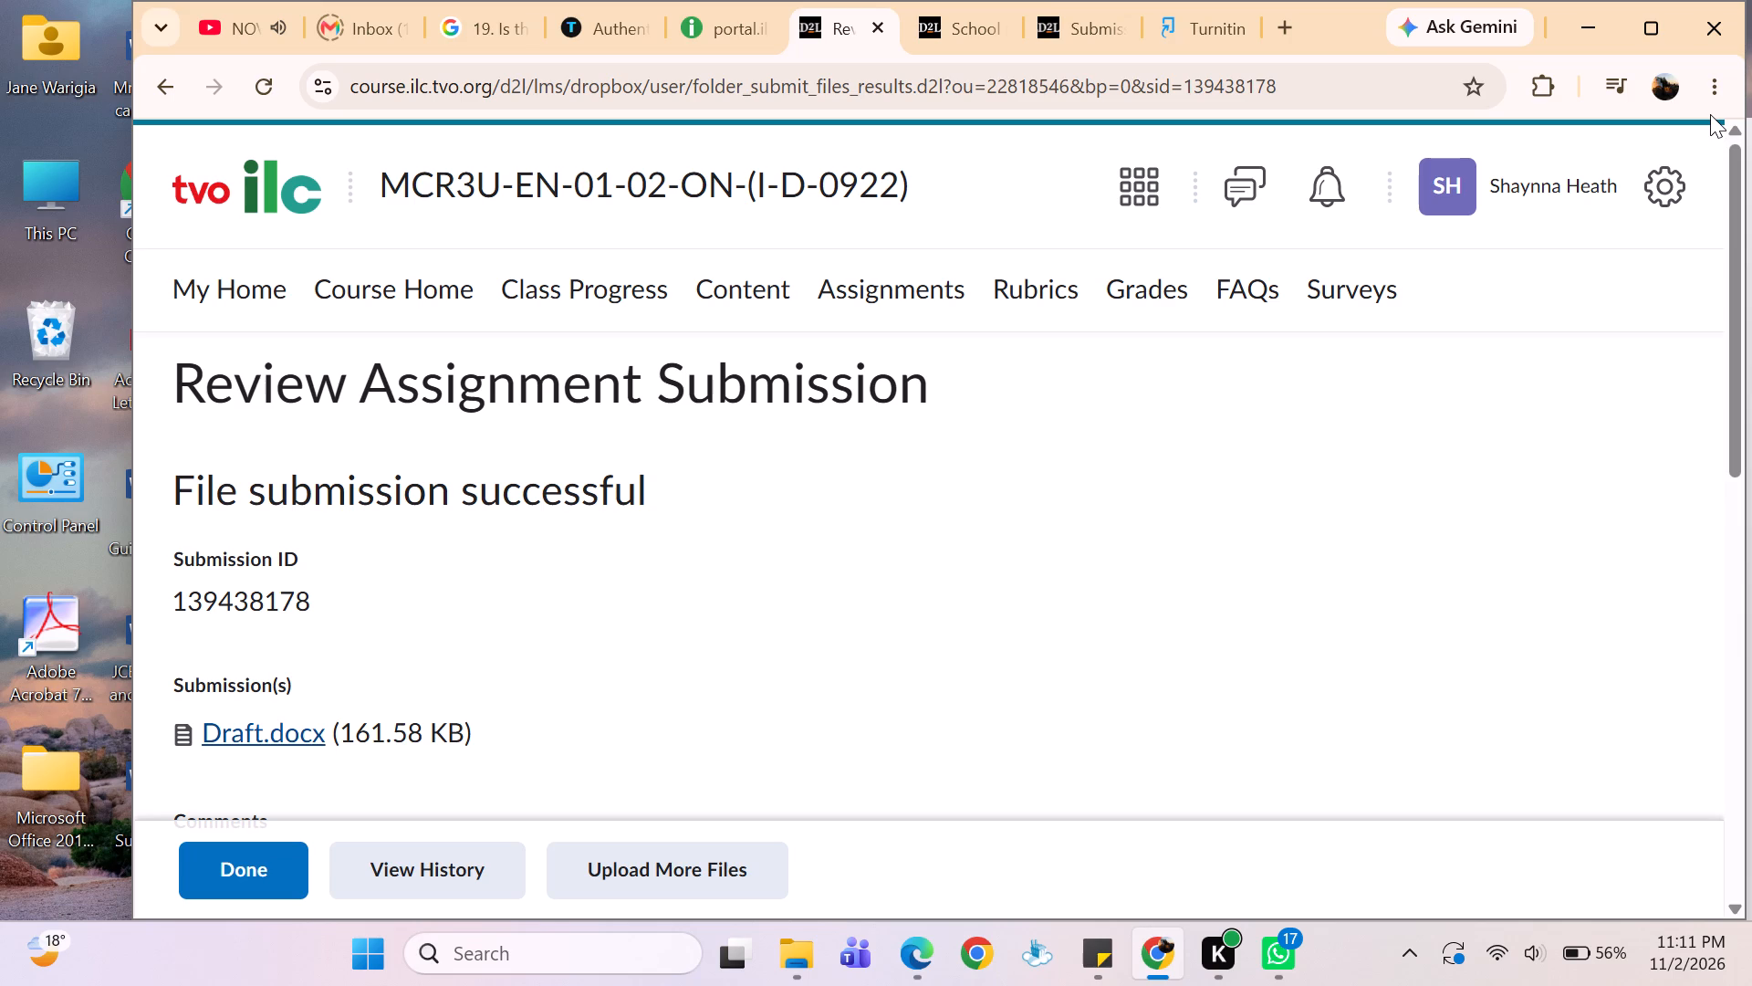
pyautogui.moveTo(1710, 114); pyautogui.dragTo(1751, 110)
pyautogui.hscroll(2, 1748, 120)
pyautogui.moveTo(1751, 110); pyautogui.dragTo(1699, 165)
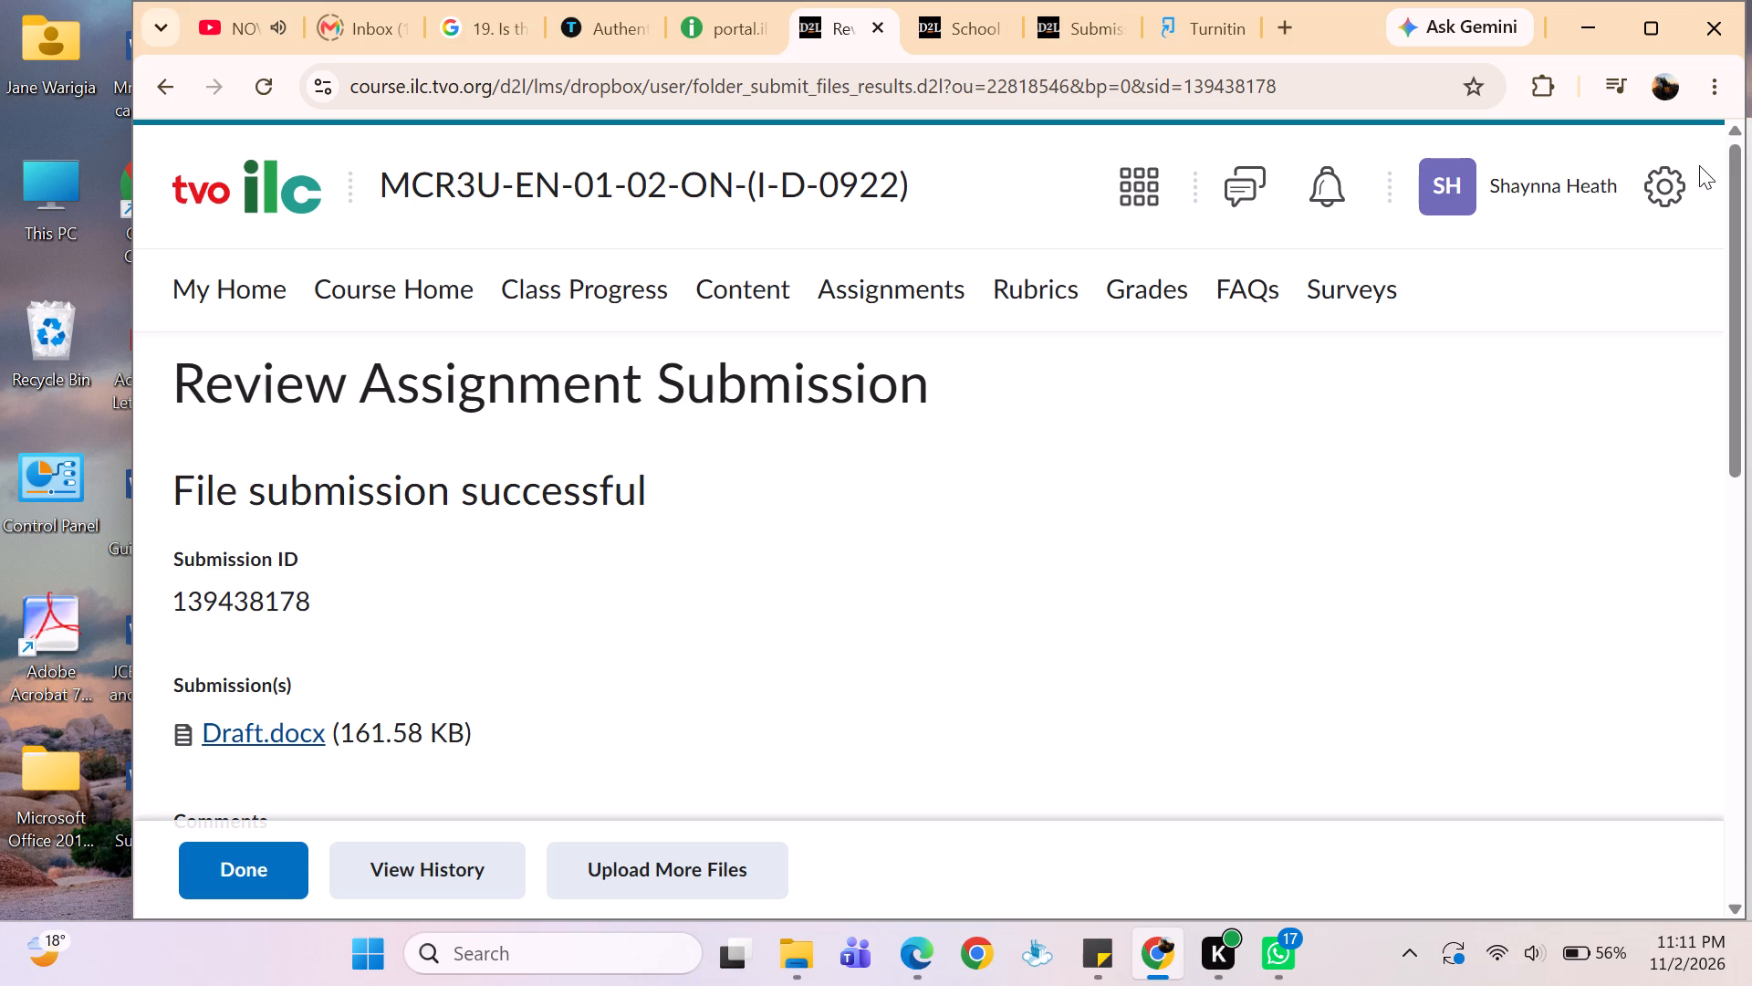
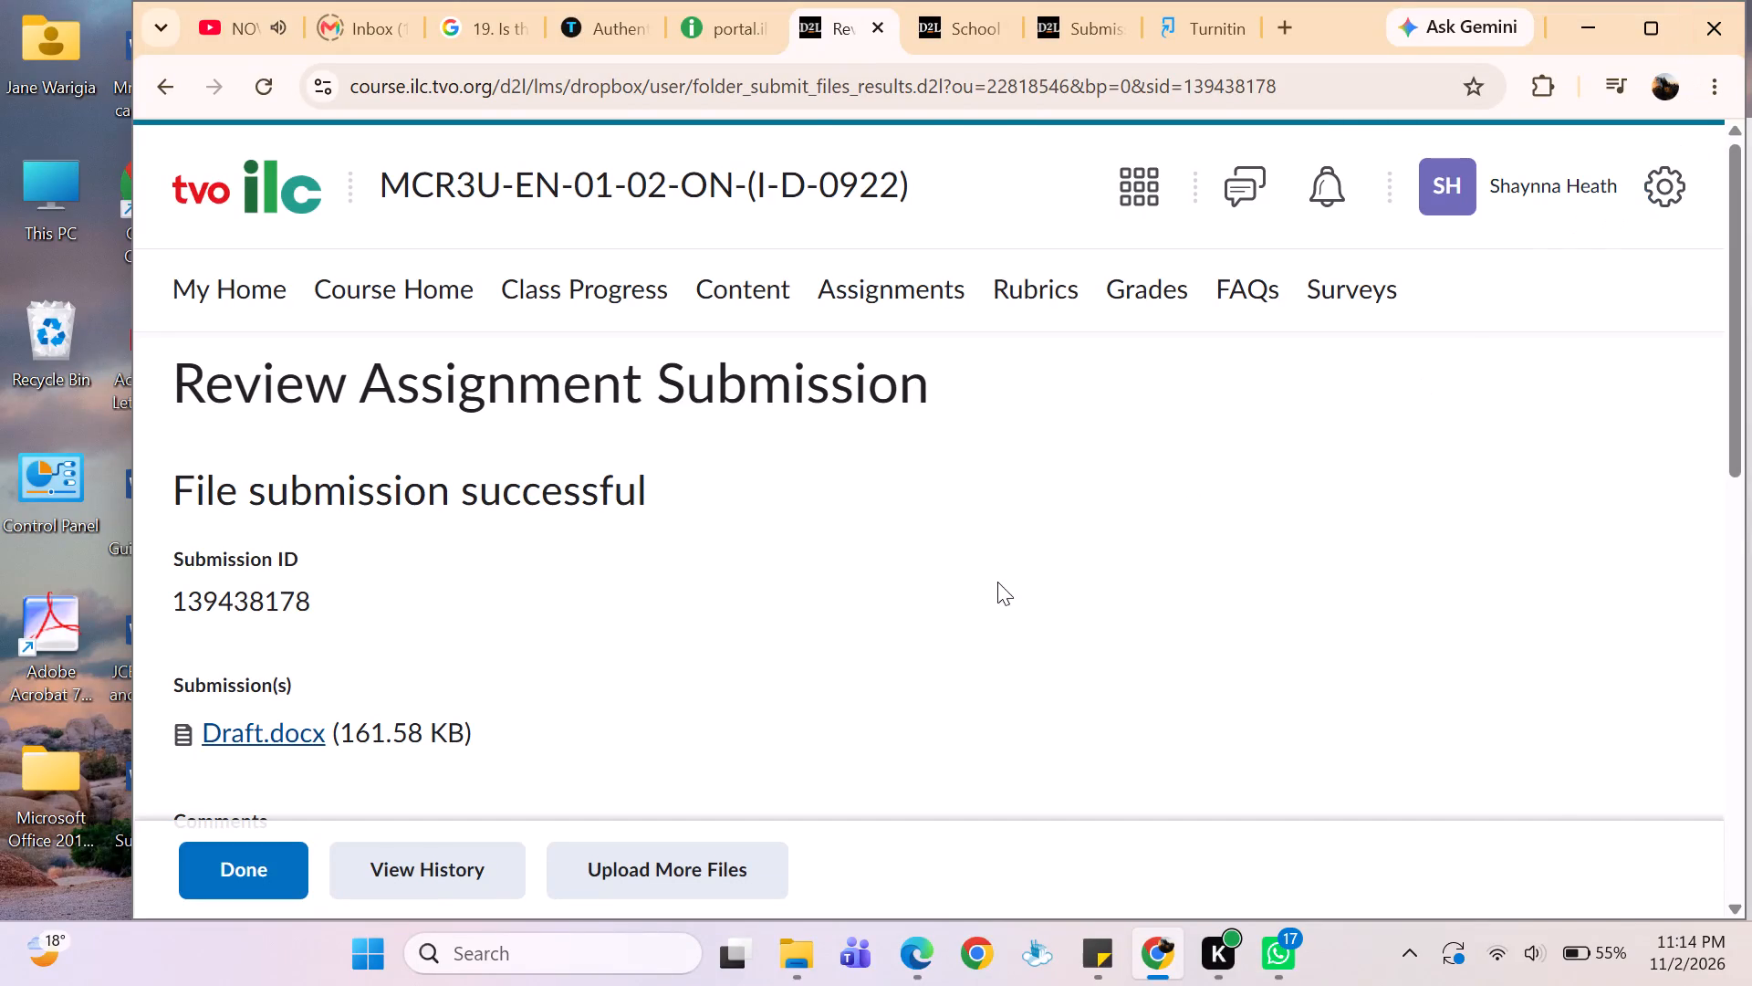
# Review the submission details and instructions for the 1.6 Draft Assignment down to the originality report note and back to the heading.
pyautogui.click(1131, 618)
pyautogui.press('Down')
pyautogui.press('Down')
pyautogui.press('Down')
pyautogui.press('Down')
pyautogui.press('Down')
pyautogui.press('Down')
pyautogui.press('Down')
pyautogui.press('Down')
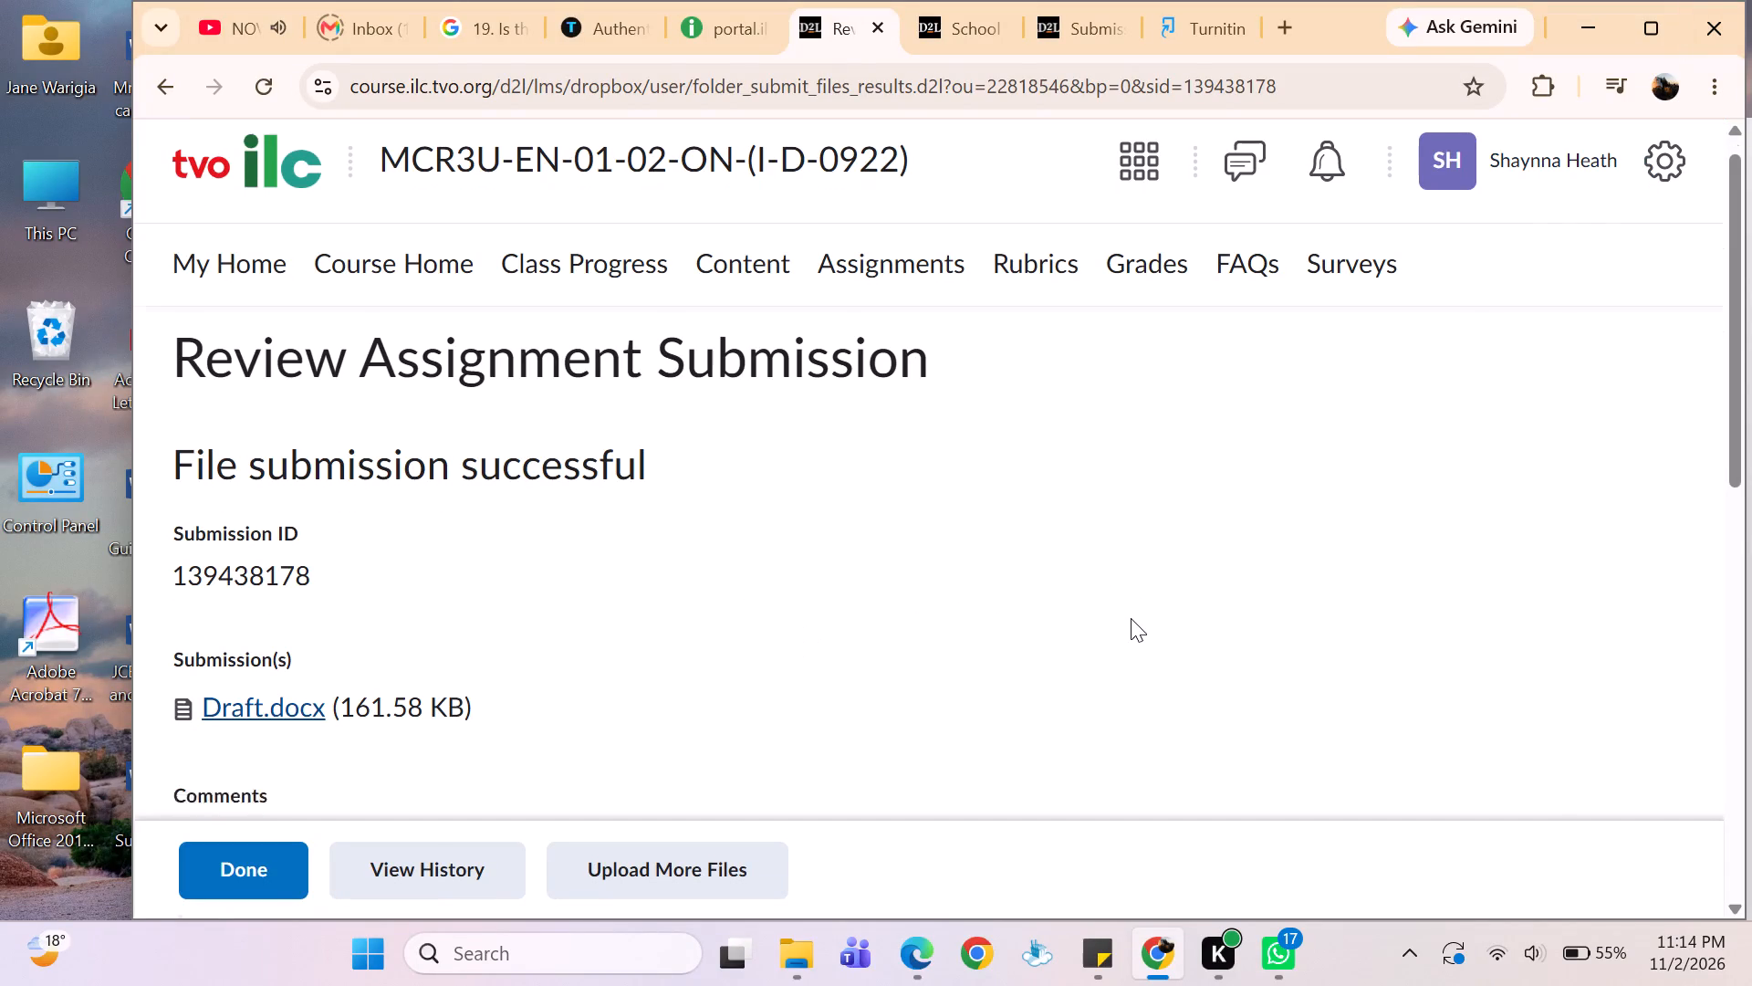
pyautogui.press('Down')
pyautogui.press('Down')
pyautogui.press('Down')
pyautogui.press('Down')
pyautogui.press('Down')
pyautogui.press('Down')
pyautogui.press('Down')
pyautogui.press('Down')
pyautogui.press('Down')
pyautogui.press('Down')
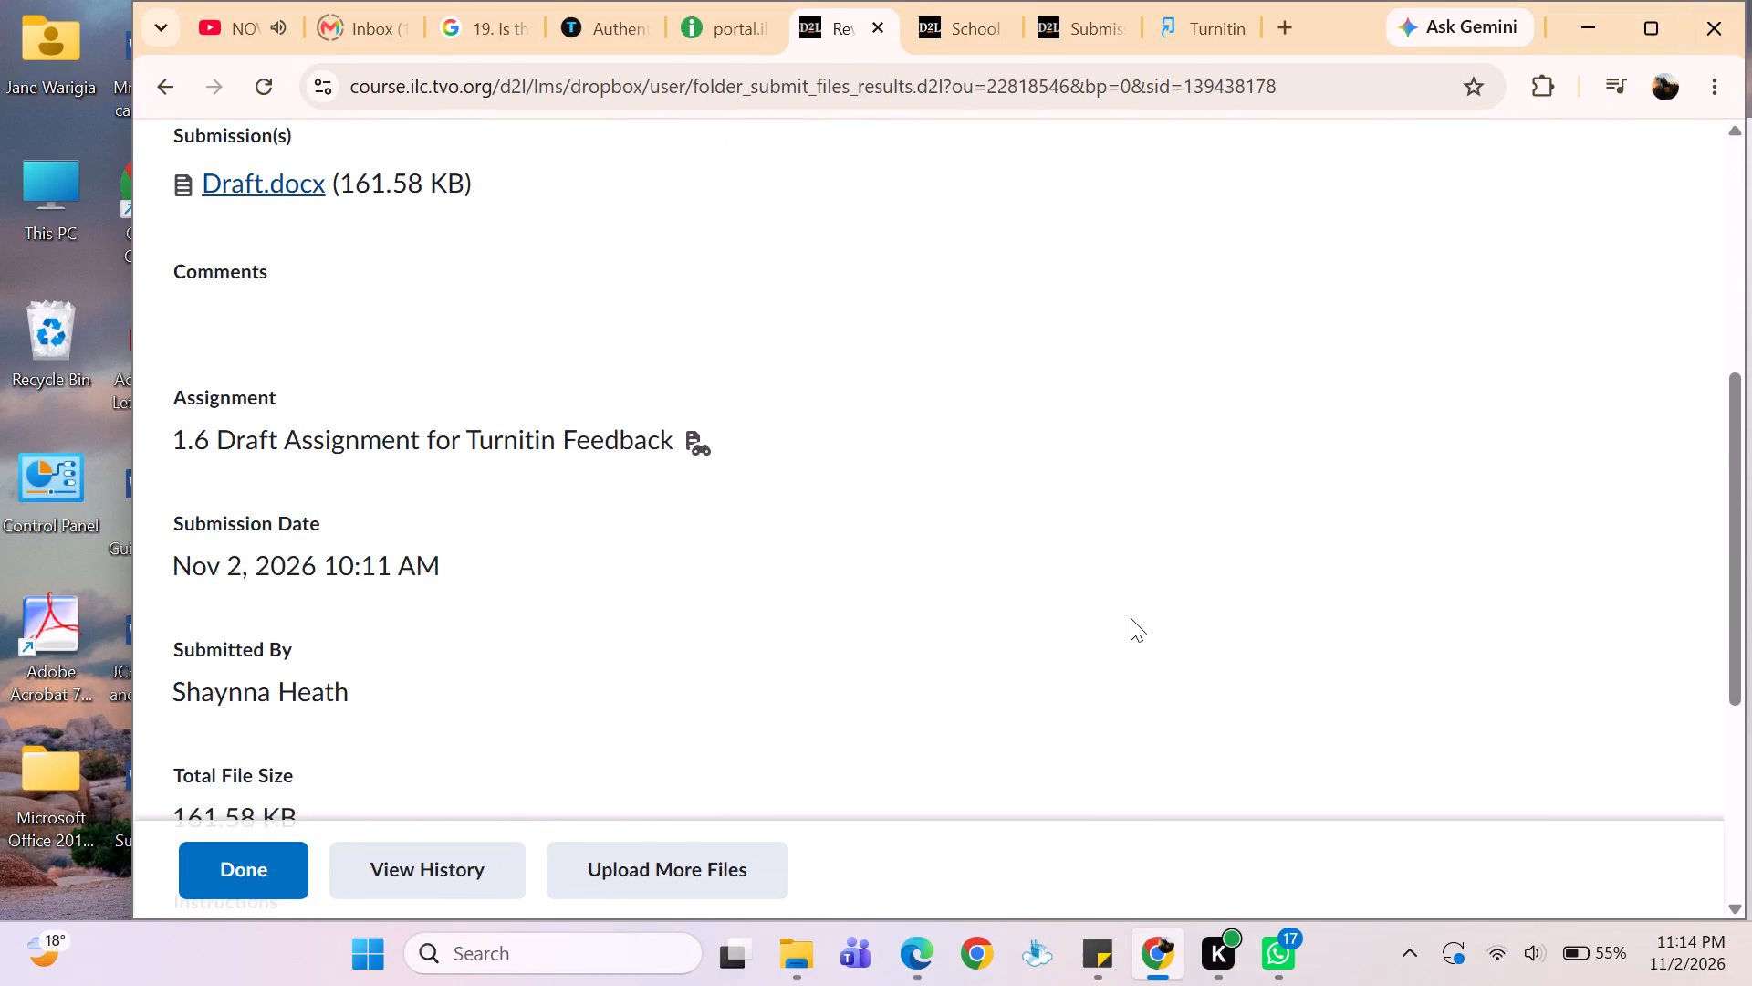
pyautogui.press('Down')
pyautogui.press('Down')
pyautogui.press('Down')
pyautogui.press('Down')
pyautogui.press('Down')
pyautogui.press('Down')
pyautogui.press('Down')
pyautogui.press('Down')
pyautogui.press('Down')
pyautogui.press('Down')
pyautogui.press('Down')
pyautogui.press('Down')
pyautogui.press('Down')
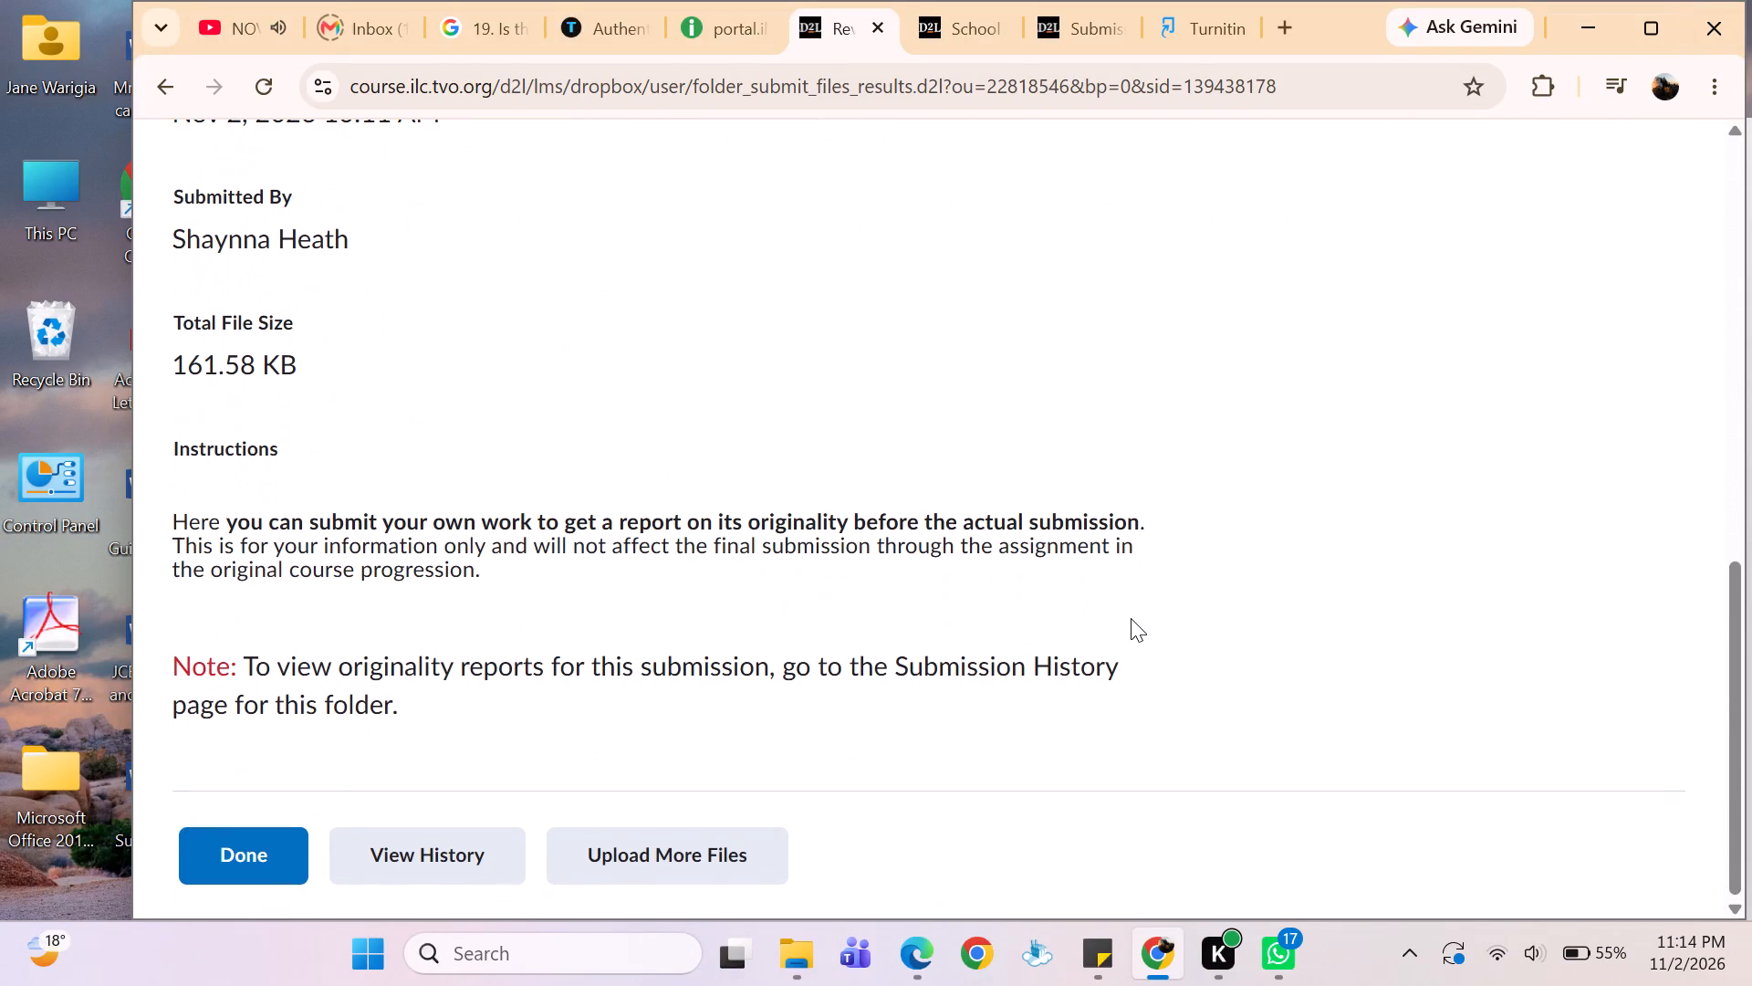
pyautogui.press('Up')
pyautogui.press('Up')
pyautogui.press('Up')
pyautogui.press('Up')
pyautogui.press('Up')
pyautogui.press('Up')
pyautogui.press('Up')
pyautogui.press('Up')
pyautogui.press('Up')
pyautogui.press('Up')
pyautogui.press('Up')
pyautogui.press('Up')
pyautogui.press('Up')
pyautogui.press('Up')
pyautogui.press('Up')
pyautogui.press('Up')
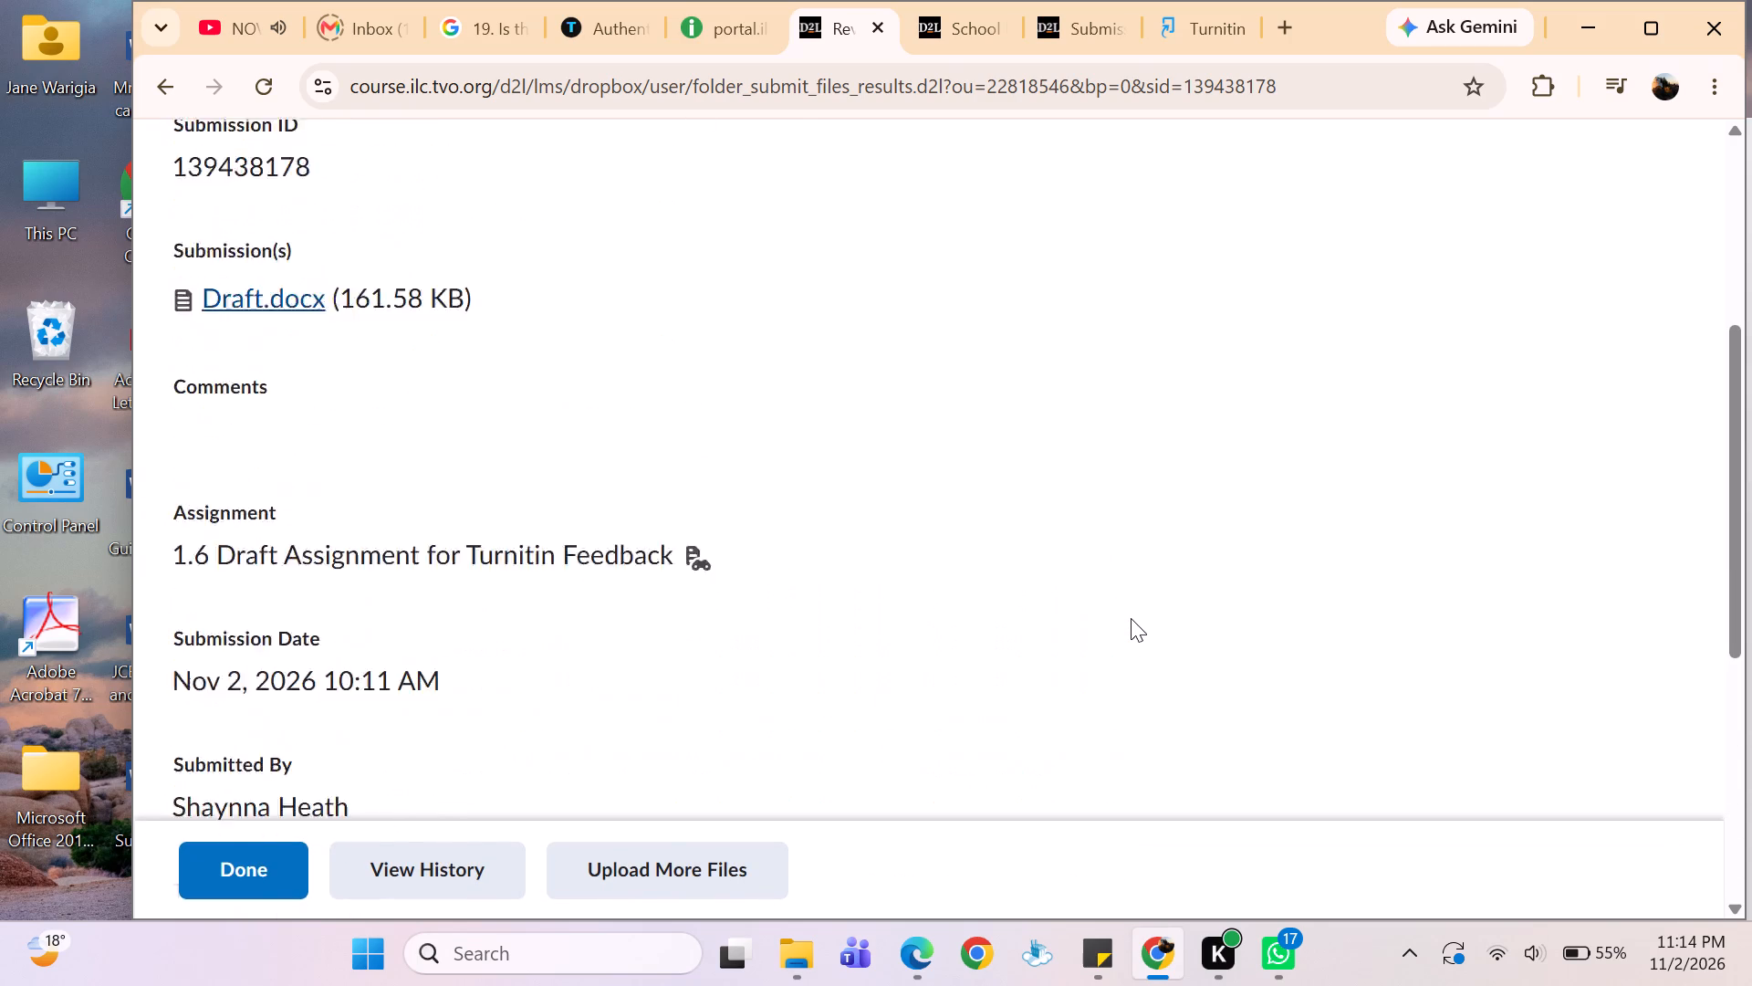
pyautogui.press('Up')
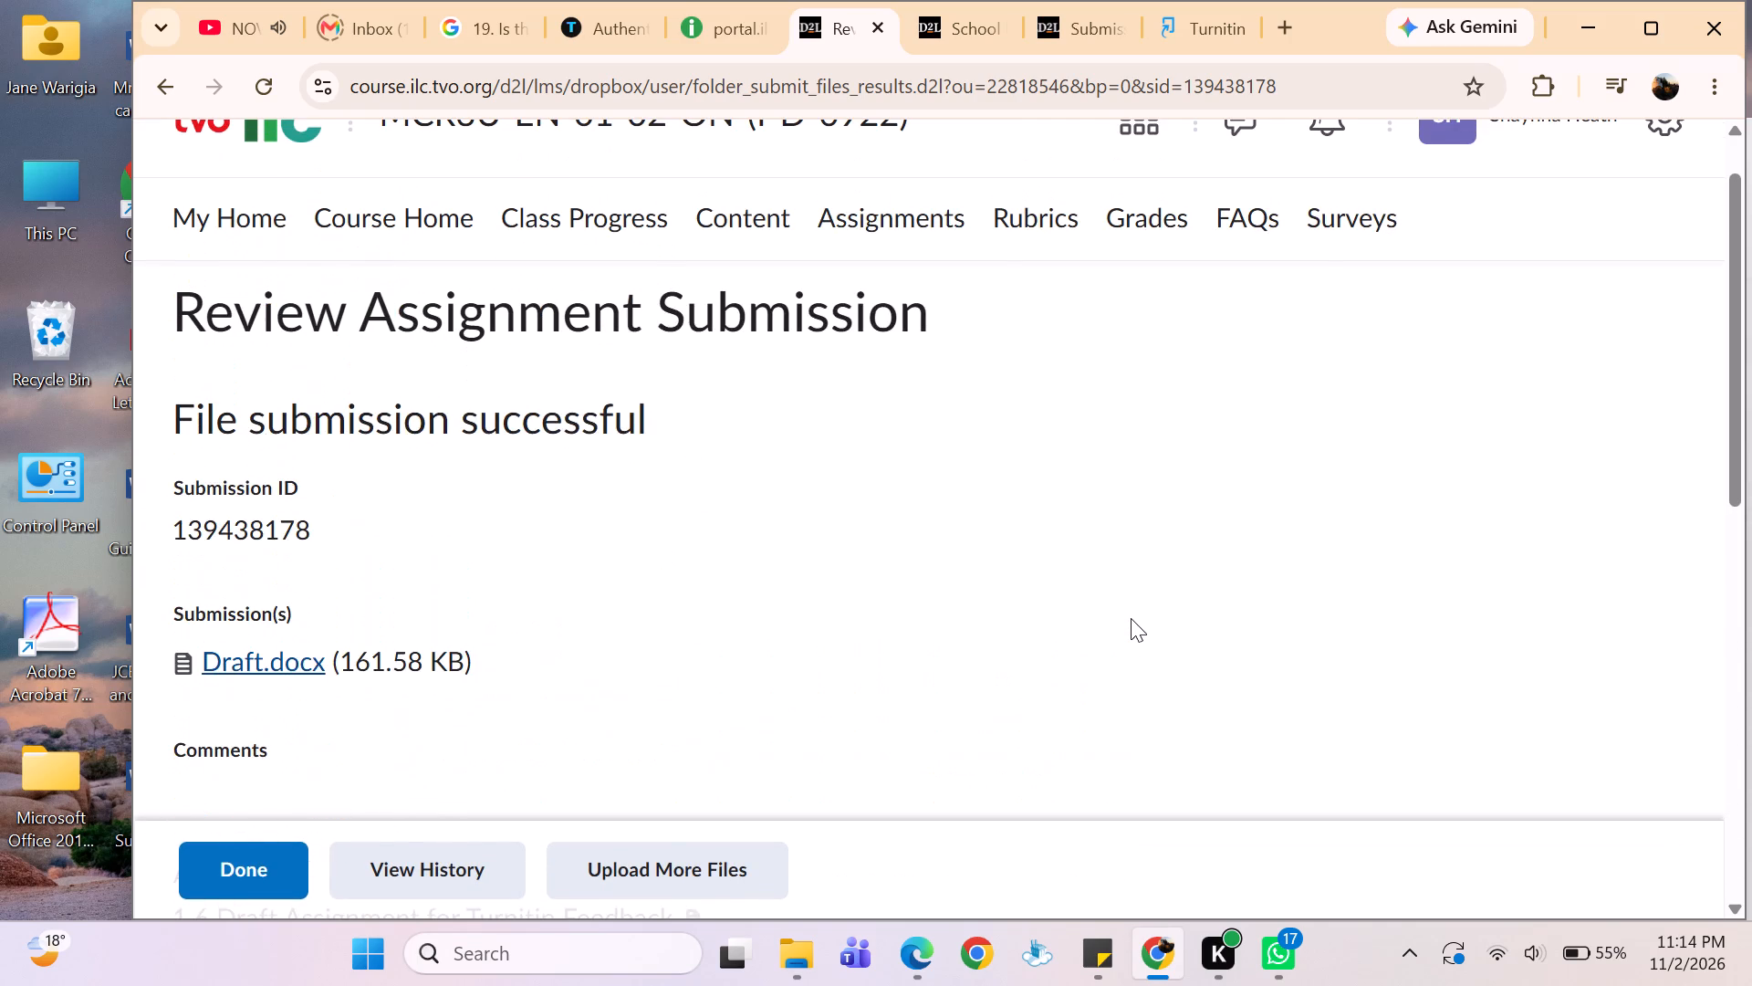
pyautogui.press('Up')
pyautogui.press('Up')
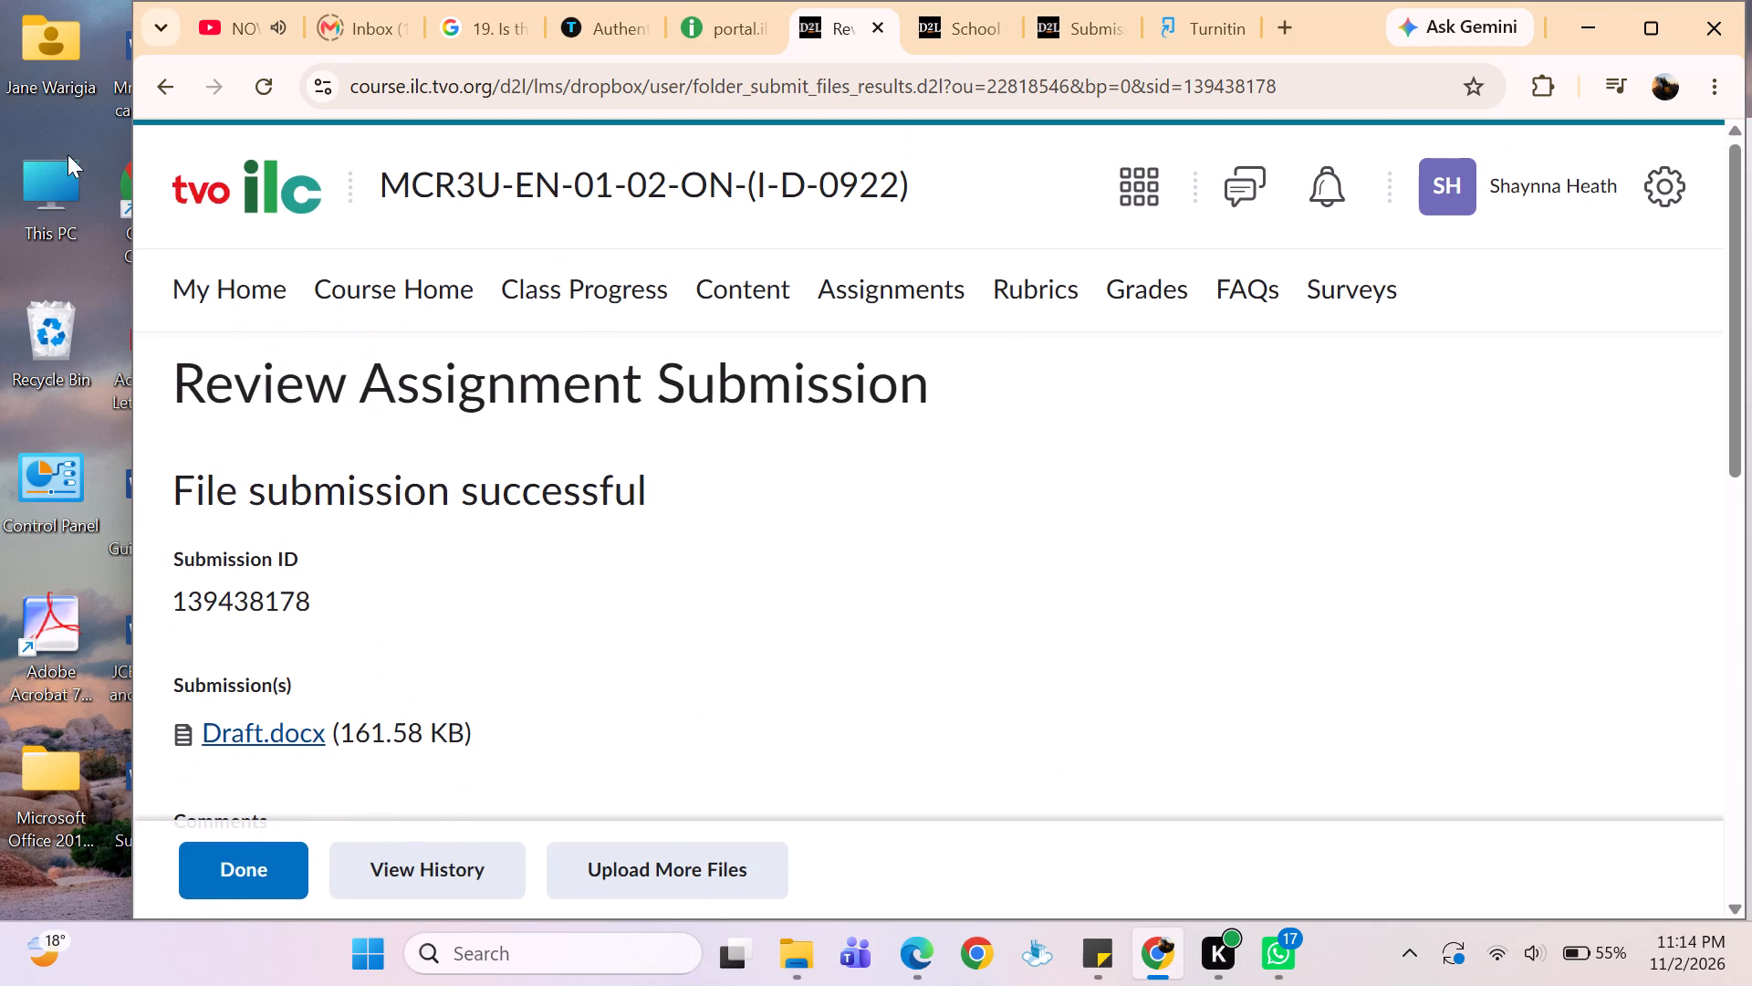
# Go back to the Submit Assignment page for the 1.6 Draft Assignment and start adding a file to submit.
pyautogui.click(172, 72)
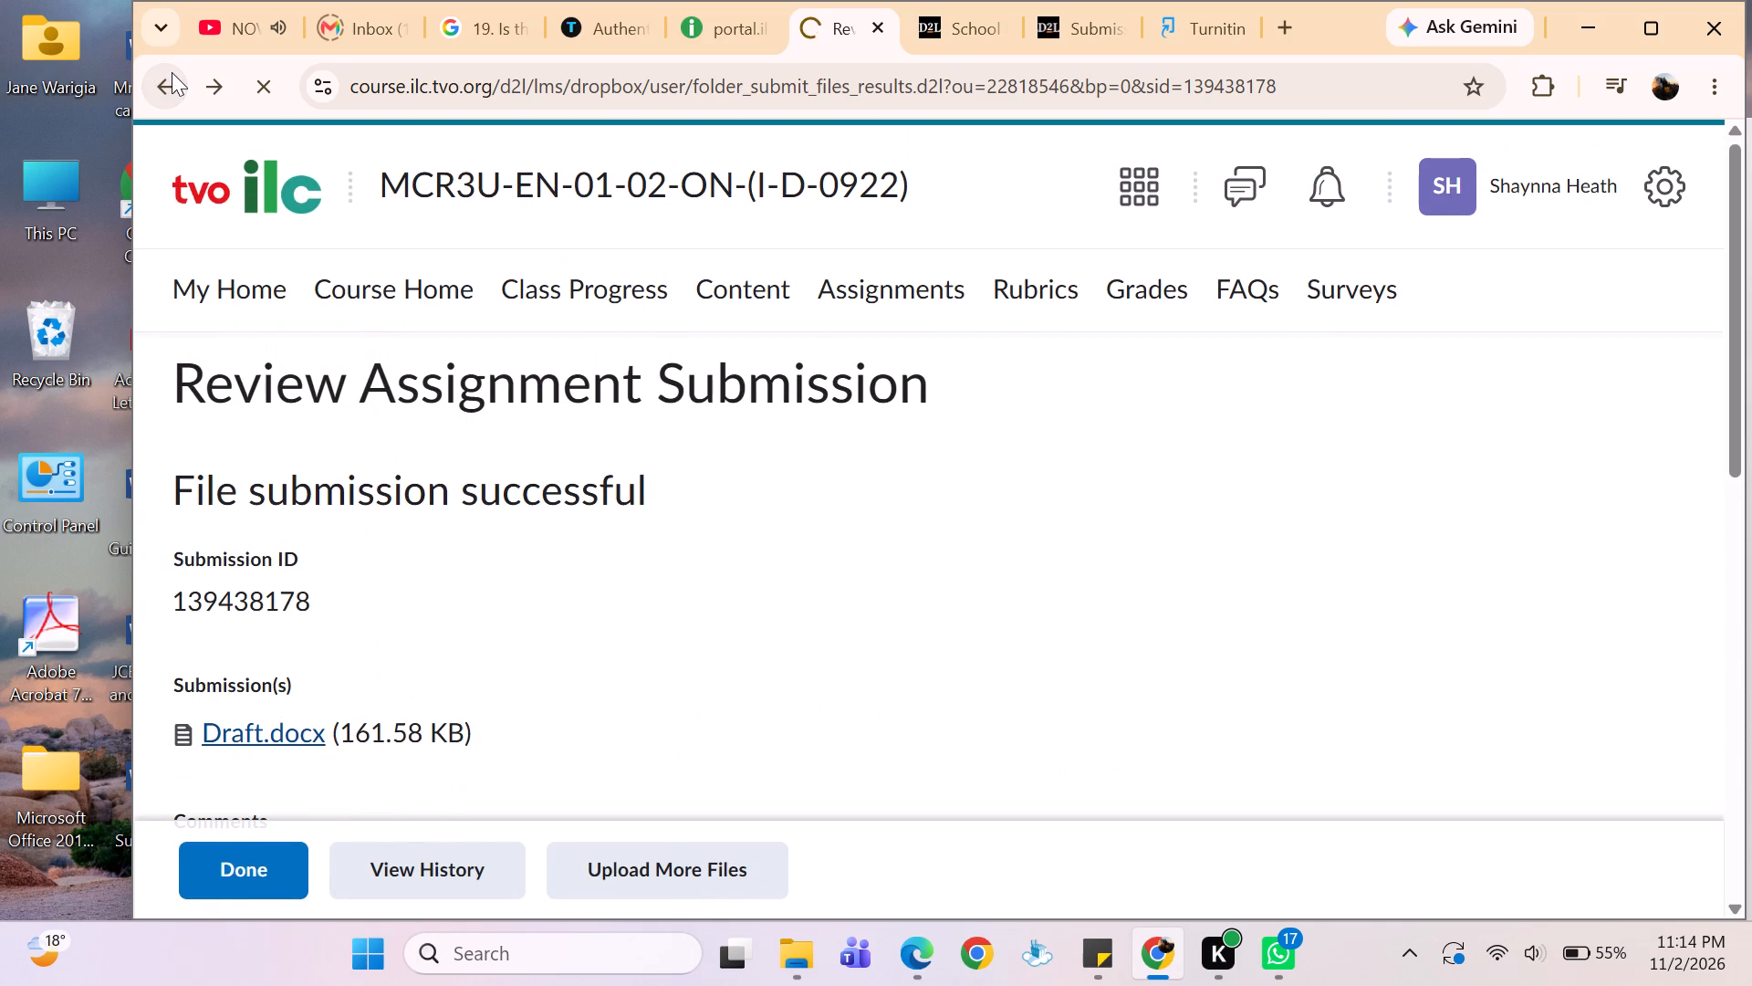
pyautogui.click(172, 72)
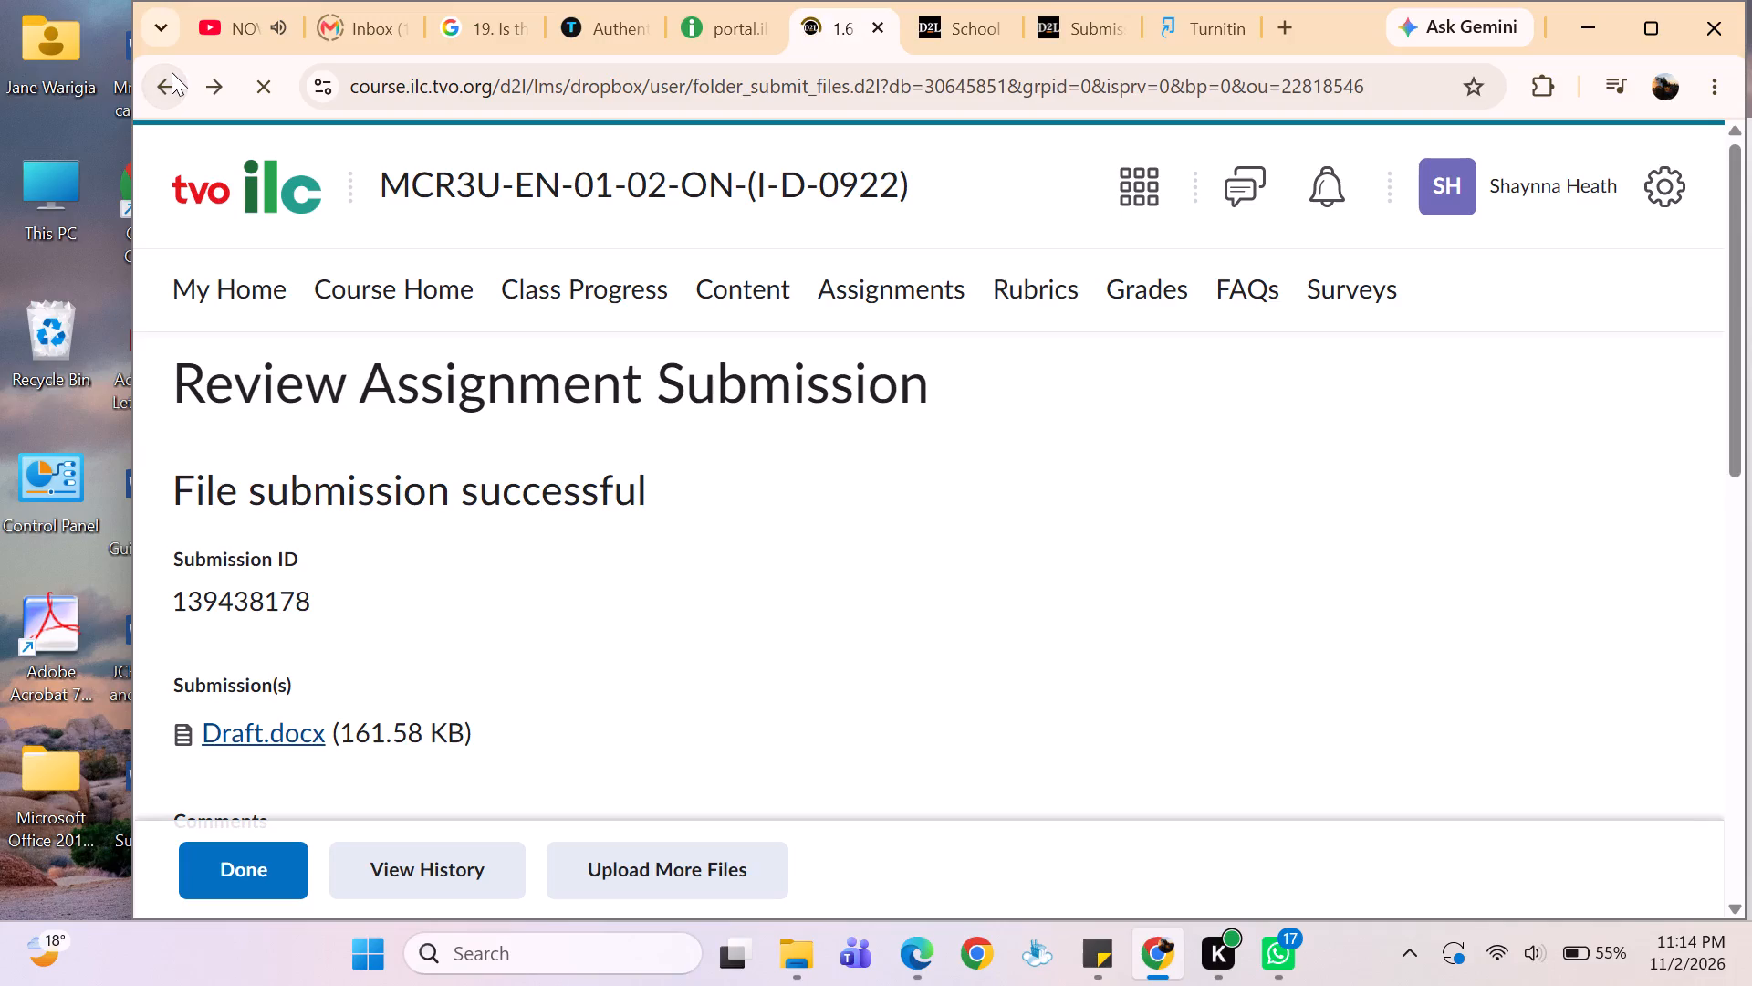
pyautogui.click(172, 72)
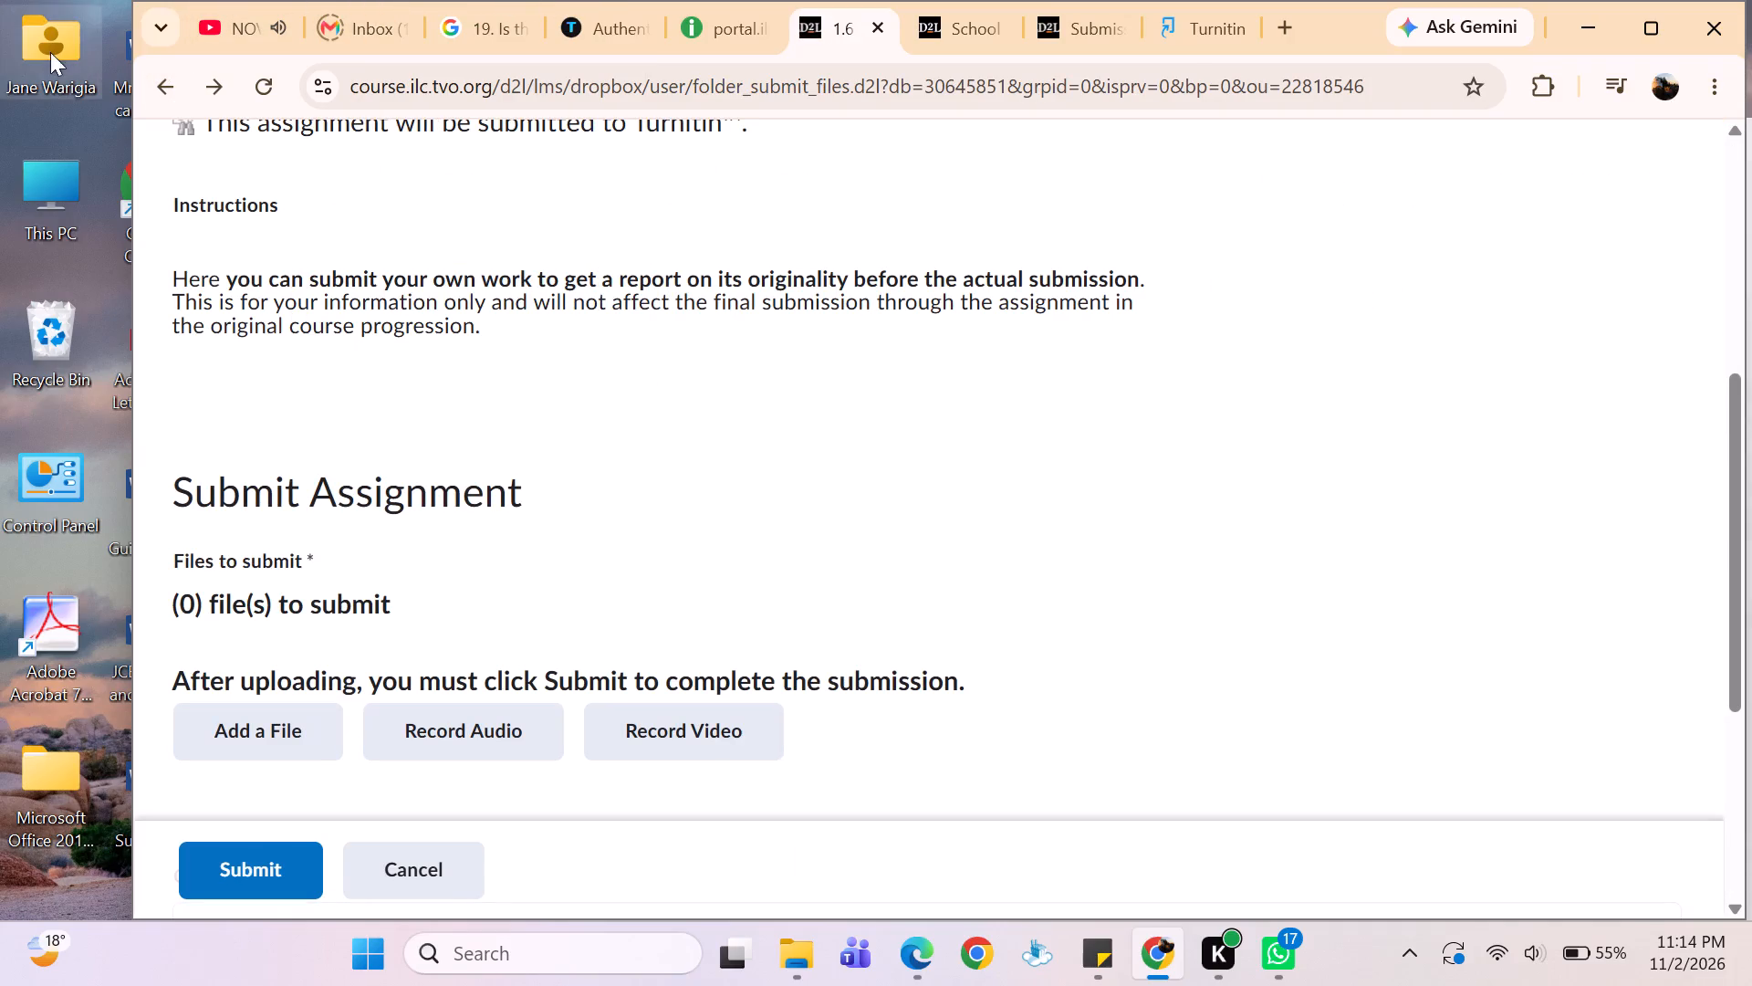
pyautogui.click(276, 713)
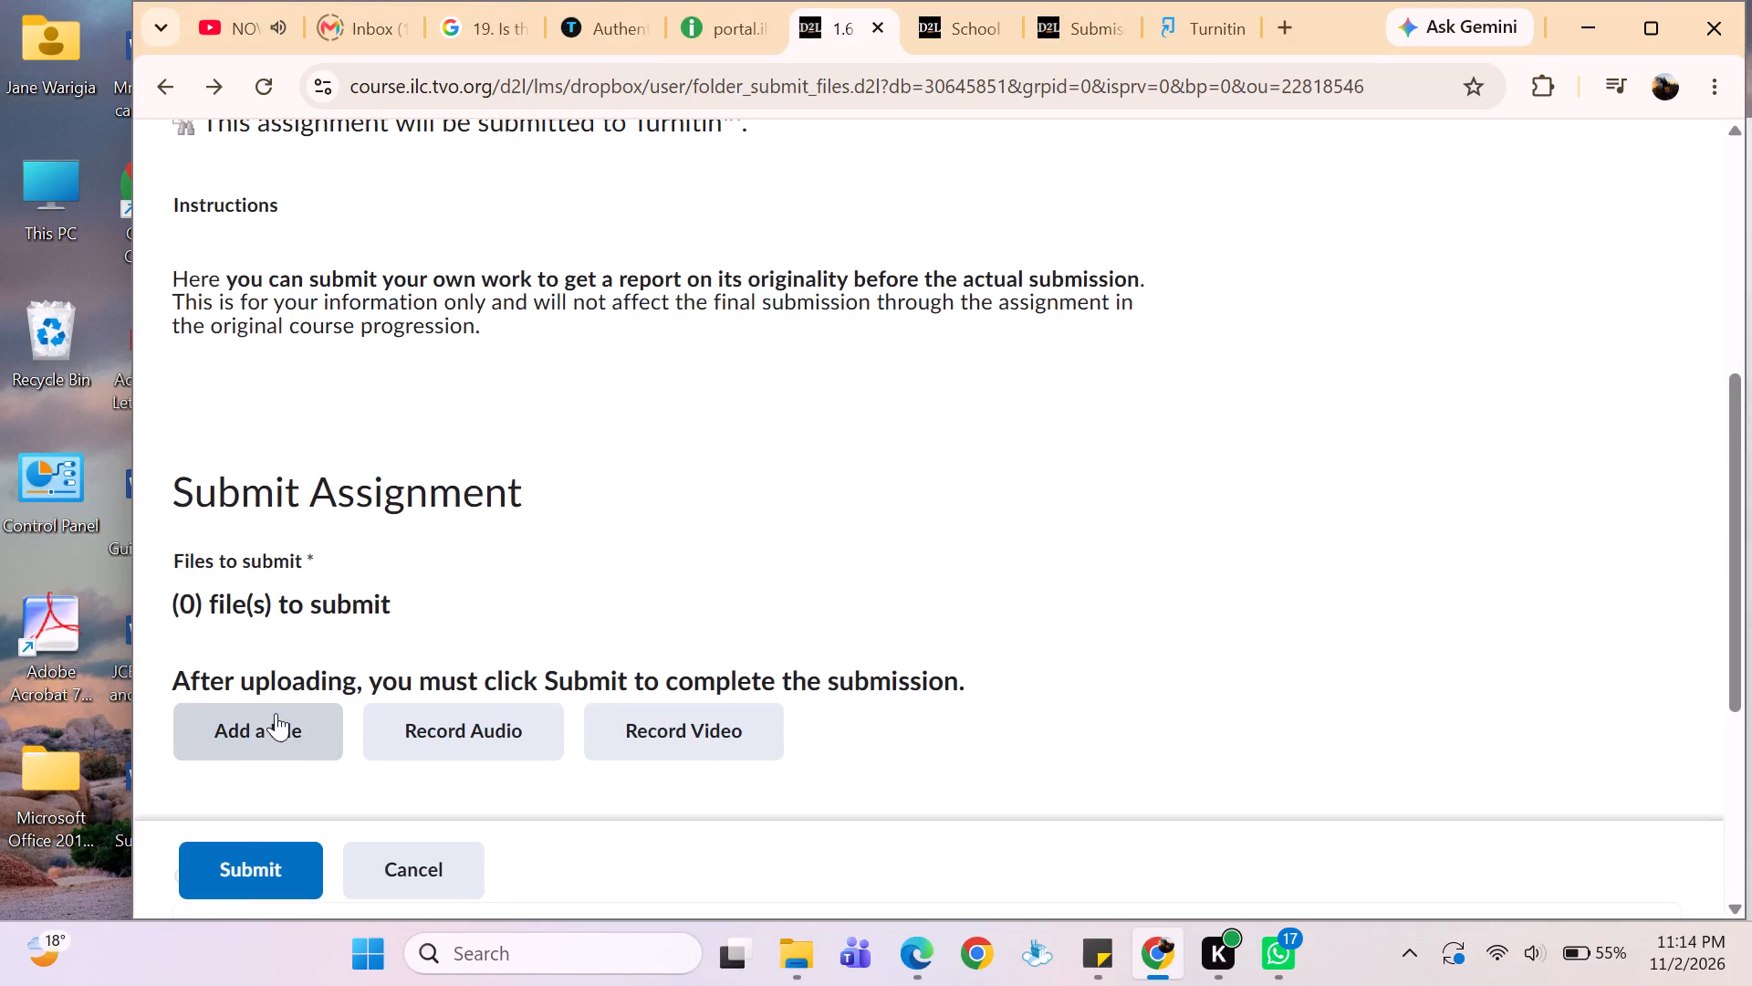
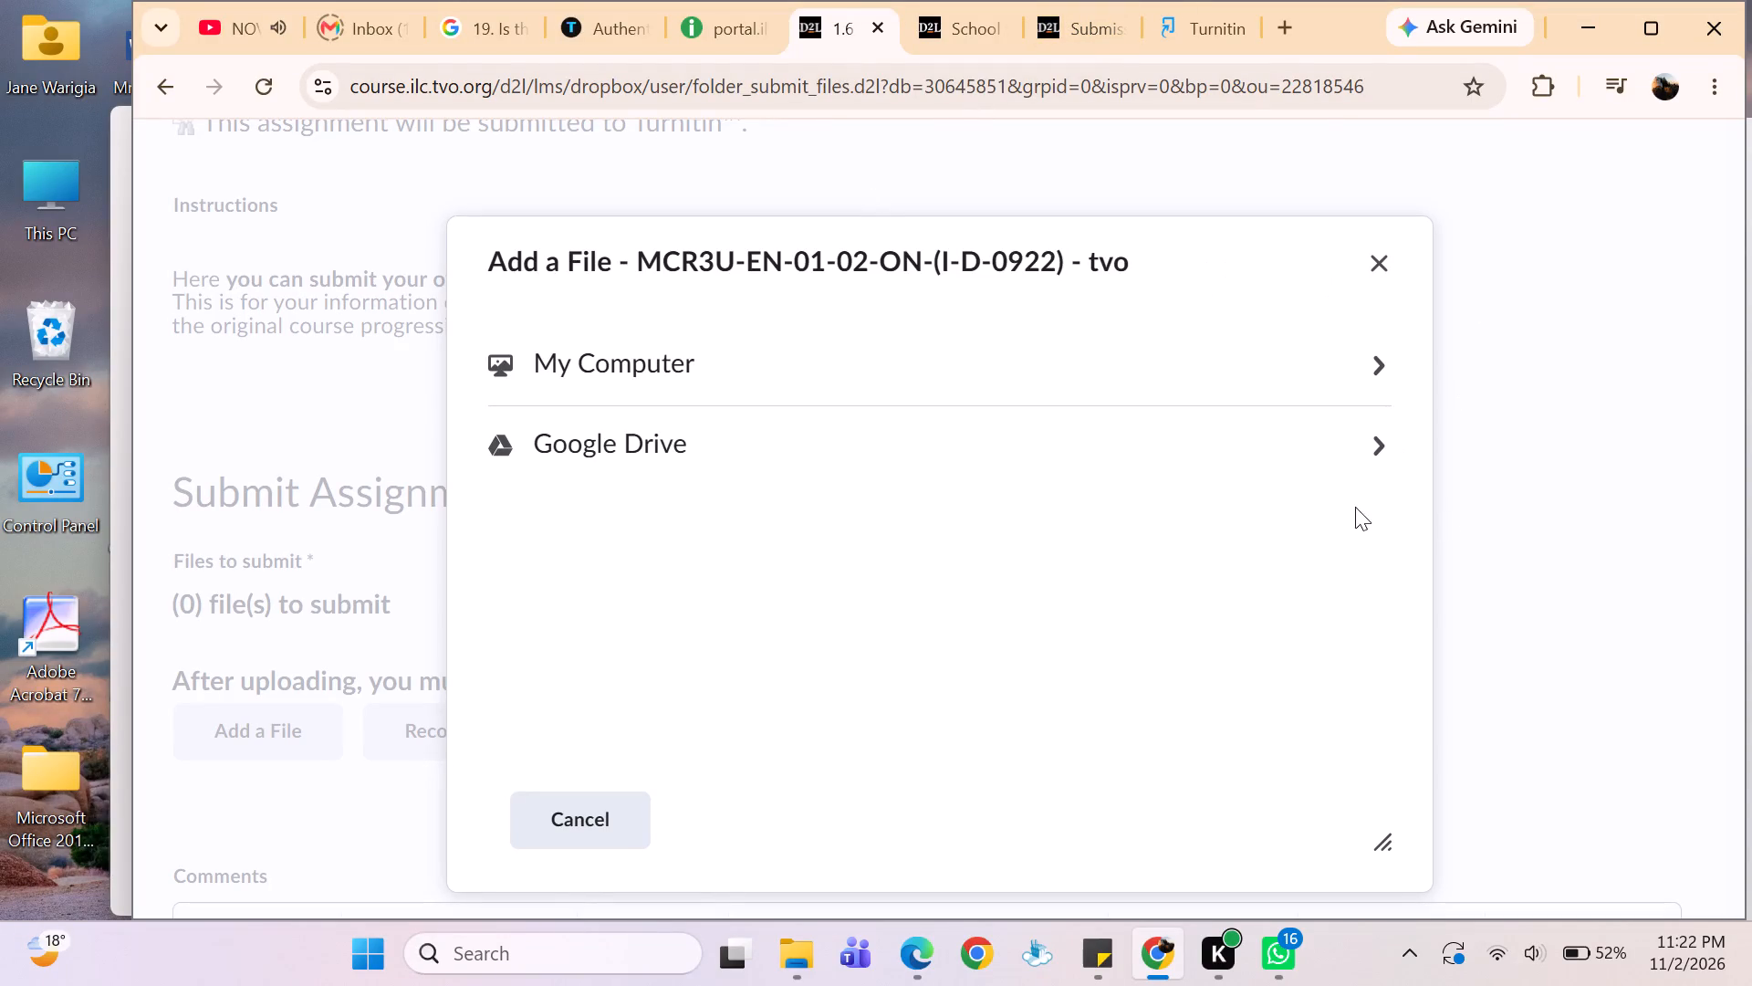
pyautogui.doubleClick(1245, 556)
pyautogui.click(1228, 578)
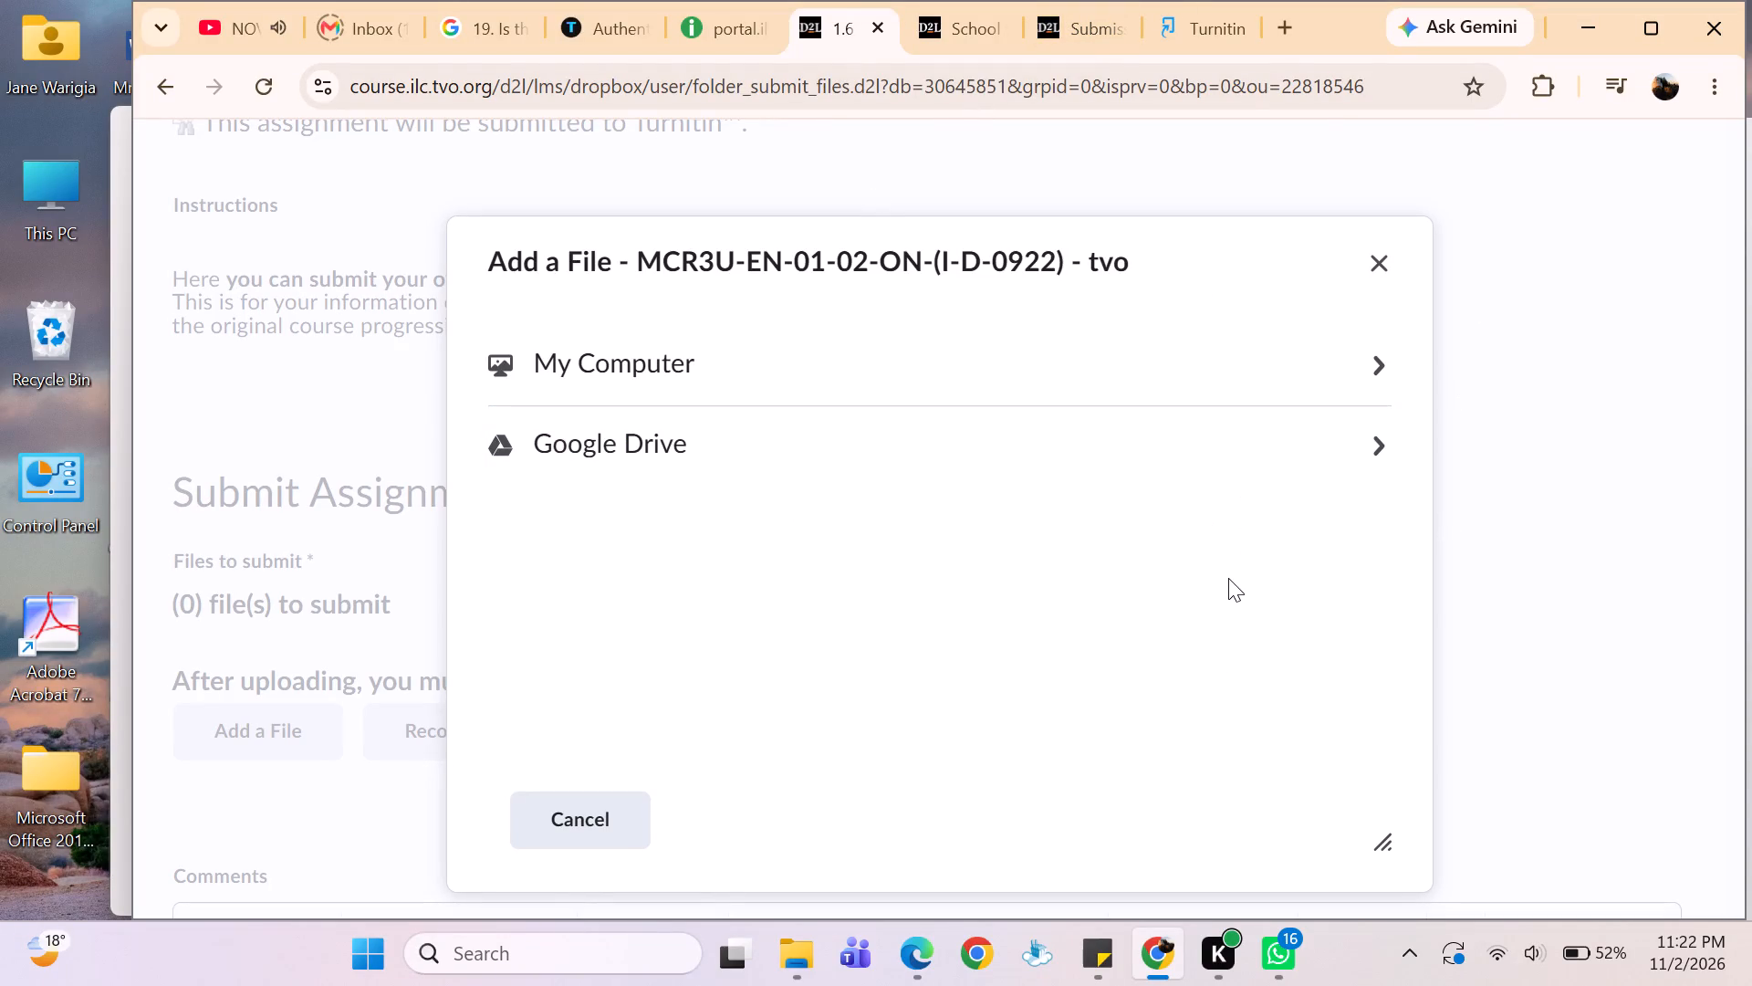
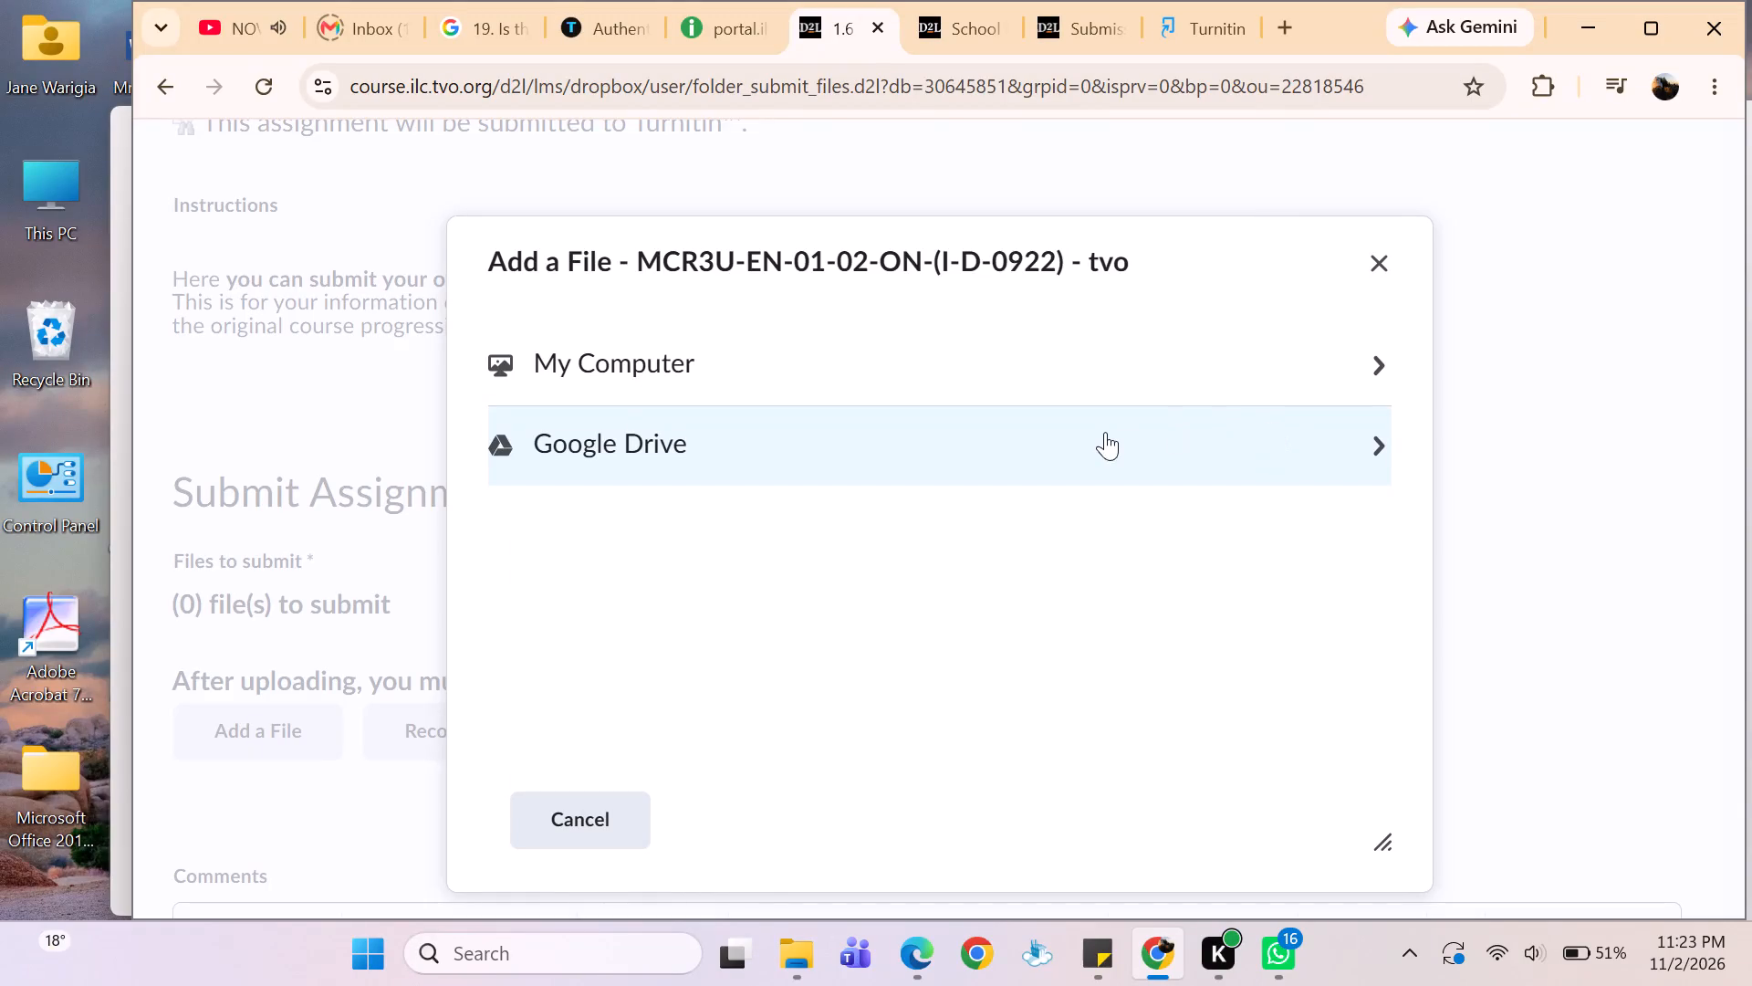
# Attach the Draft Word document from the computer's Desktop folder to the assignment submission.
pyautogui.click(1101, 377)
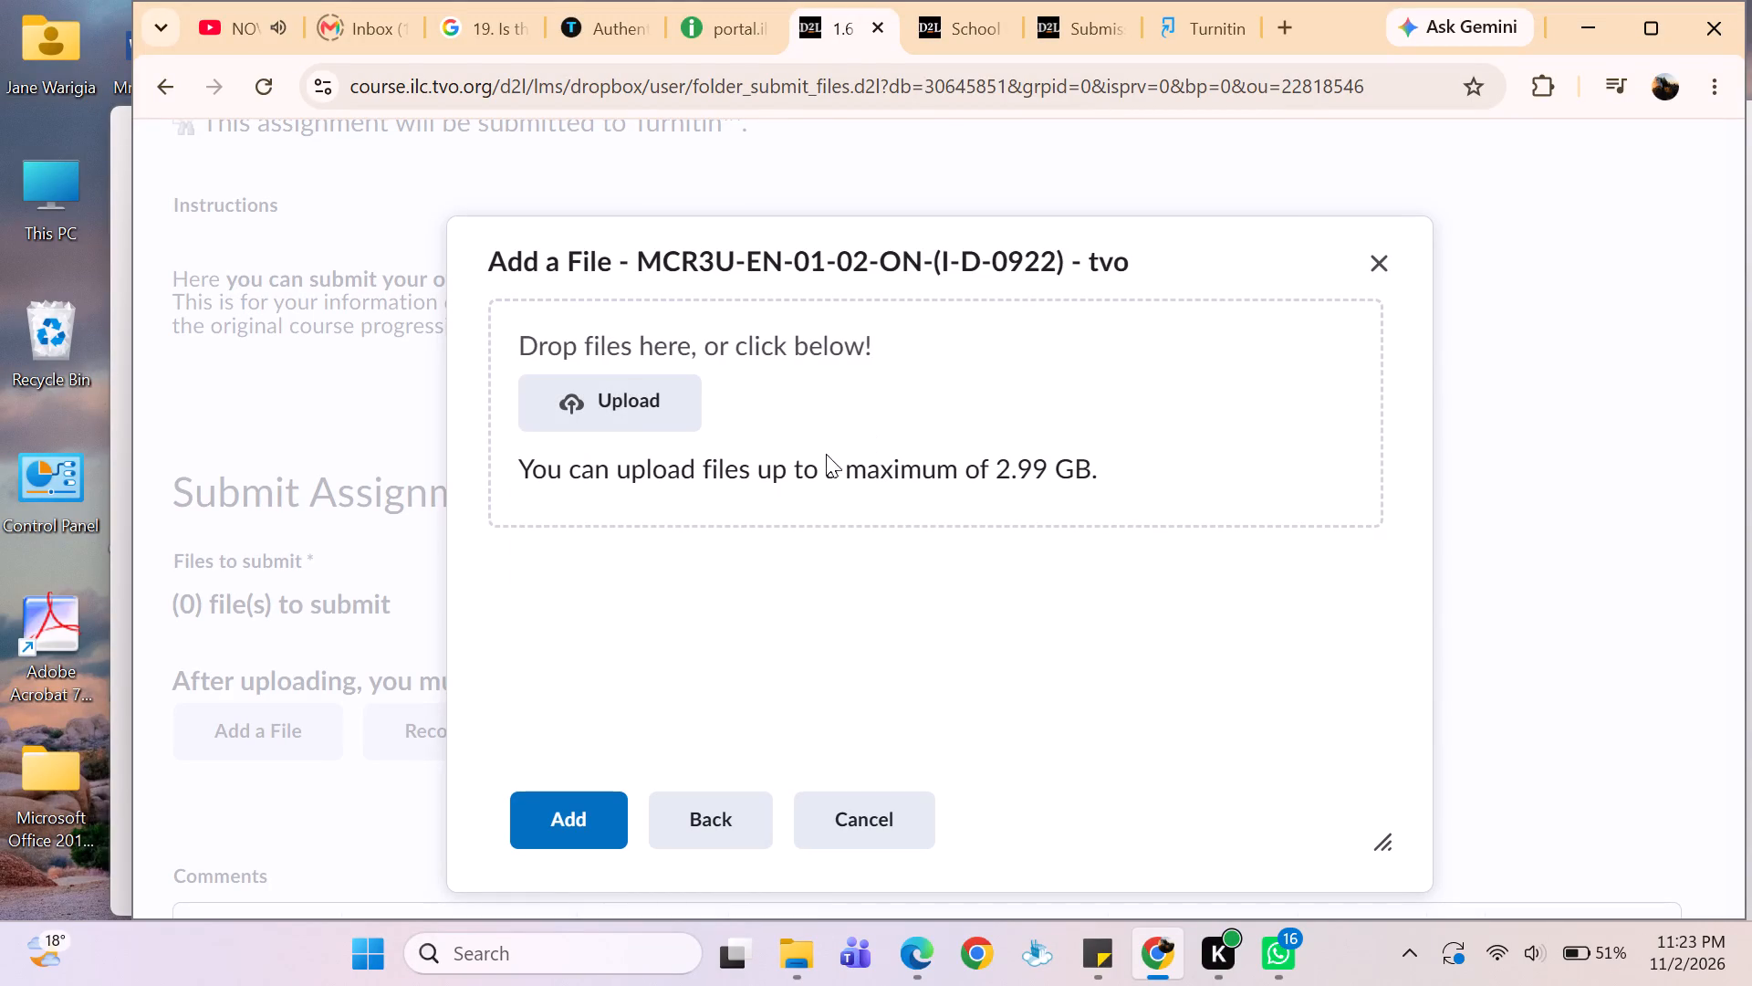
pyautogui.click(653, 404)
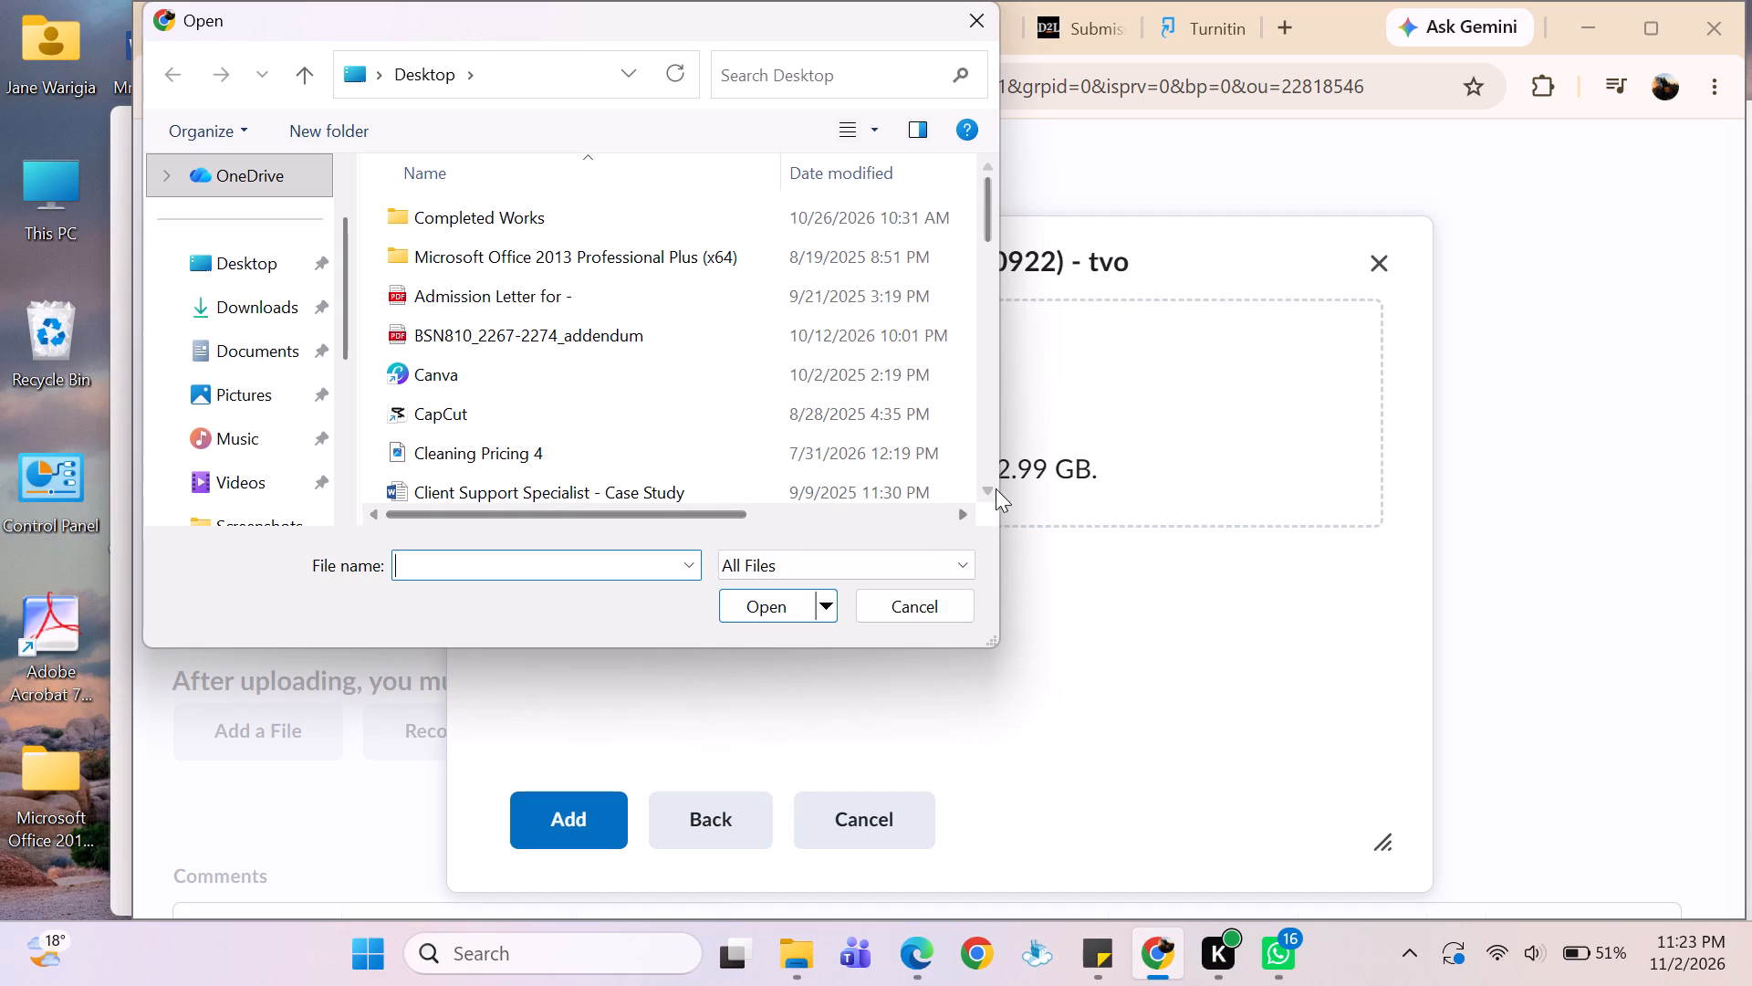
pyautogui.tripleClick(993, 483)
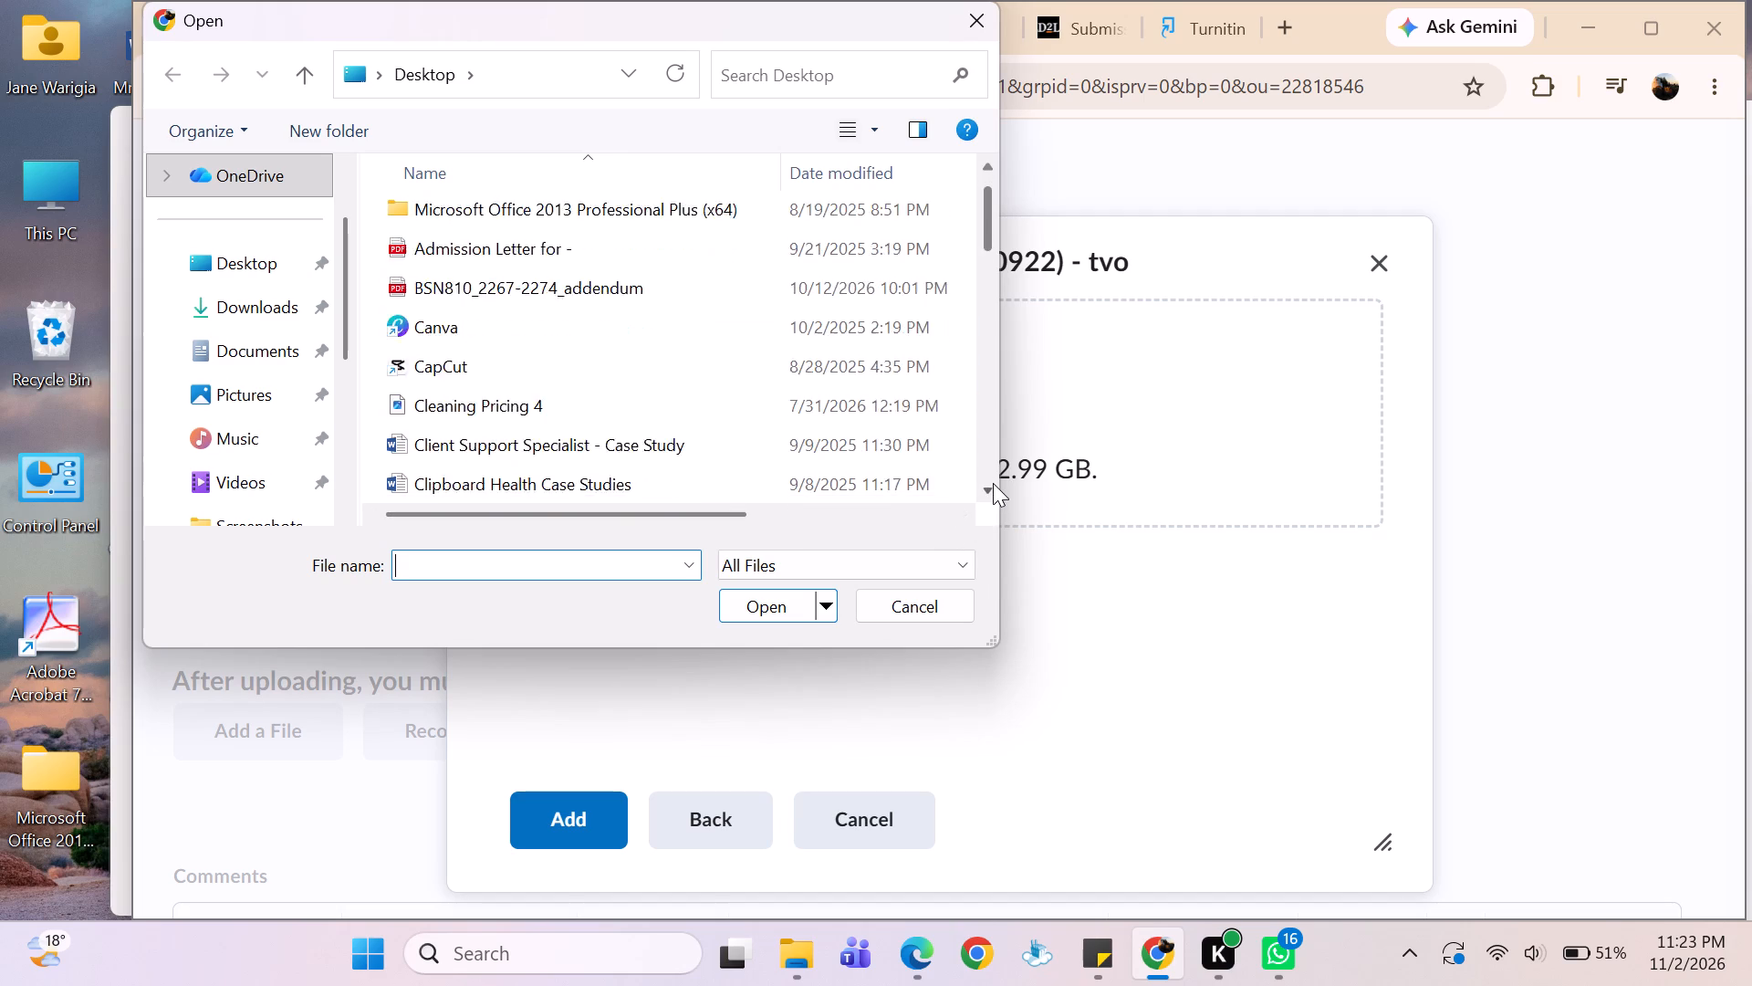
pyautogui.tripleClick(993, 483)
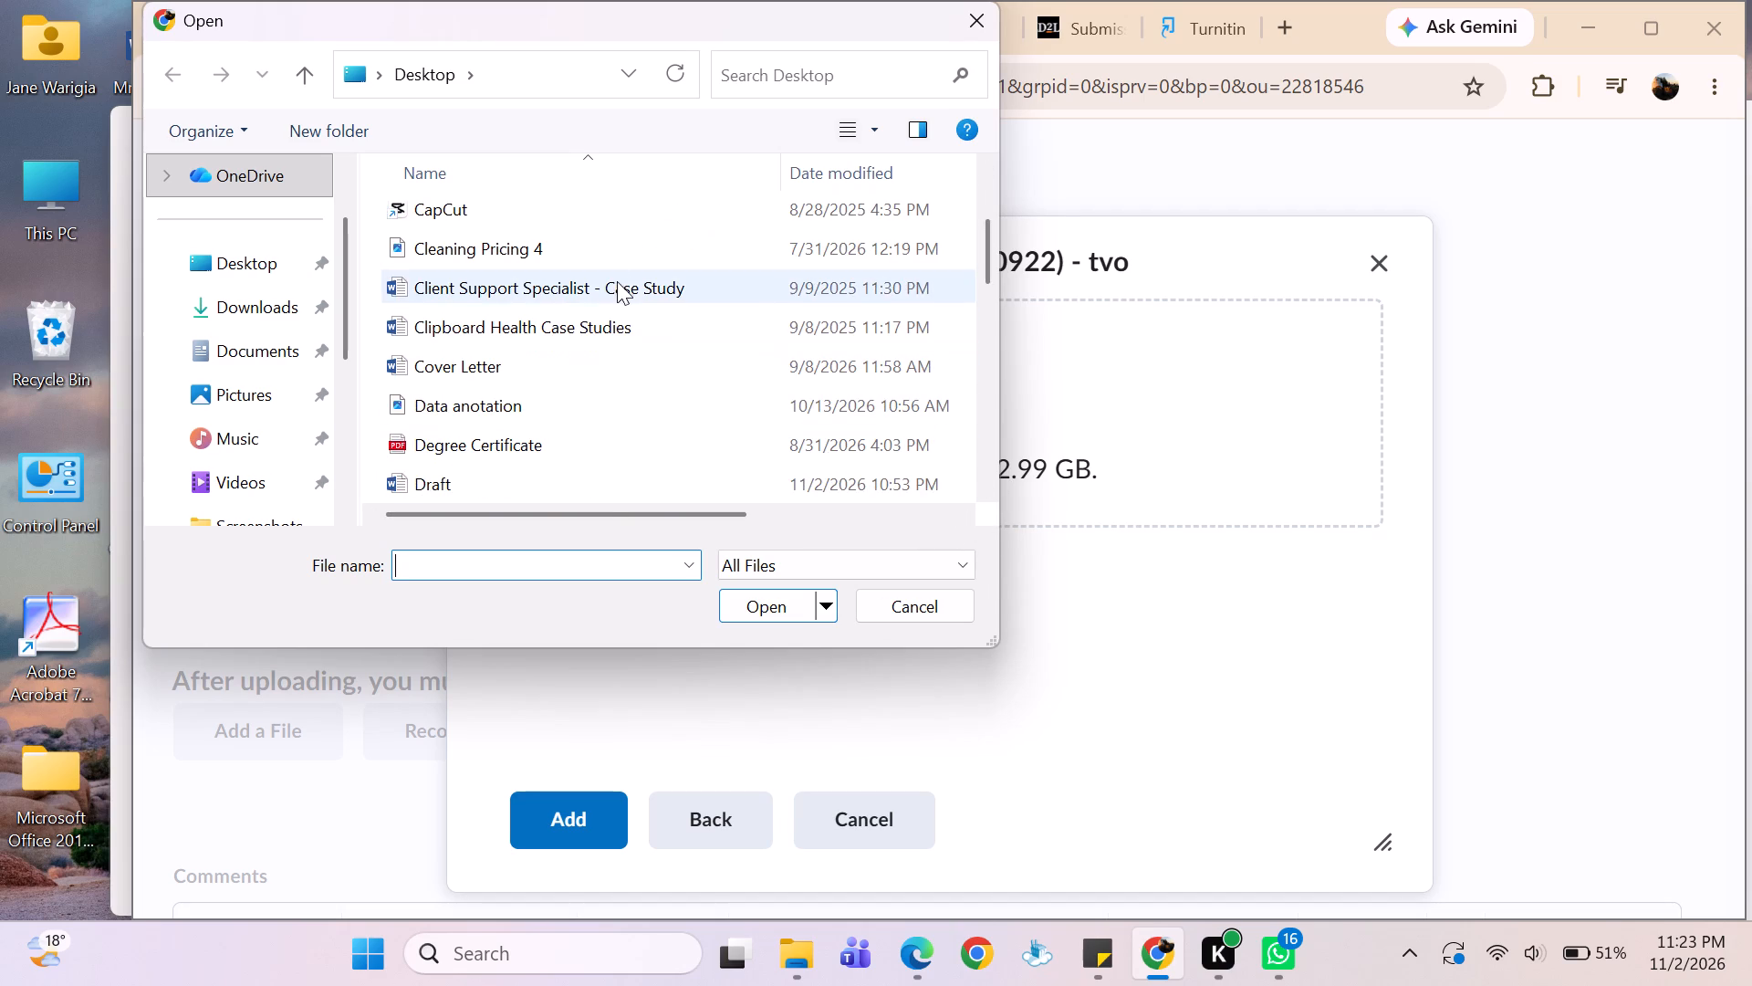
pyautogui.click(600, 478)
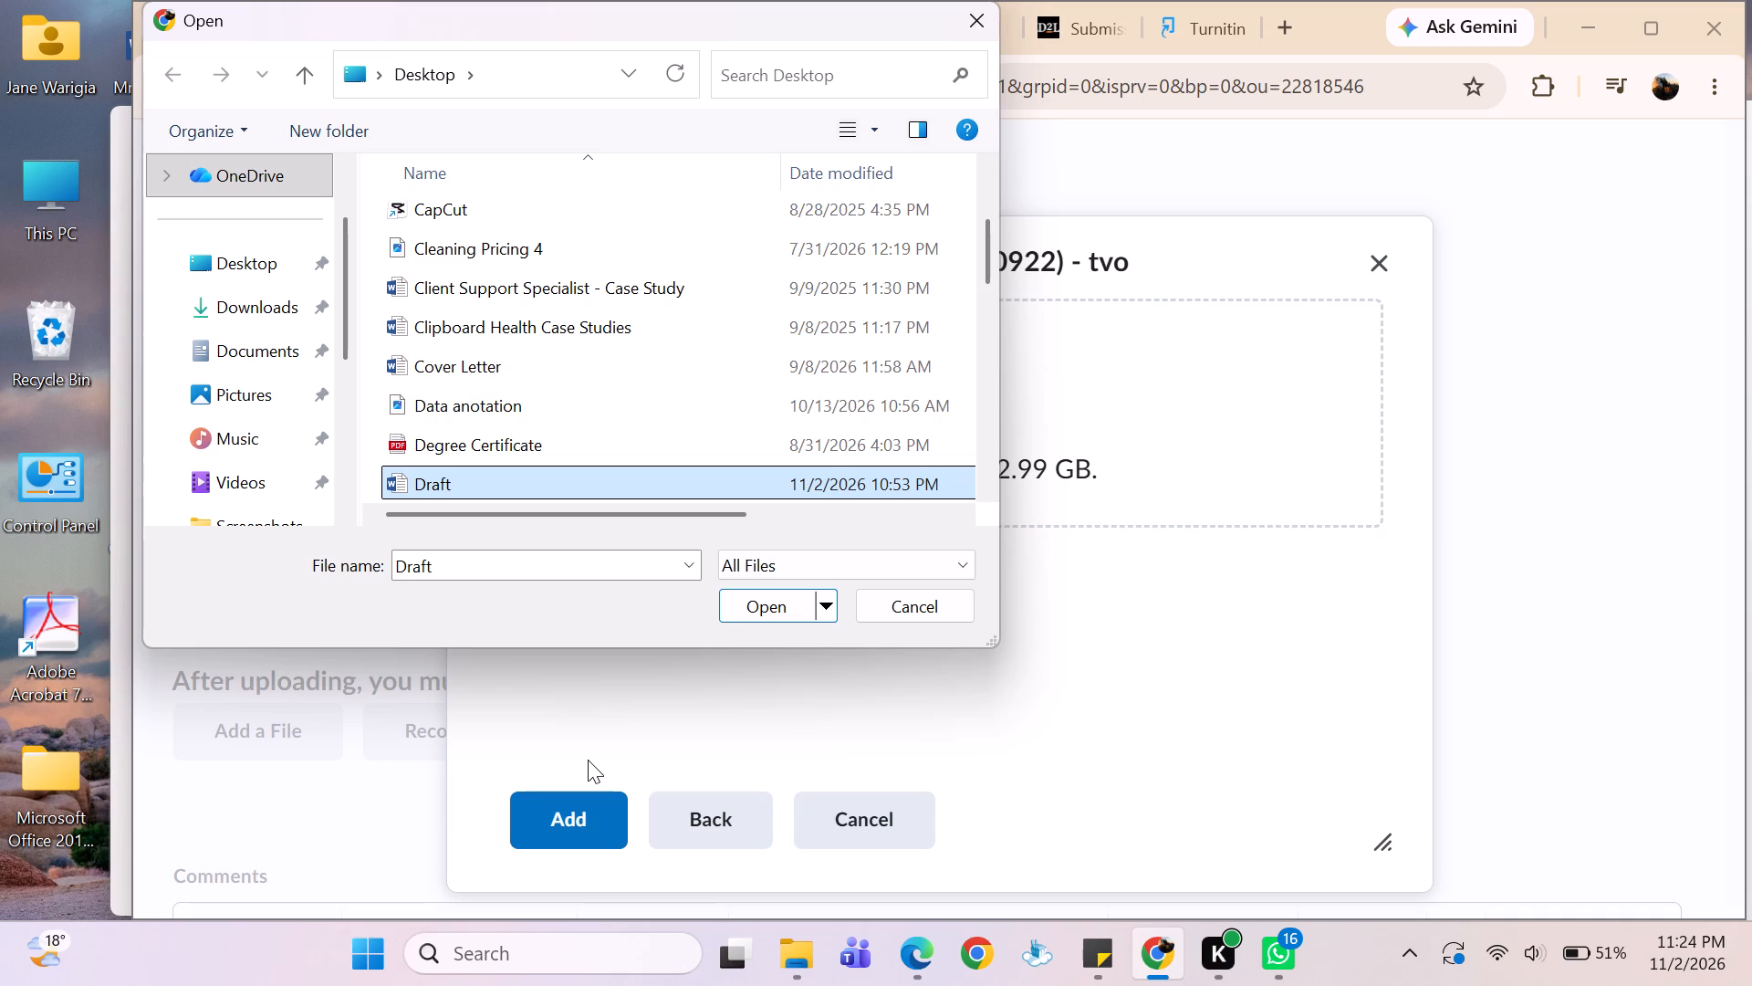
pyautogui.click(782, 605)
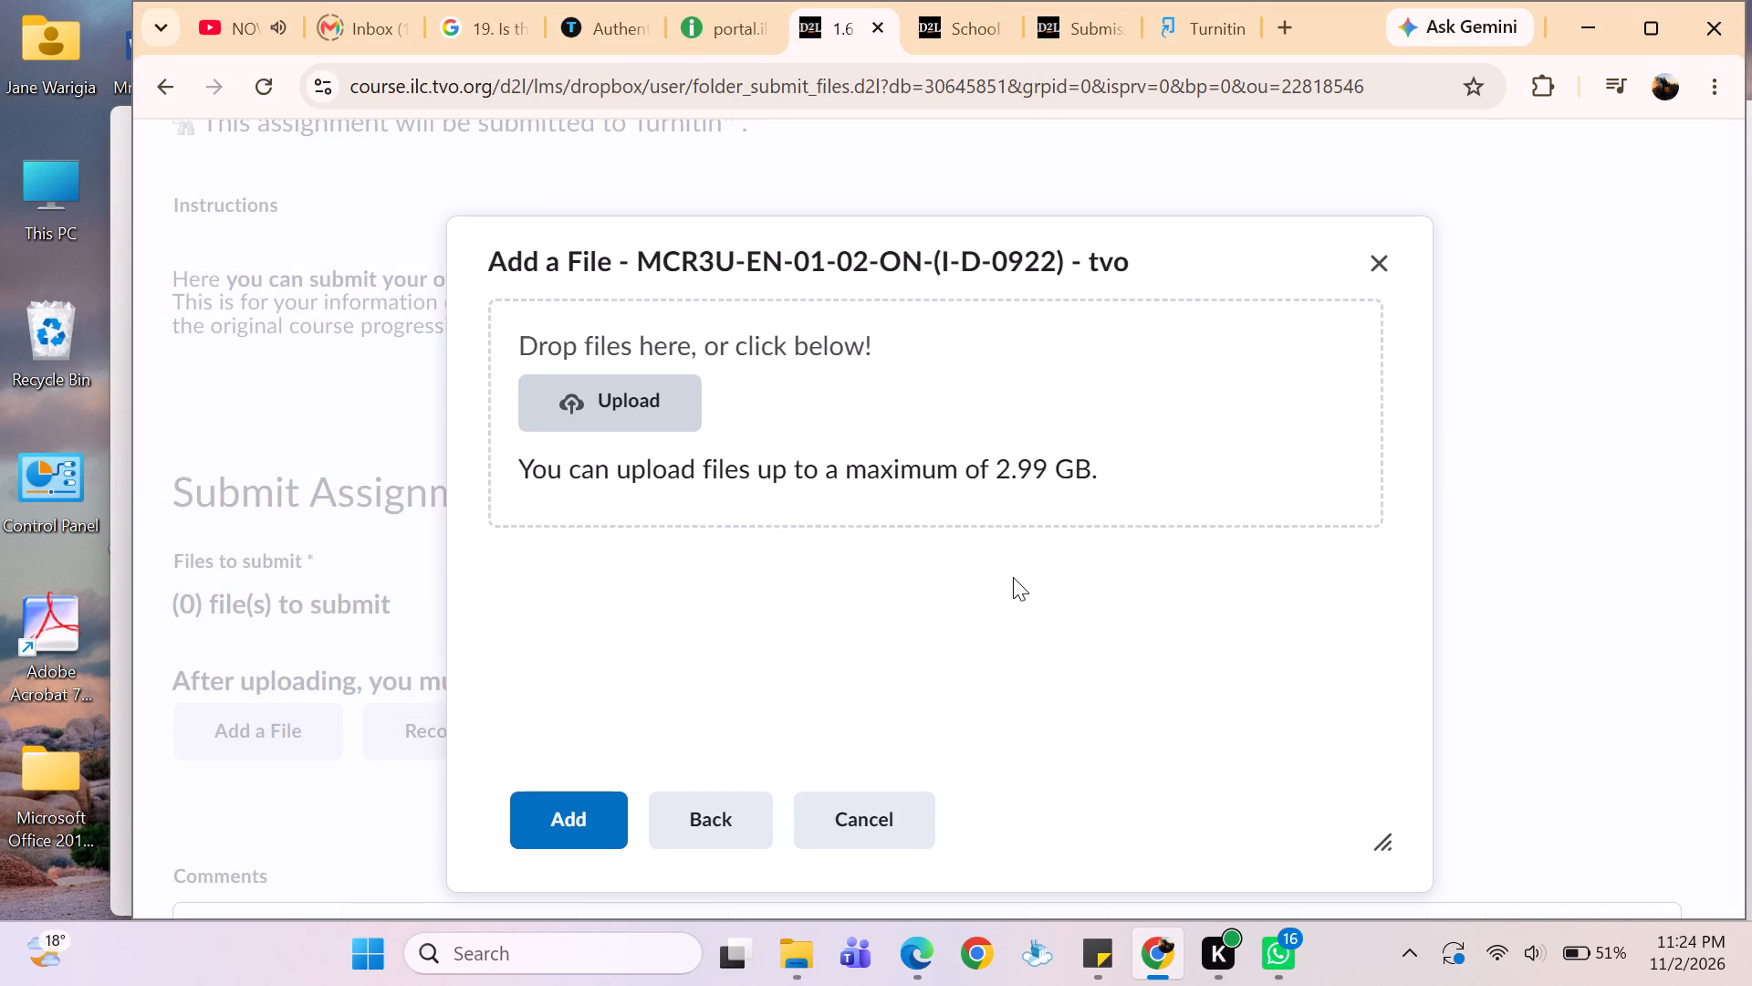
pyautogui.click(584, 818)
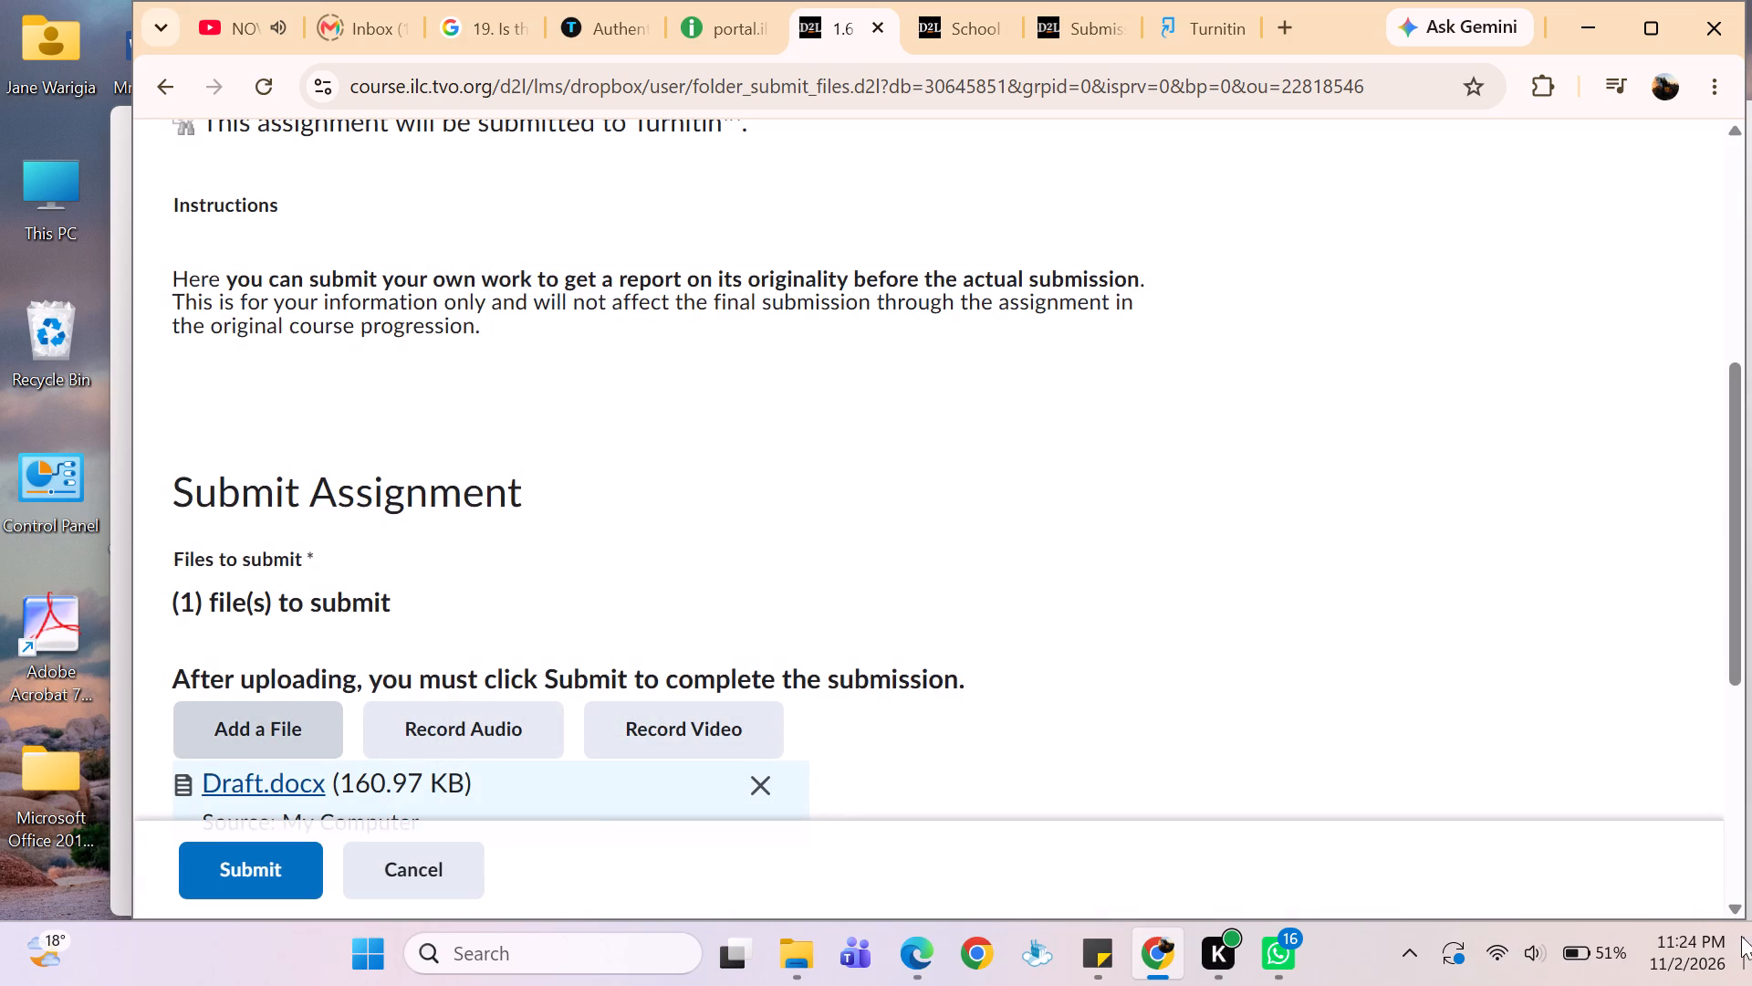
# Submit the assignment with the attached Draft.docx and finish the submission review to return to the assignments list.
pyautogui.click(1729, 906)
pyautogui.doubleClick(1729, 906)
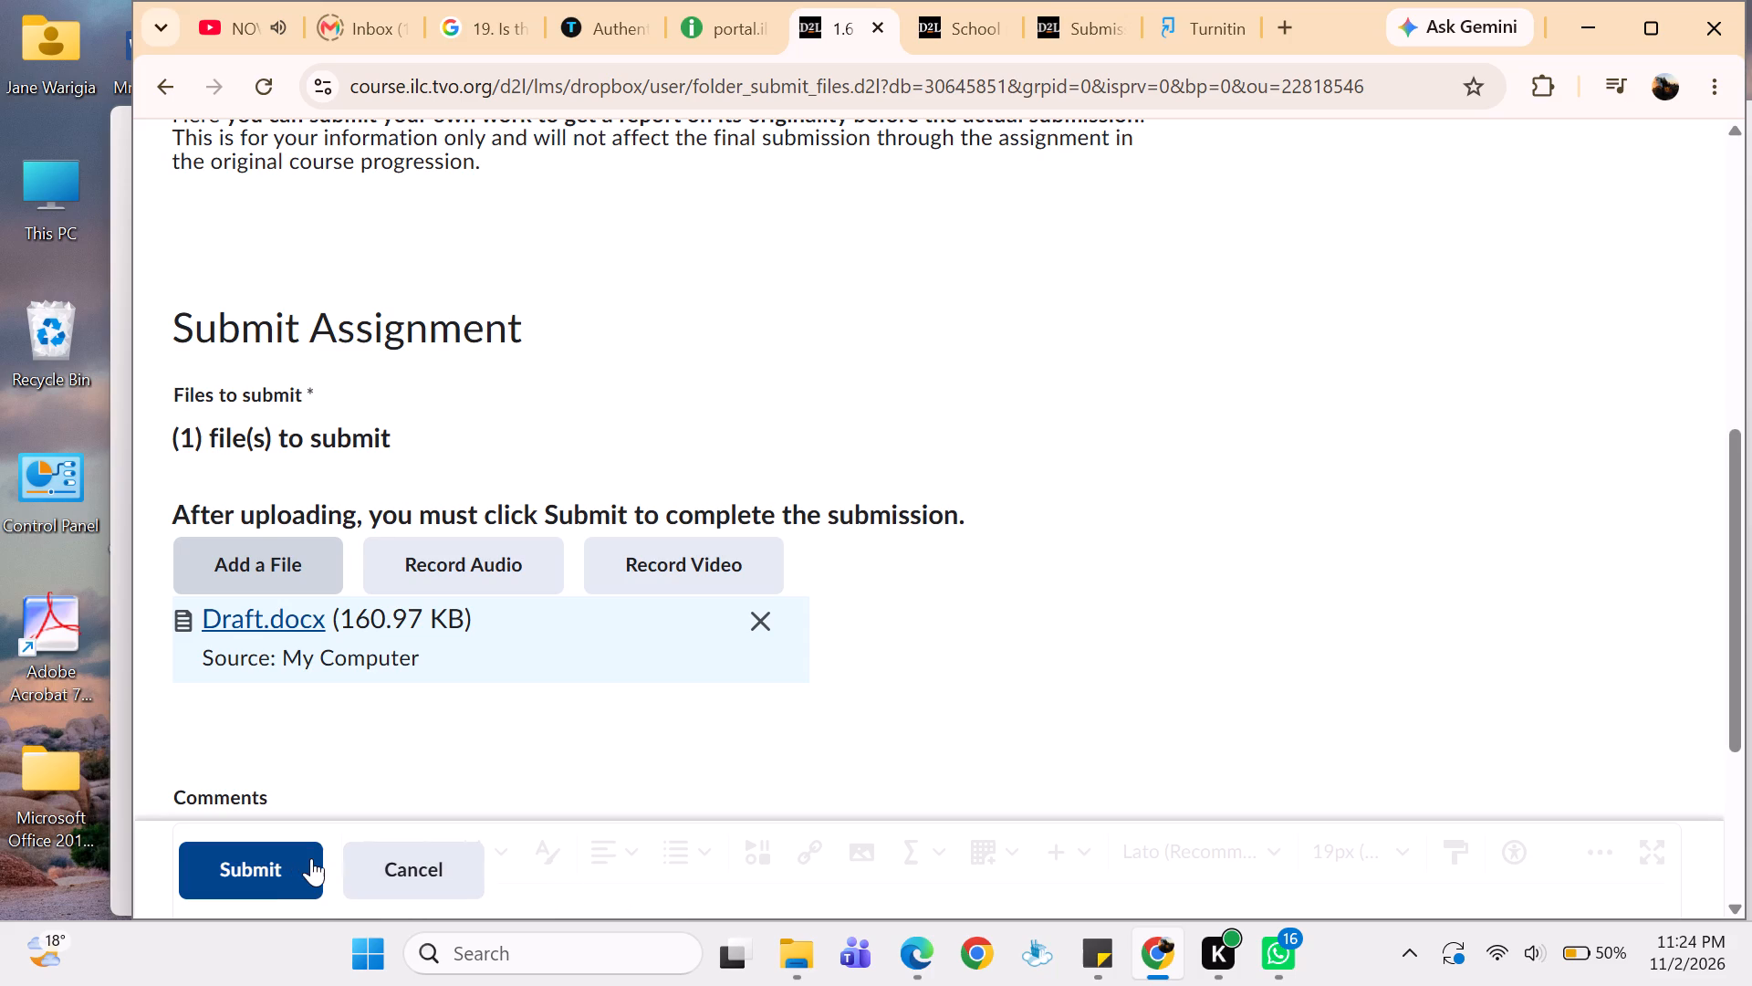
pyautogui.click(282, 853)
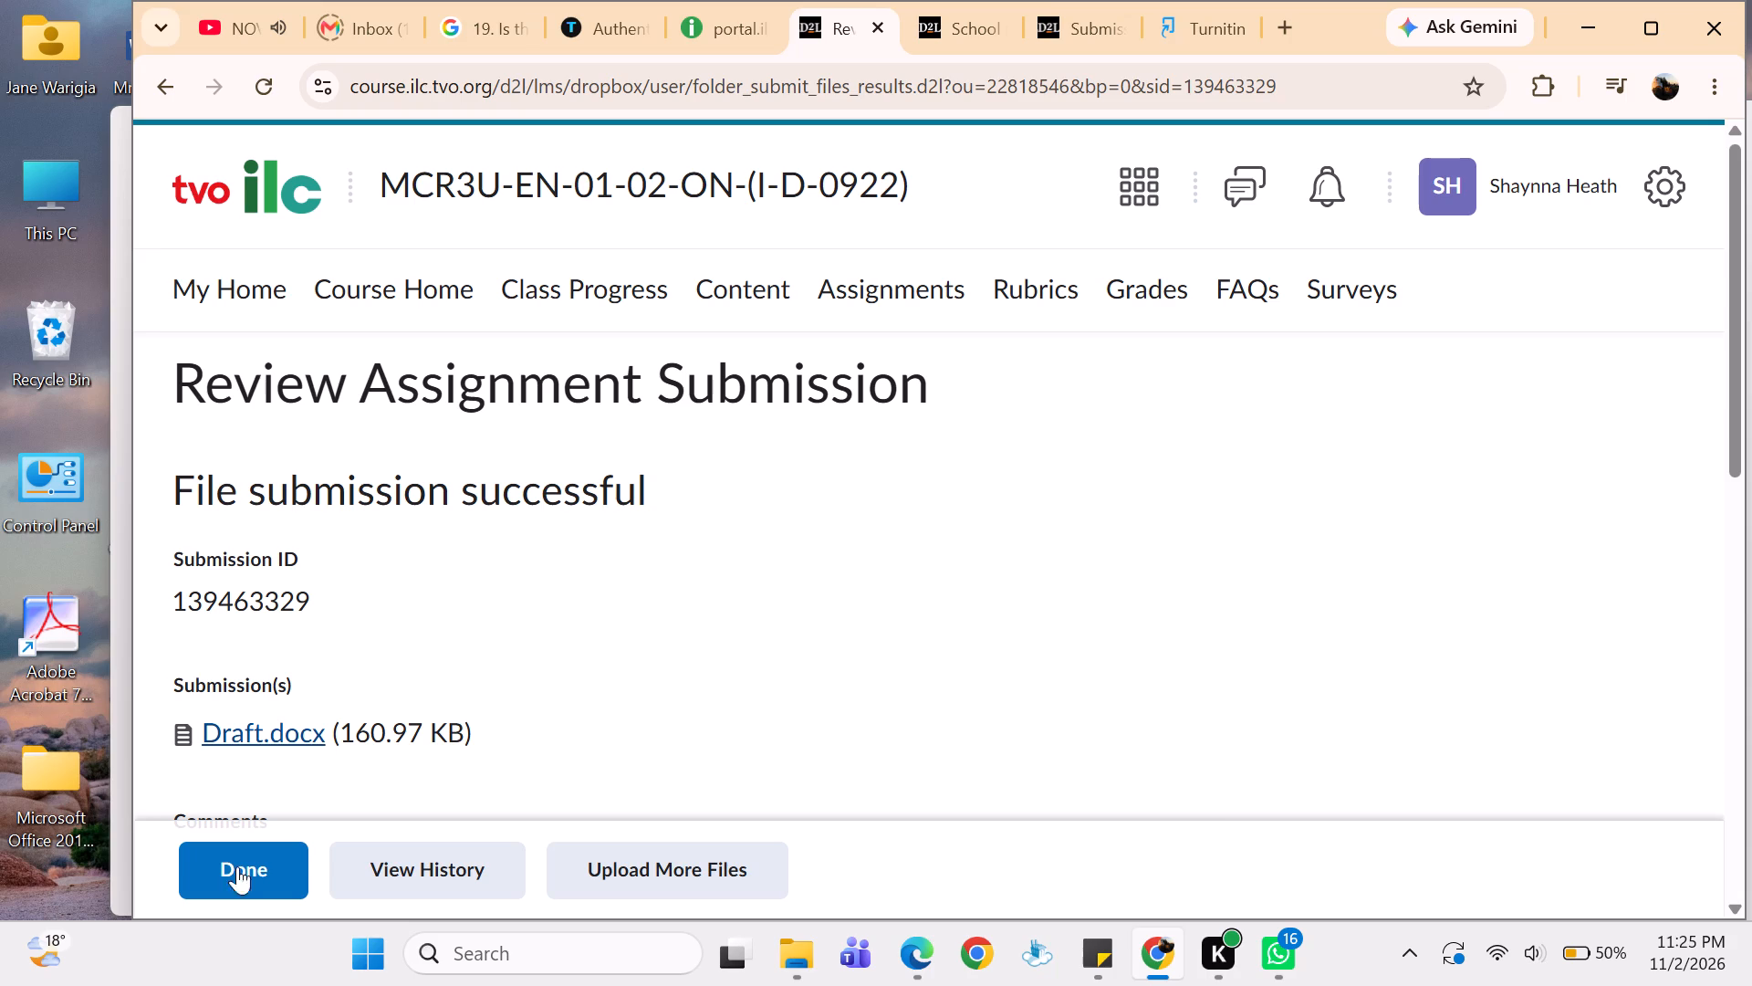
pyautogui.click(247, 847)
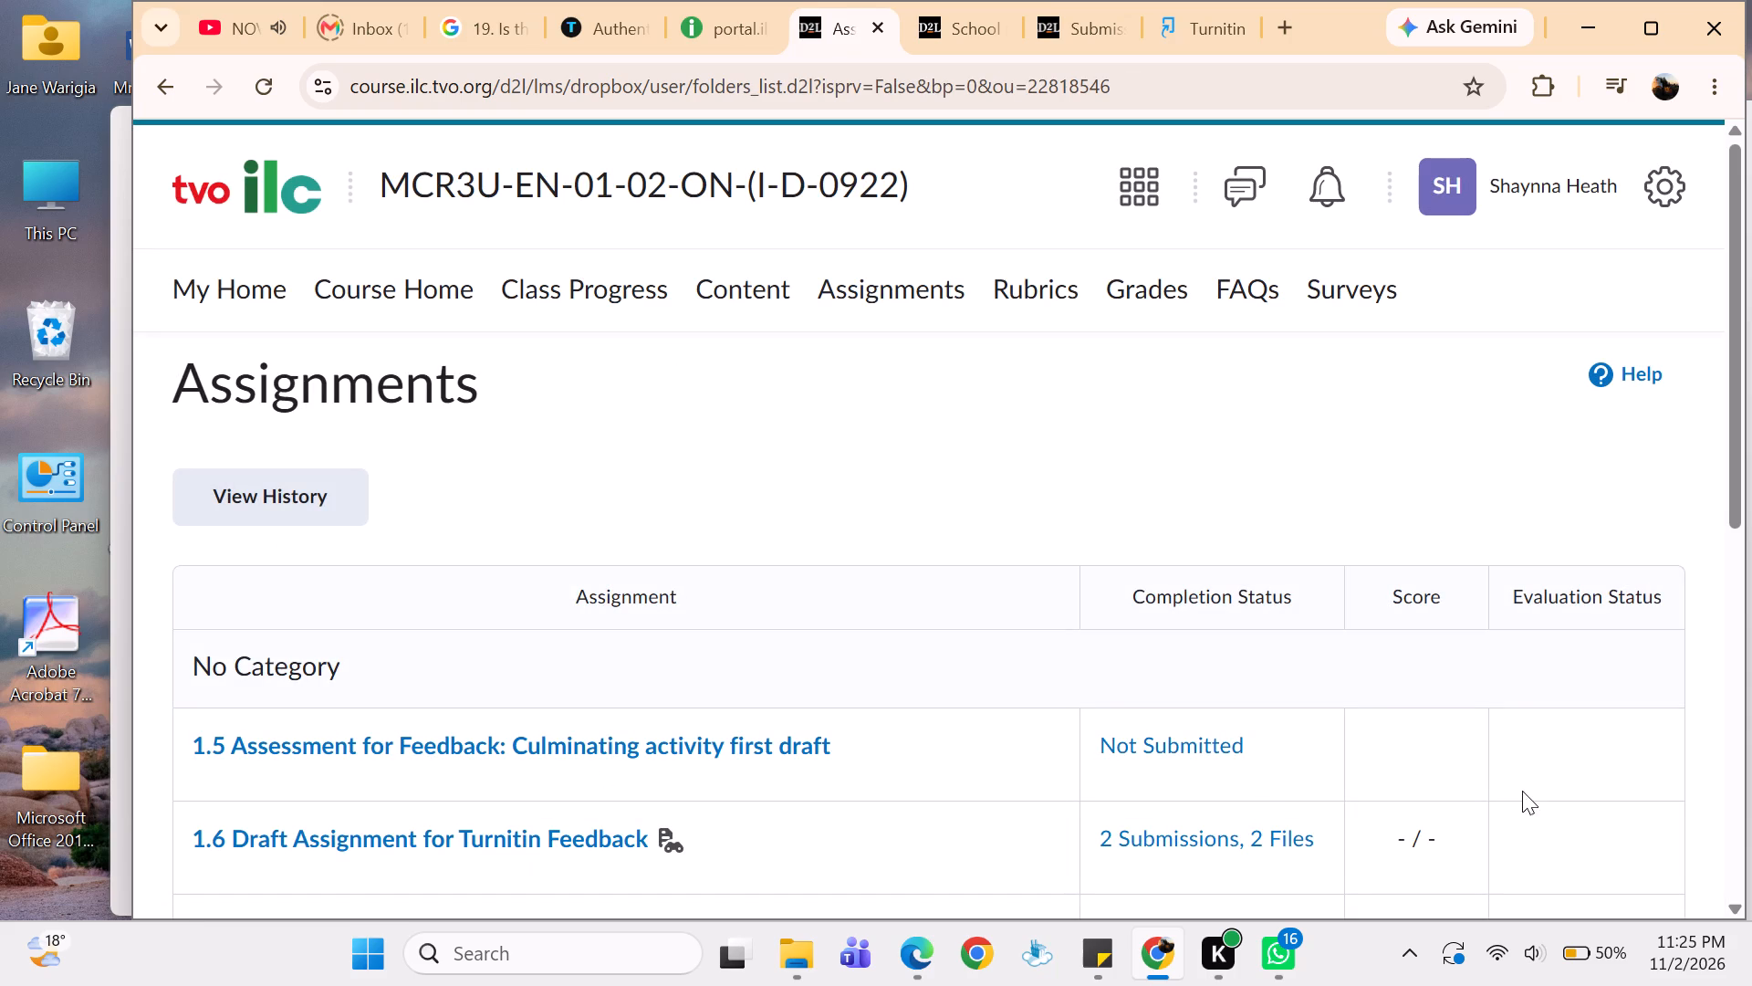
# Open the Turnitin similarity report for the newest Draft.docx in the submission history of 1.6 Draft Assignment for Turnitin Feedback.
pyautogui.click(1195, 837)
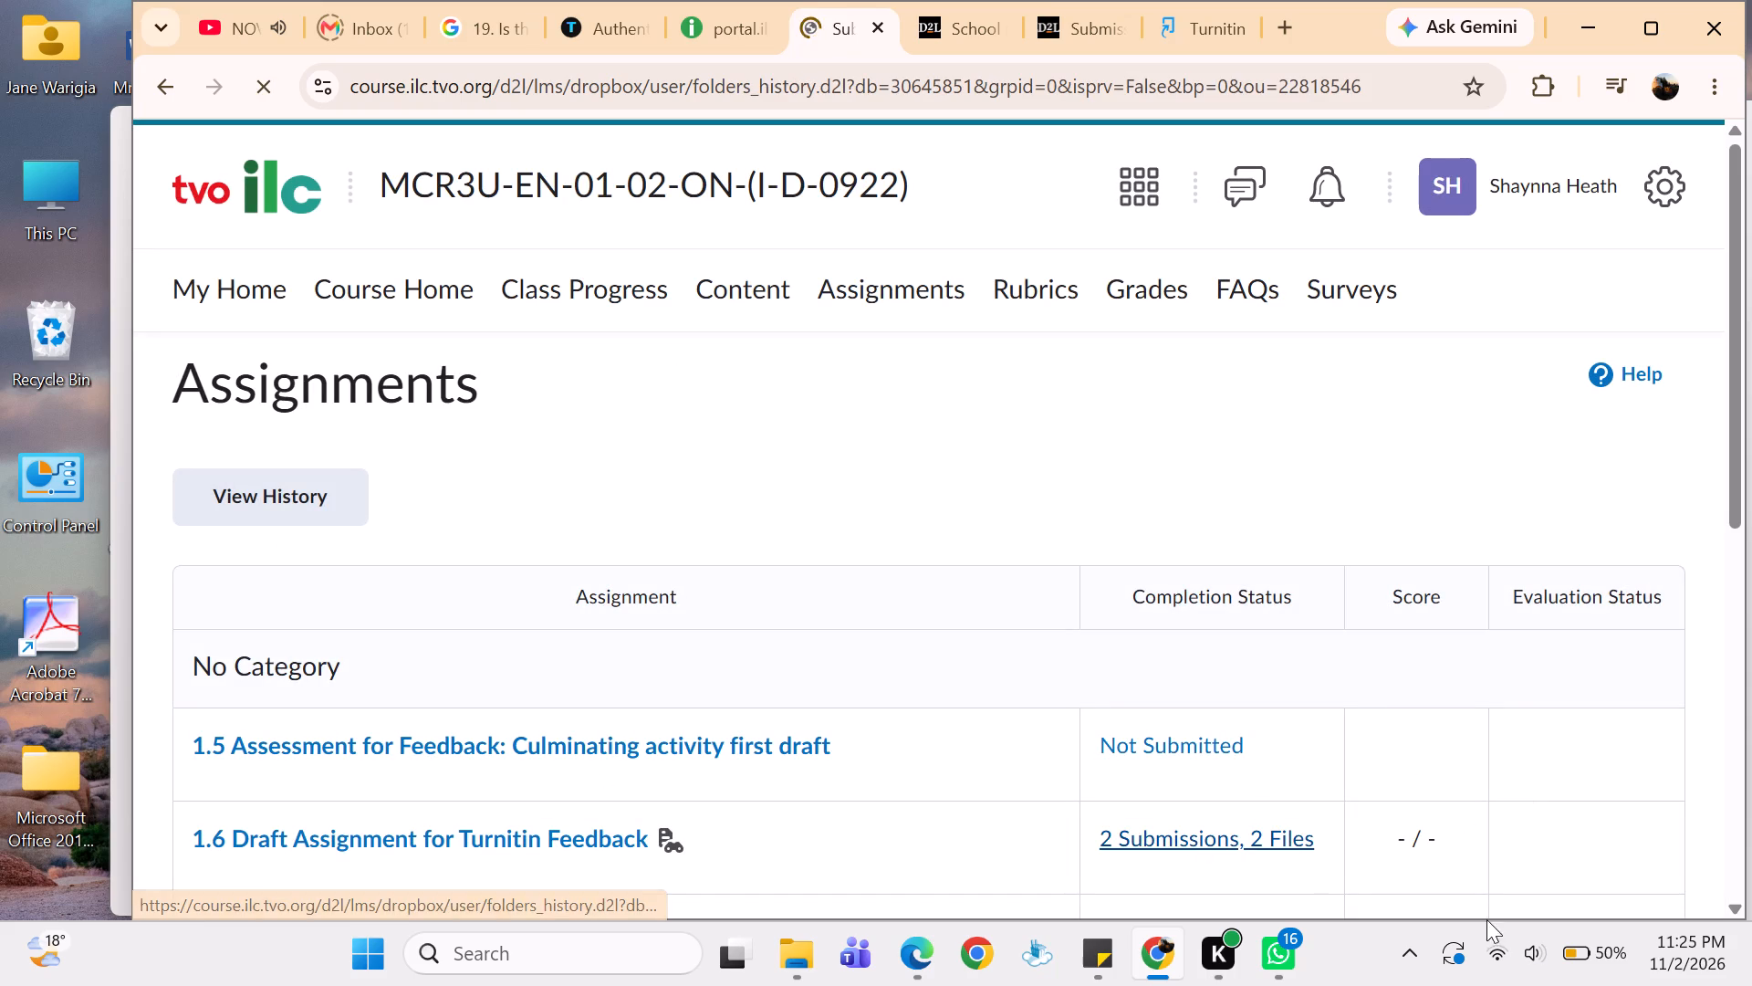
pyautogui.tripleClick(1739, 909)
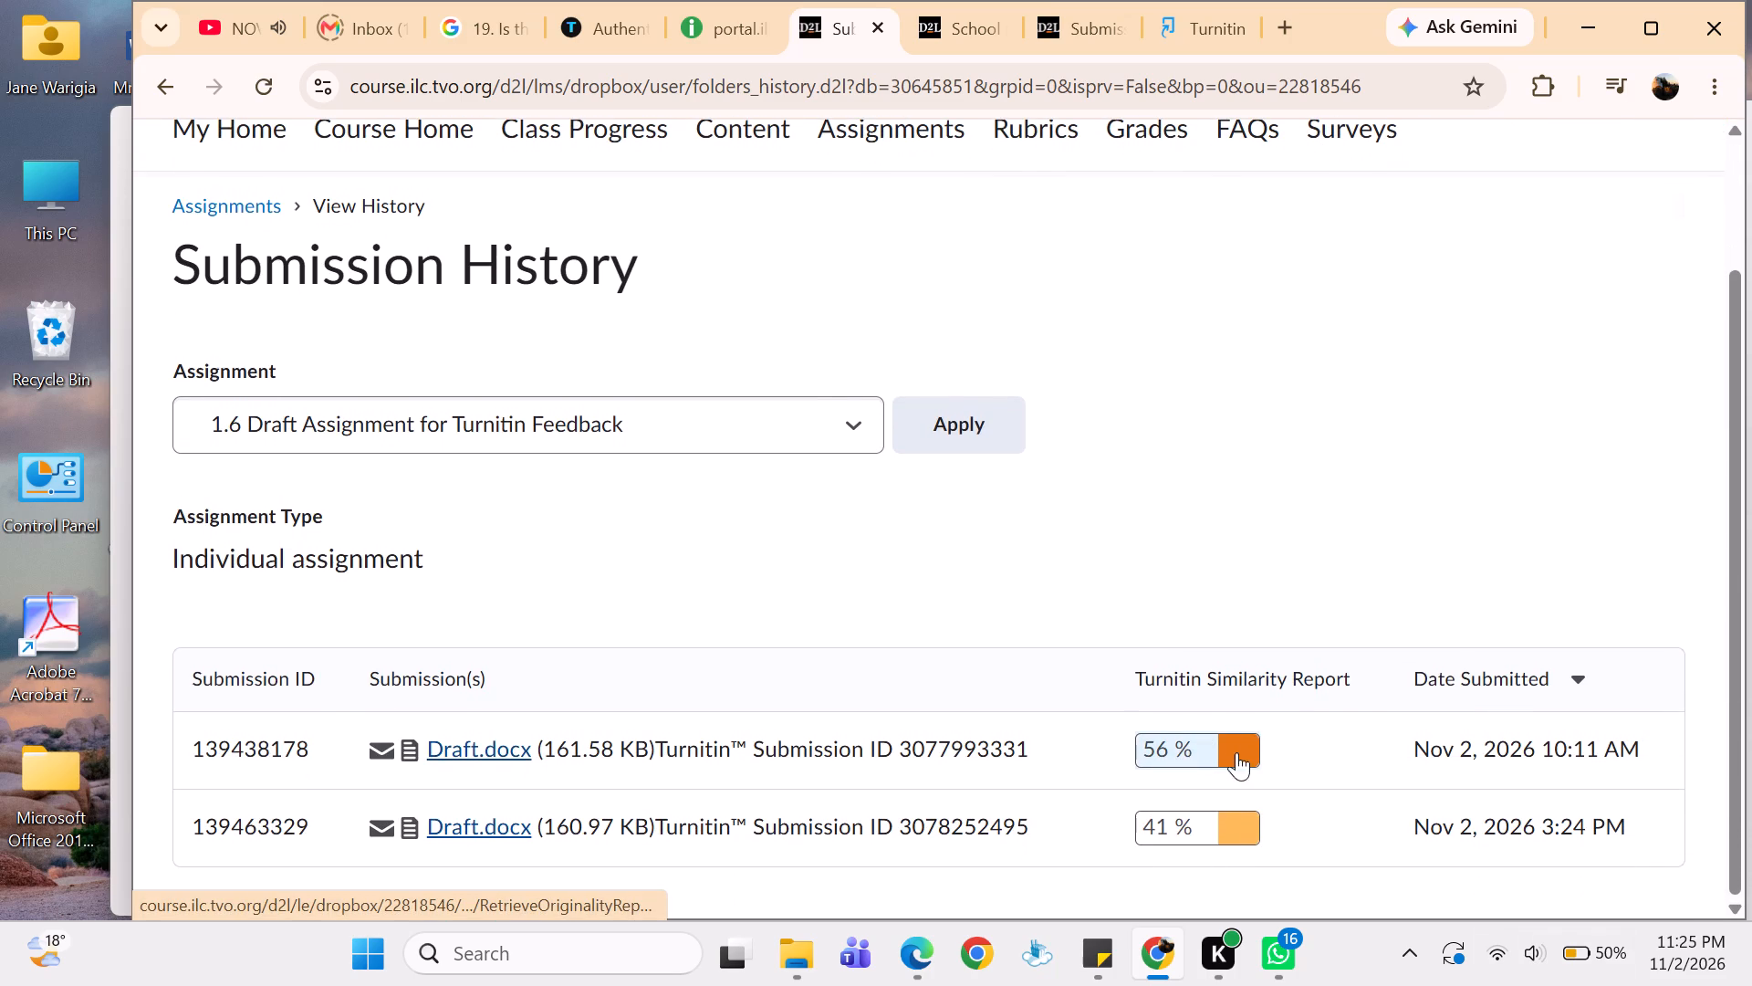
pyautogui.click(1237, 833)
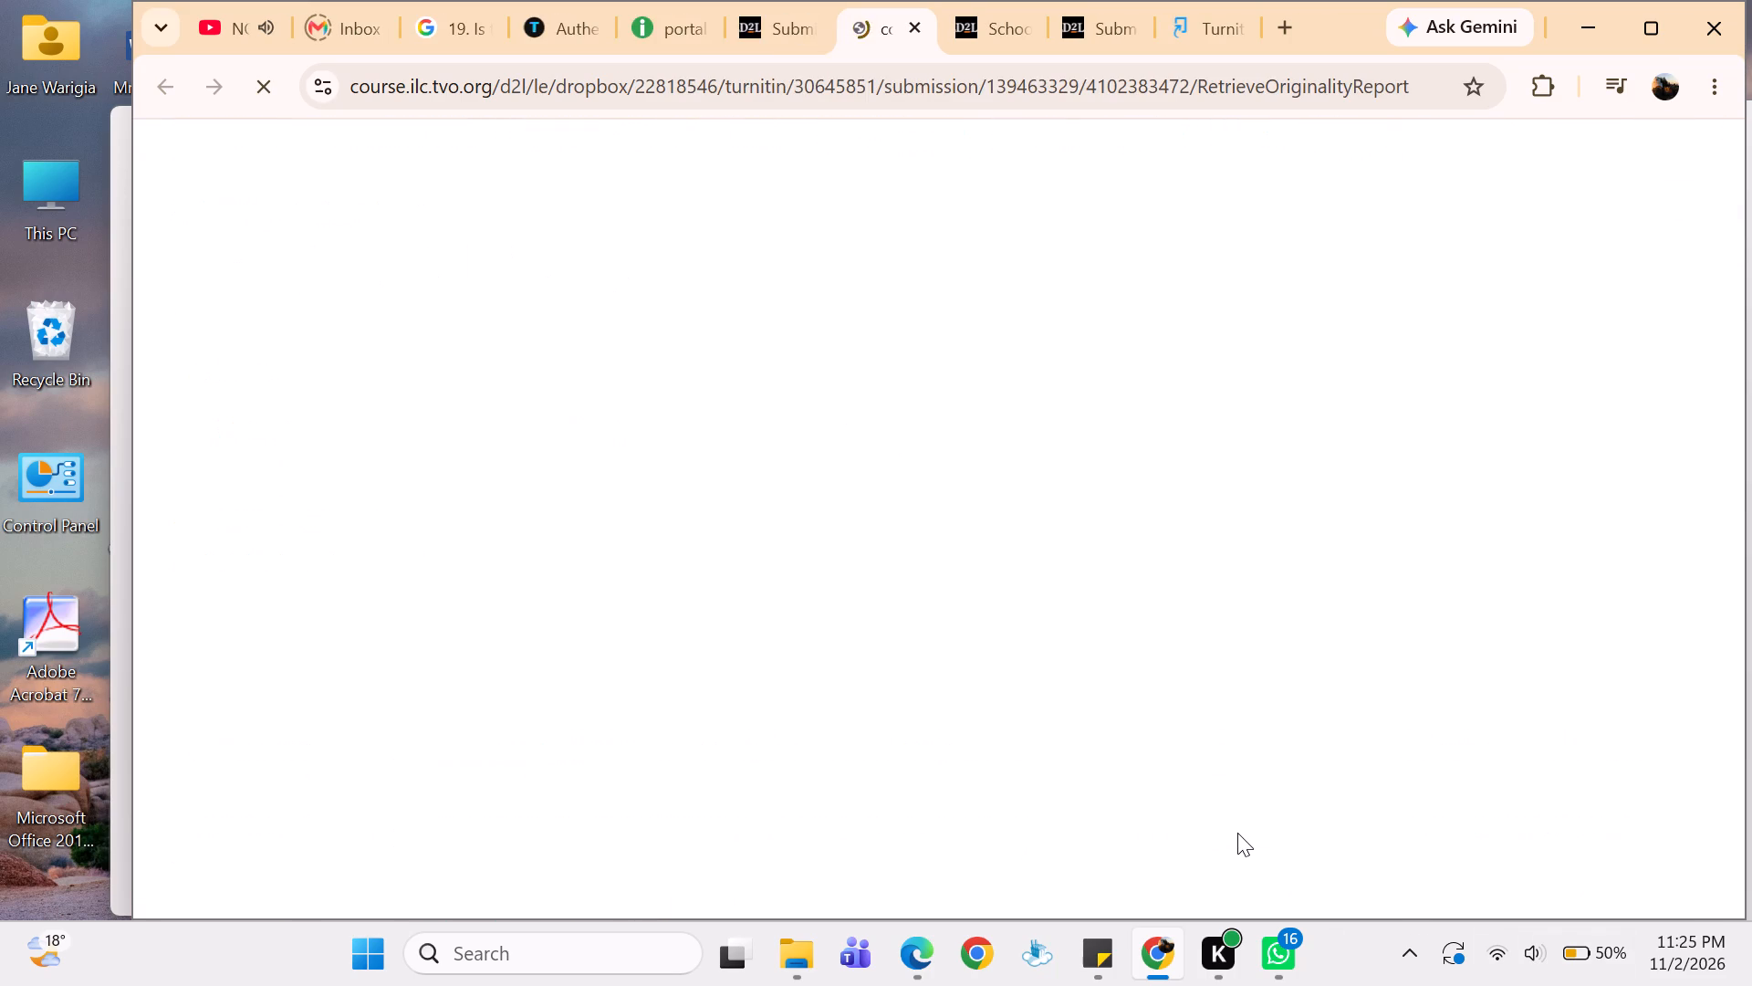
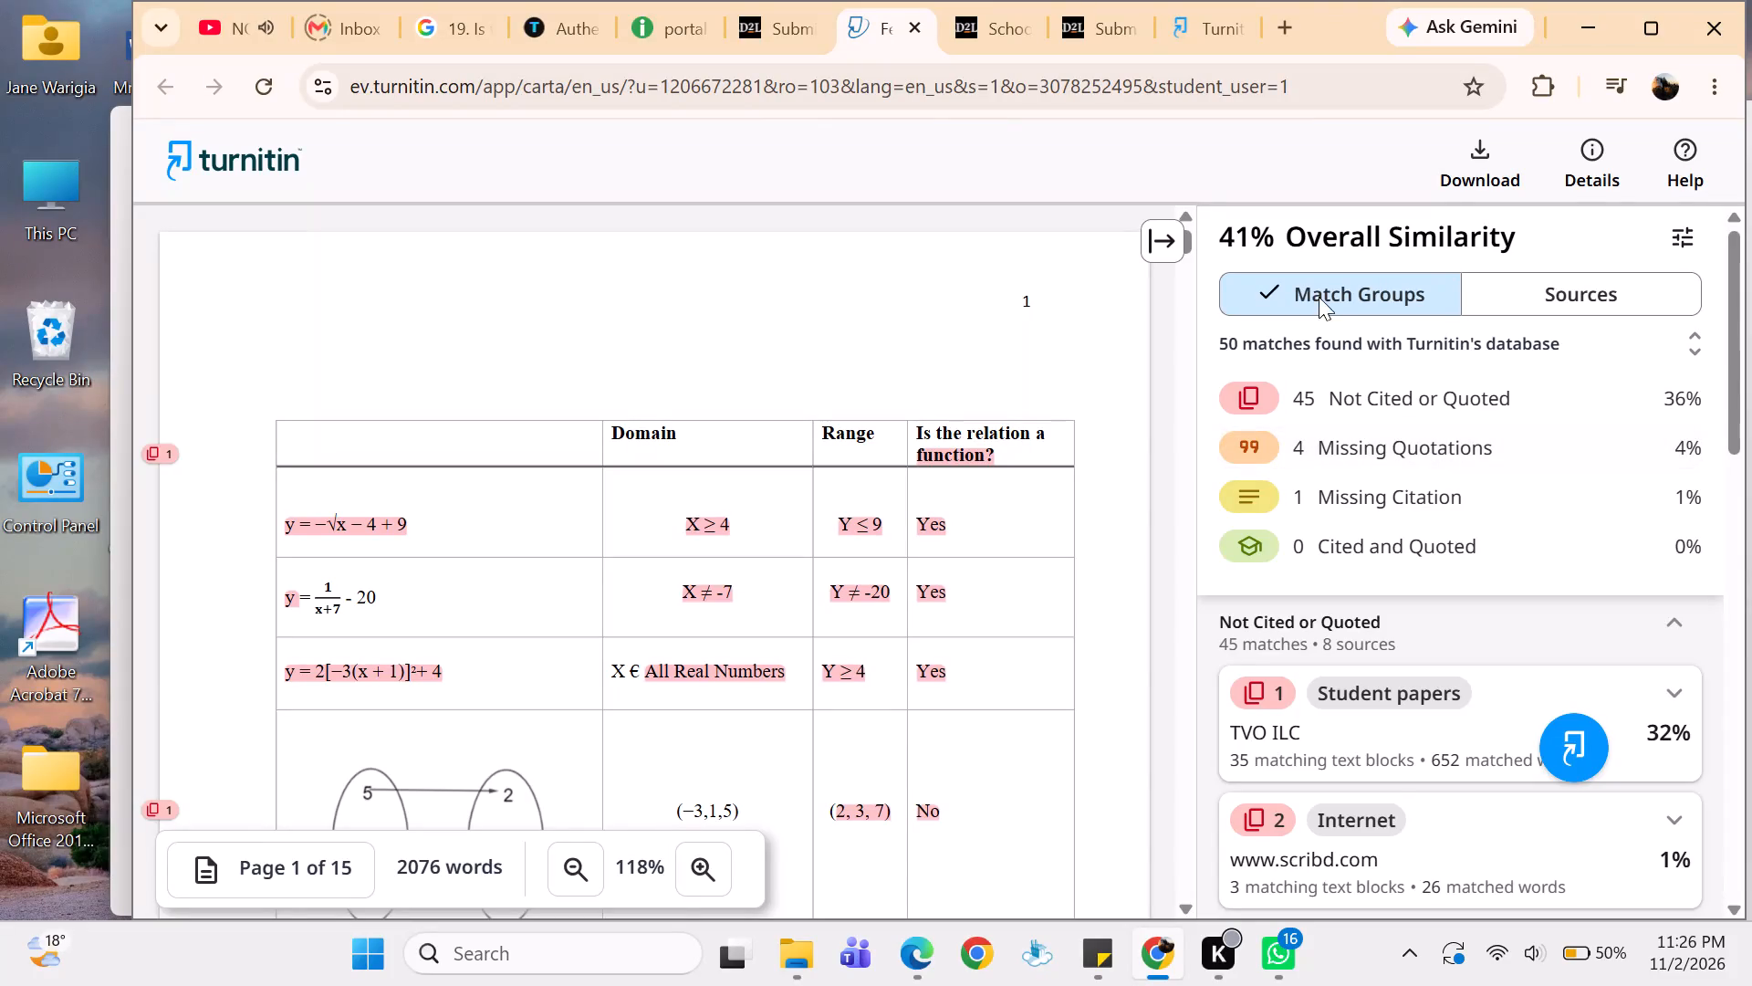
# Download the Similarity Report for the submitted draft from Turnitin.
pyautogui.click(1468, 181)
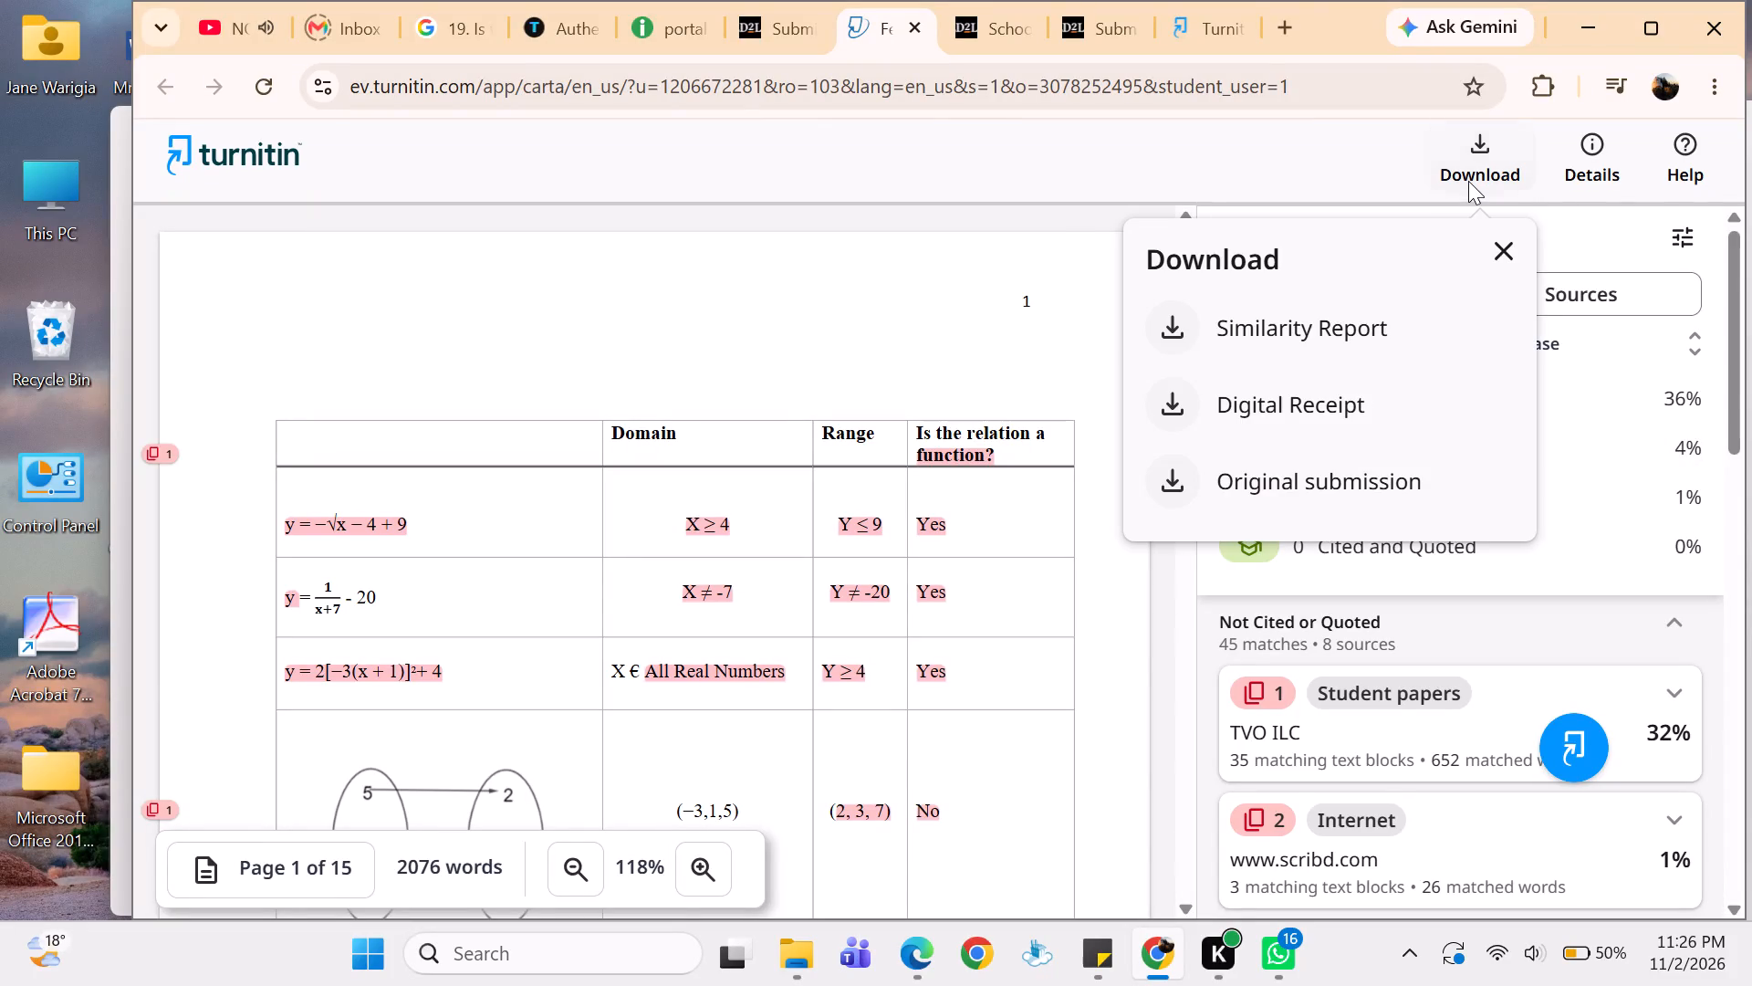
pyautogui.click(1292, 315)
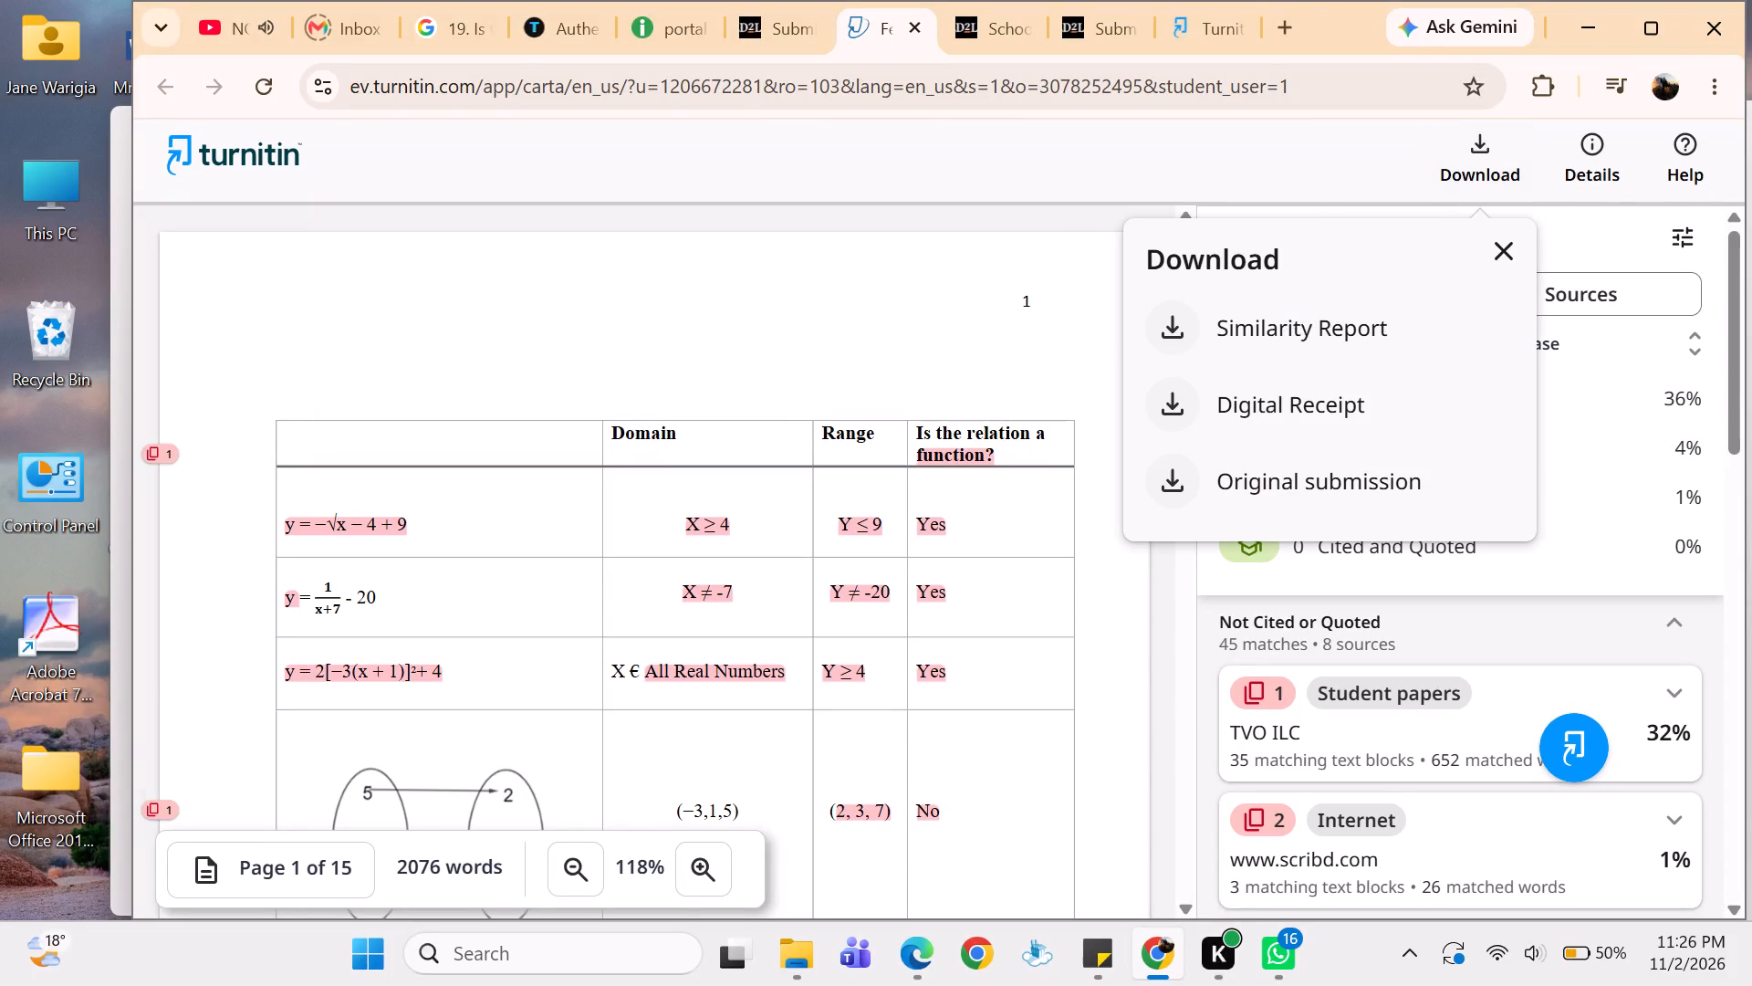
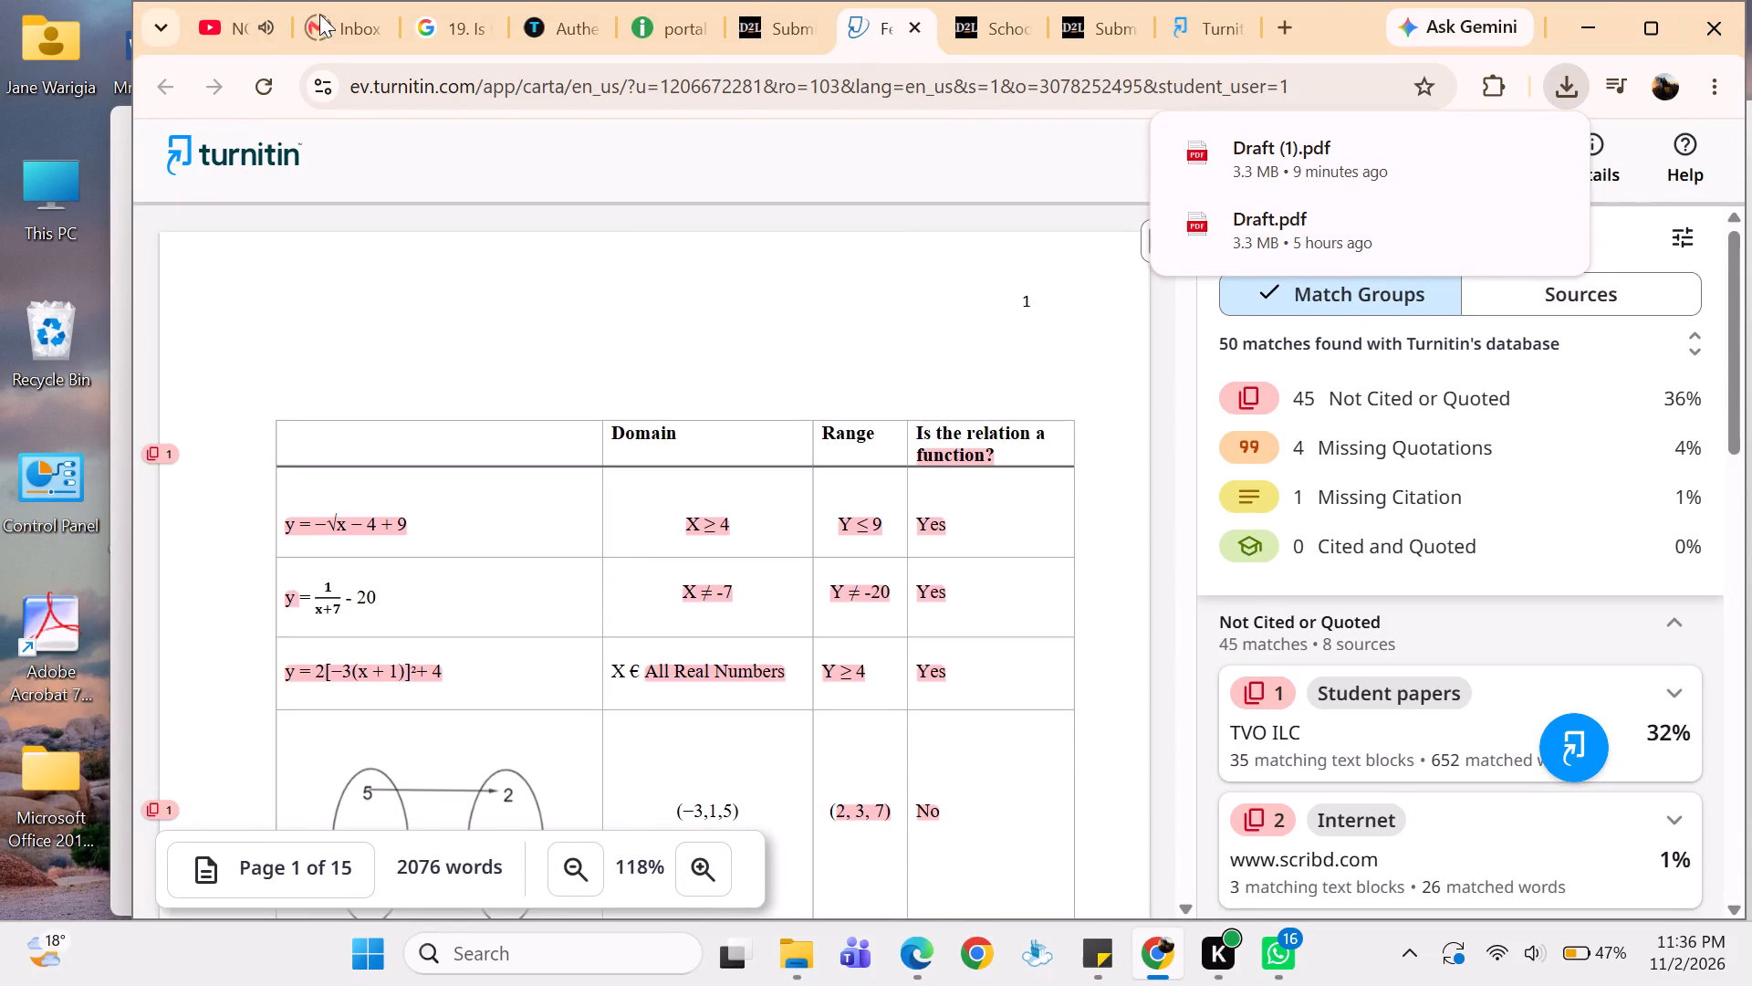
# Switch to the YouTube tab and pause the November special new month prayers video.
pyautogui.click(235, 42)
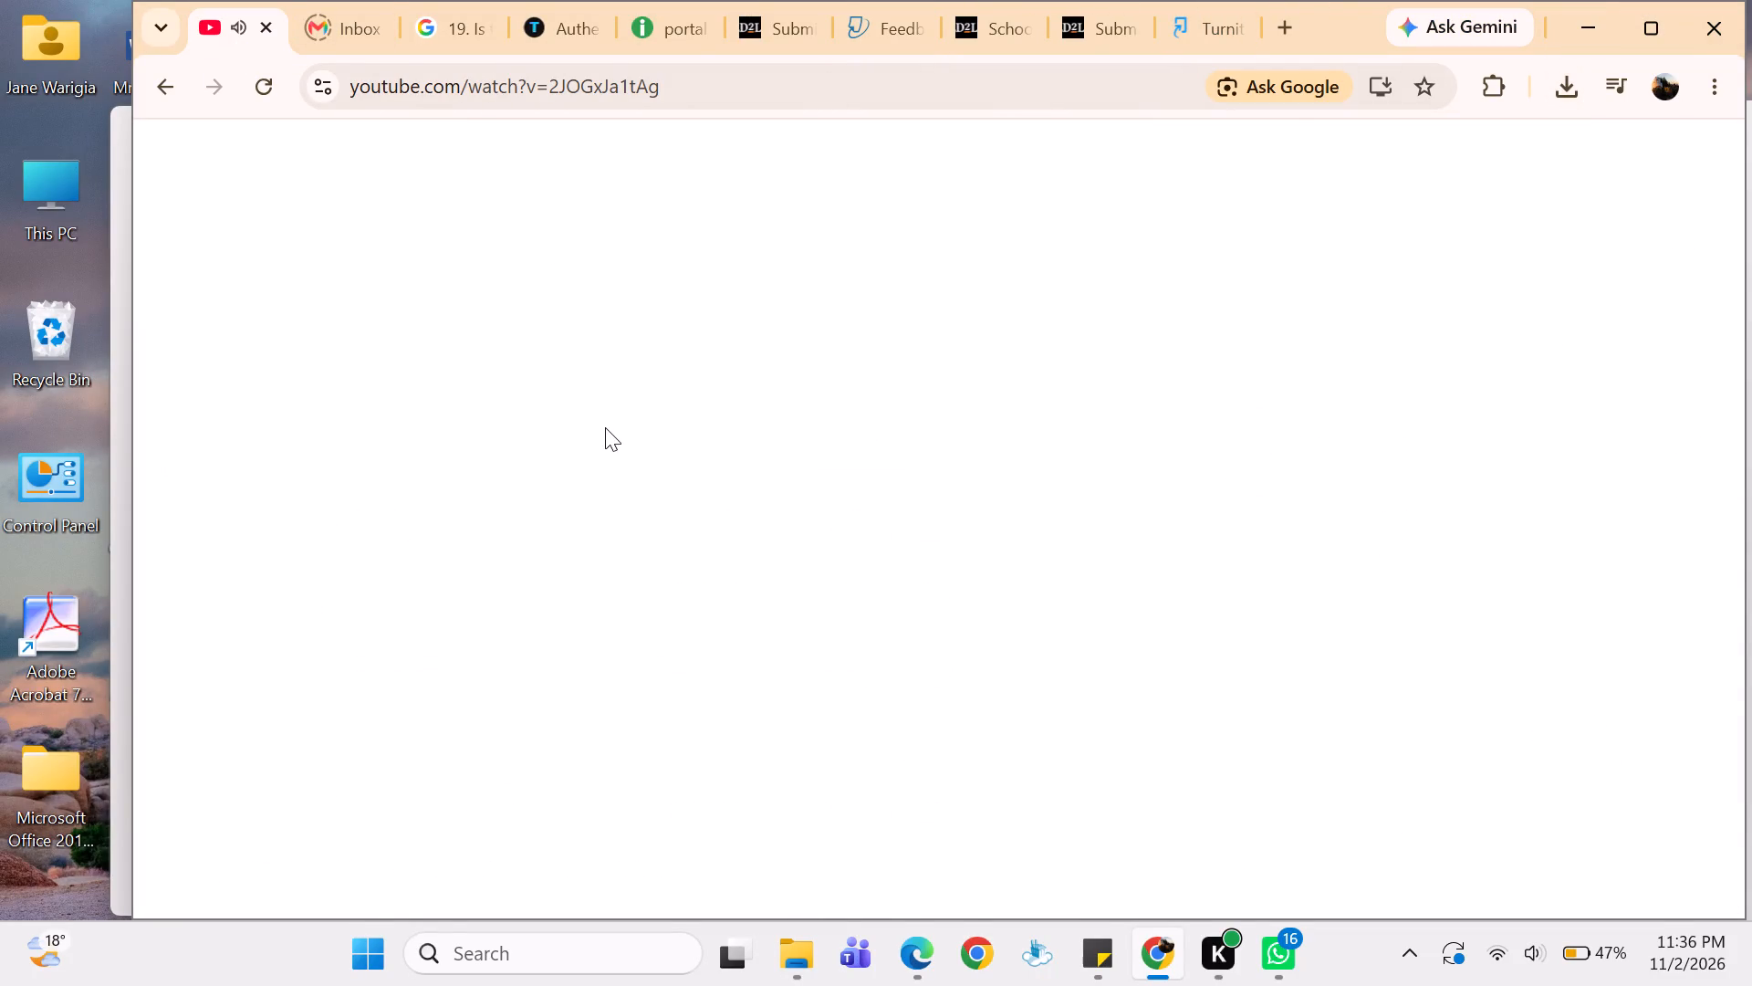
pyautogui.press('space')
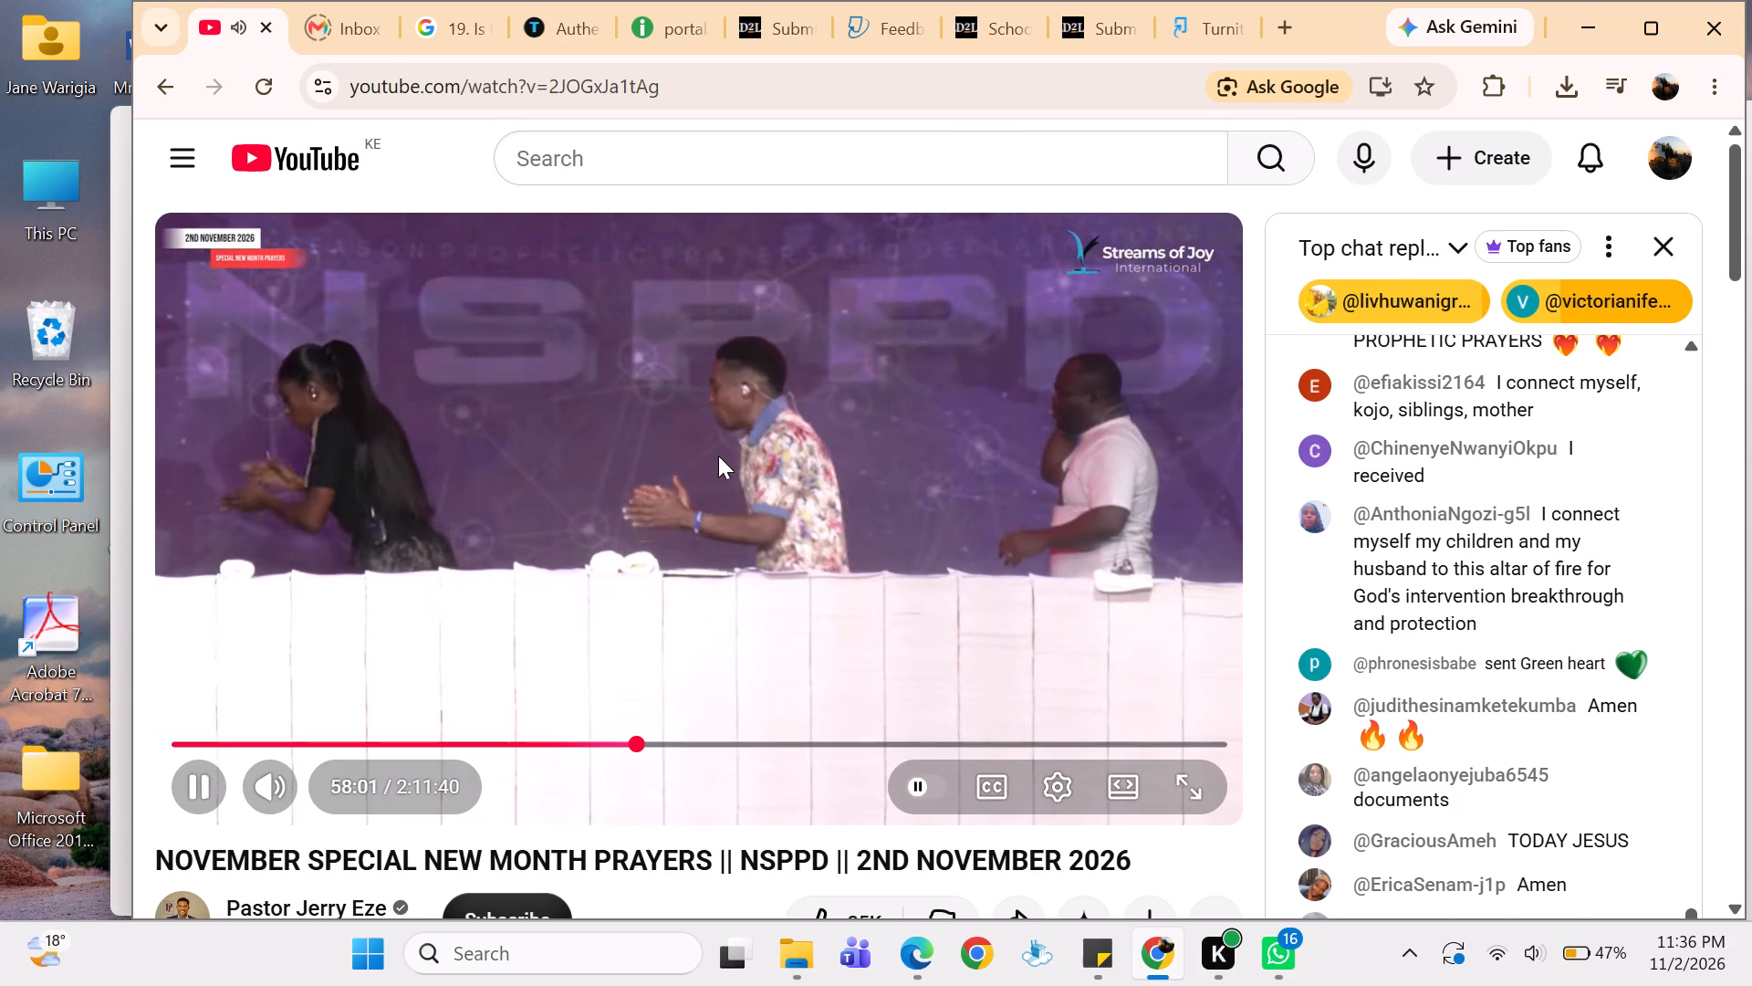